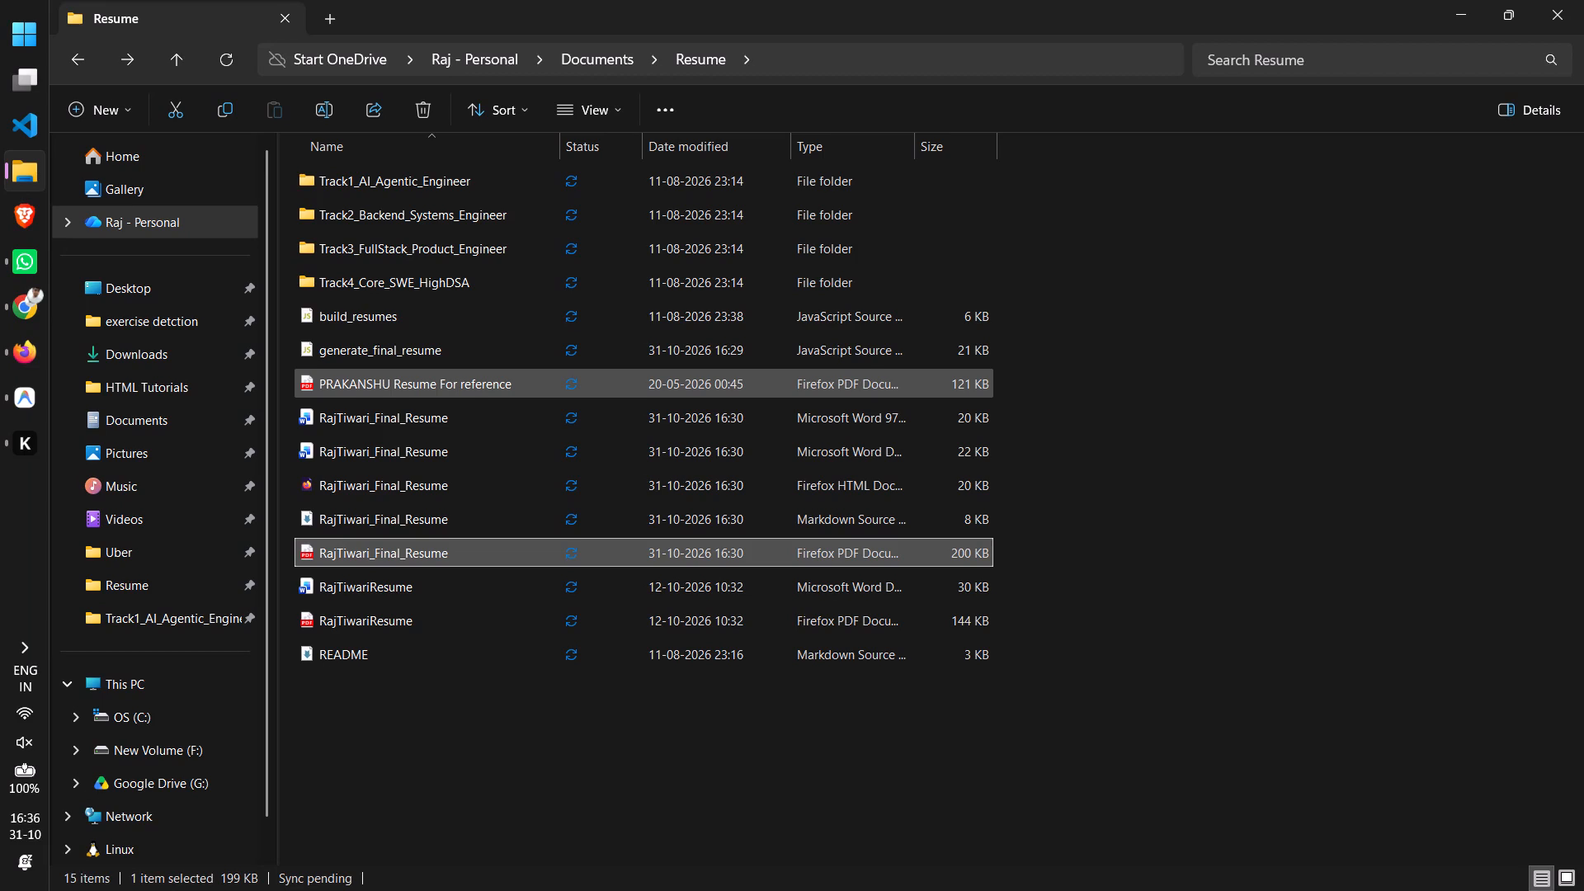
Switch from the Resume folder to the Downloads folder.
click(179, 363)
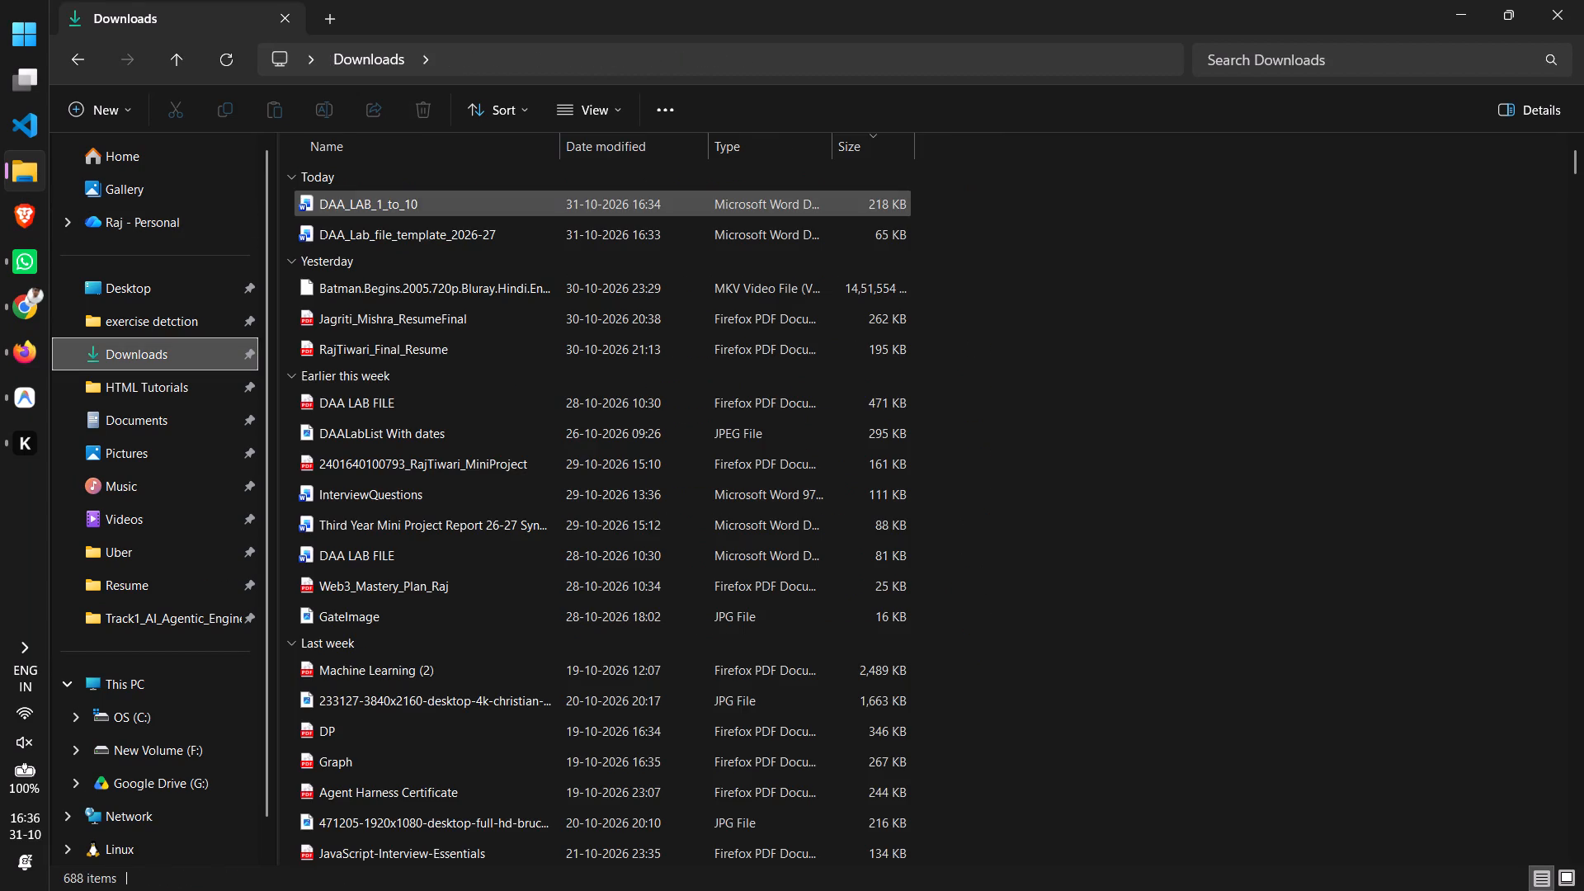
Open the DAA_LAB_1_to_10 Word document from the Downloads folder.
double_click(476, 211)
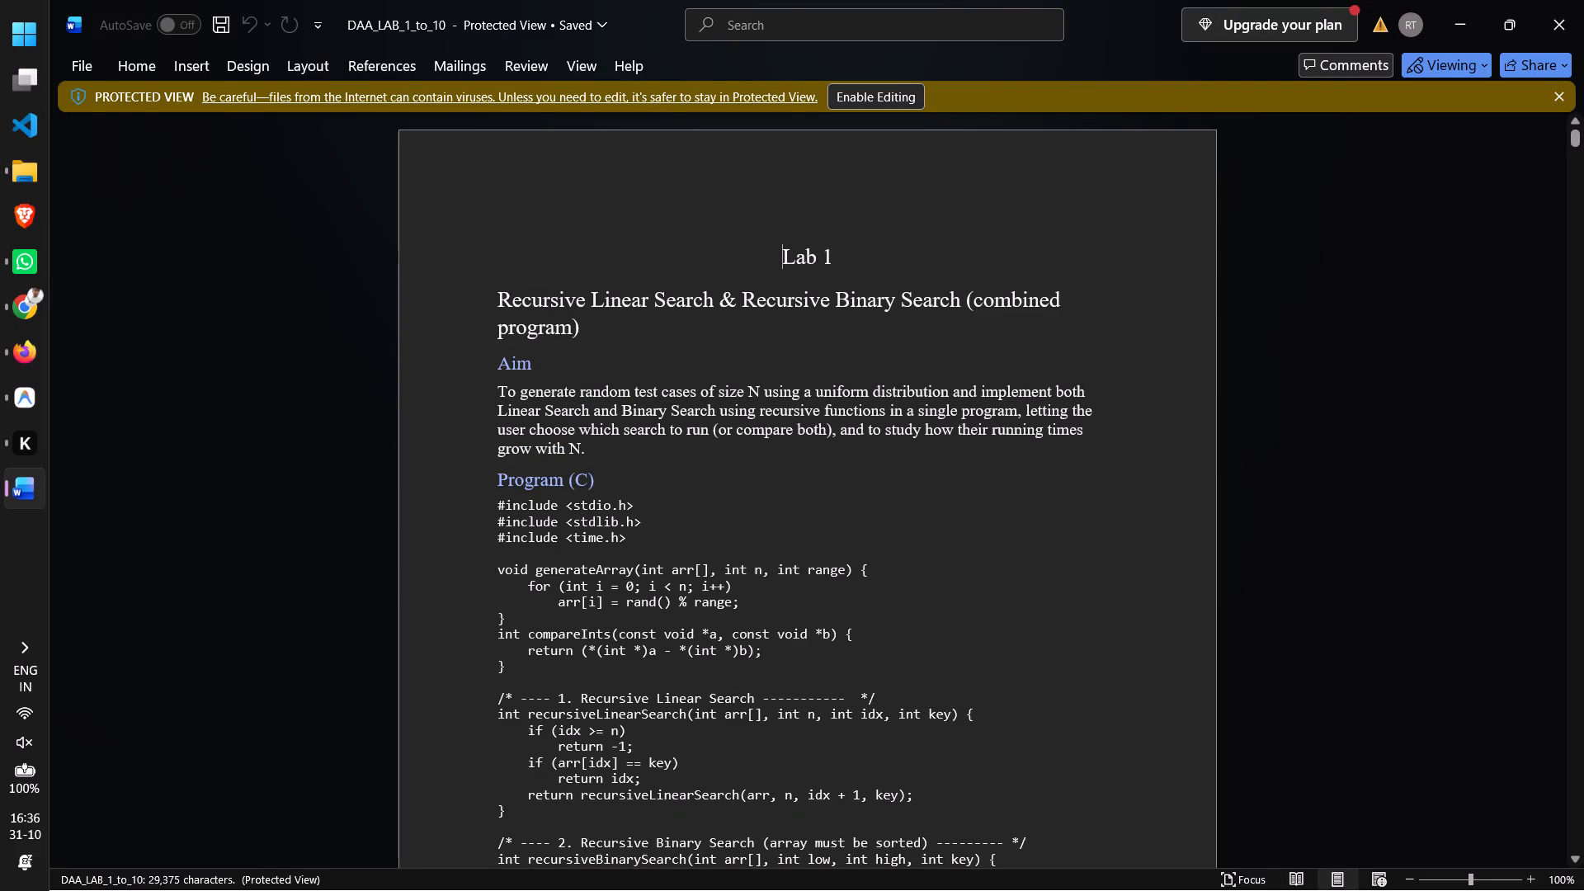
Examine the Lab 1 program and the layout of its OUTPUT section.
scroll(804, 428, down, 2)
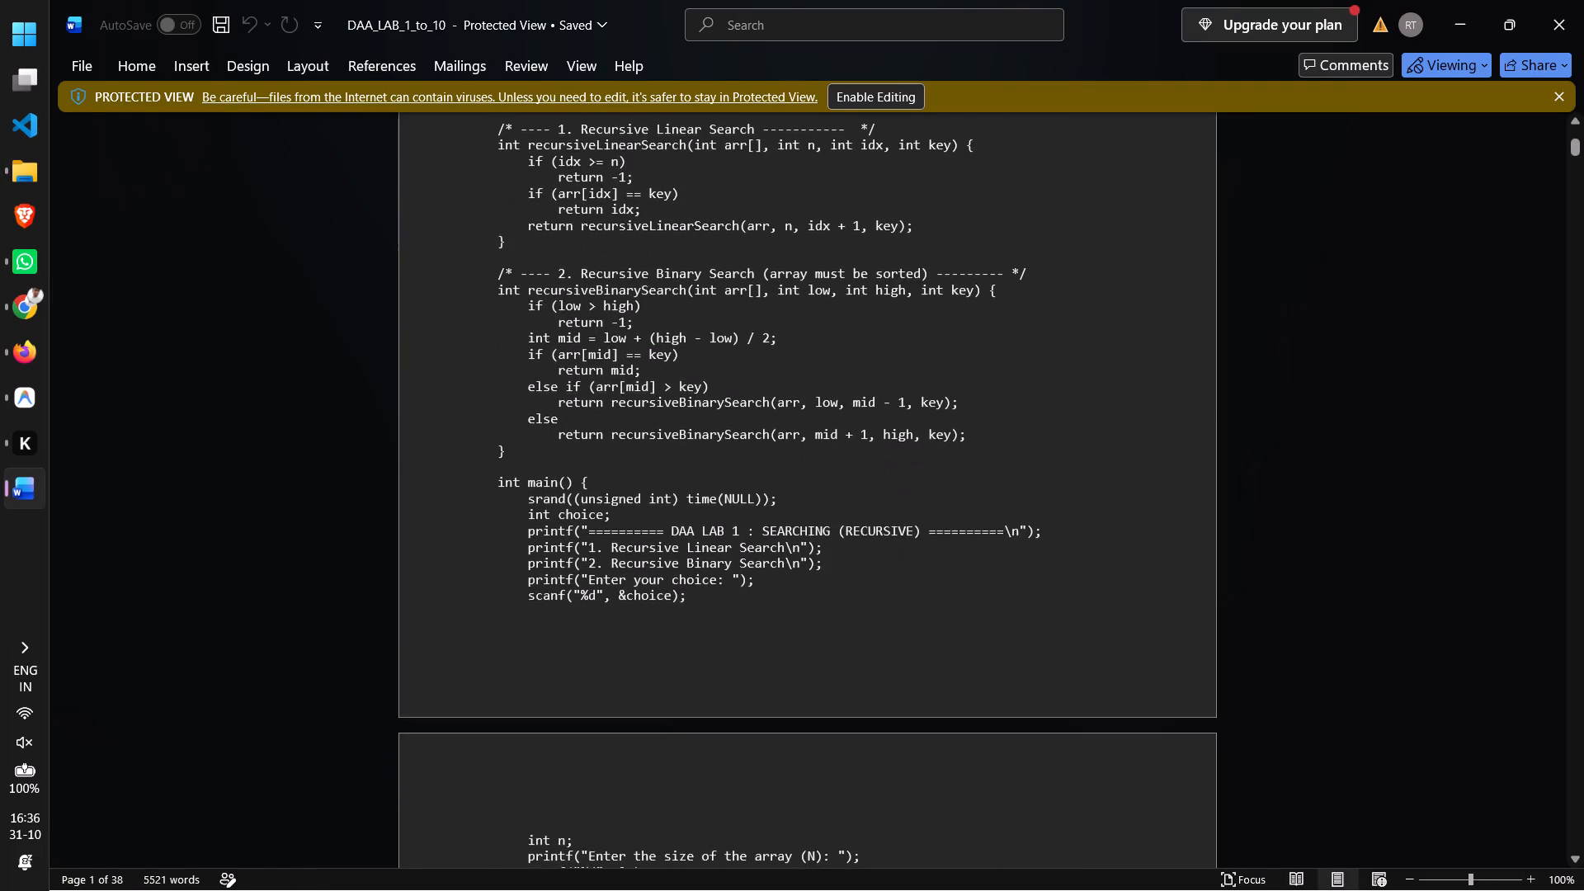
scroll(804, 428, down, 3)
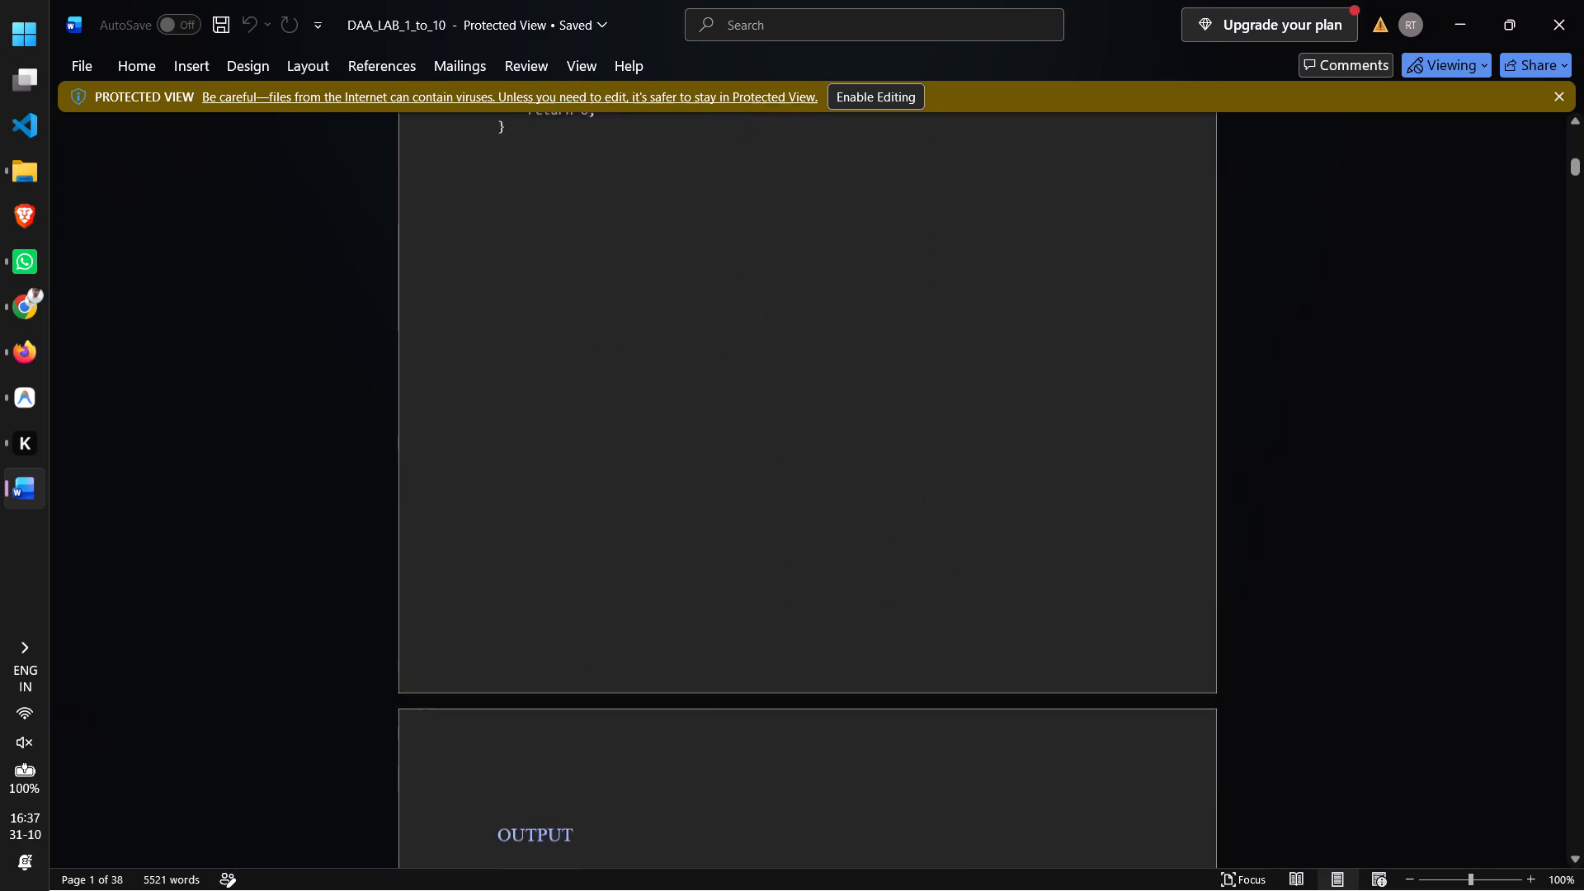
scroll(804, 428, down, 2)
scroll(804, 428, up, 2)
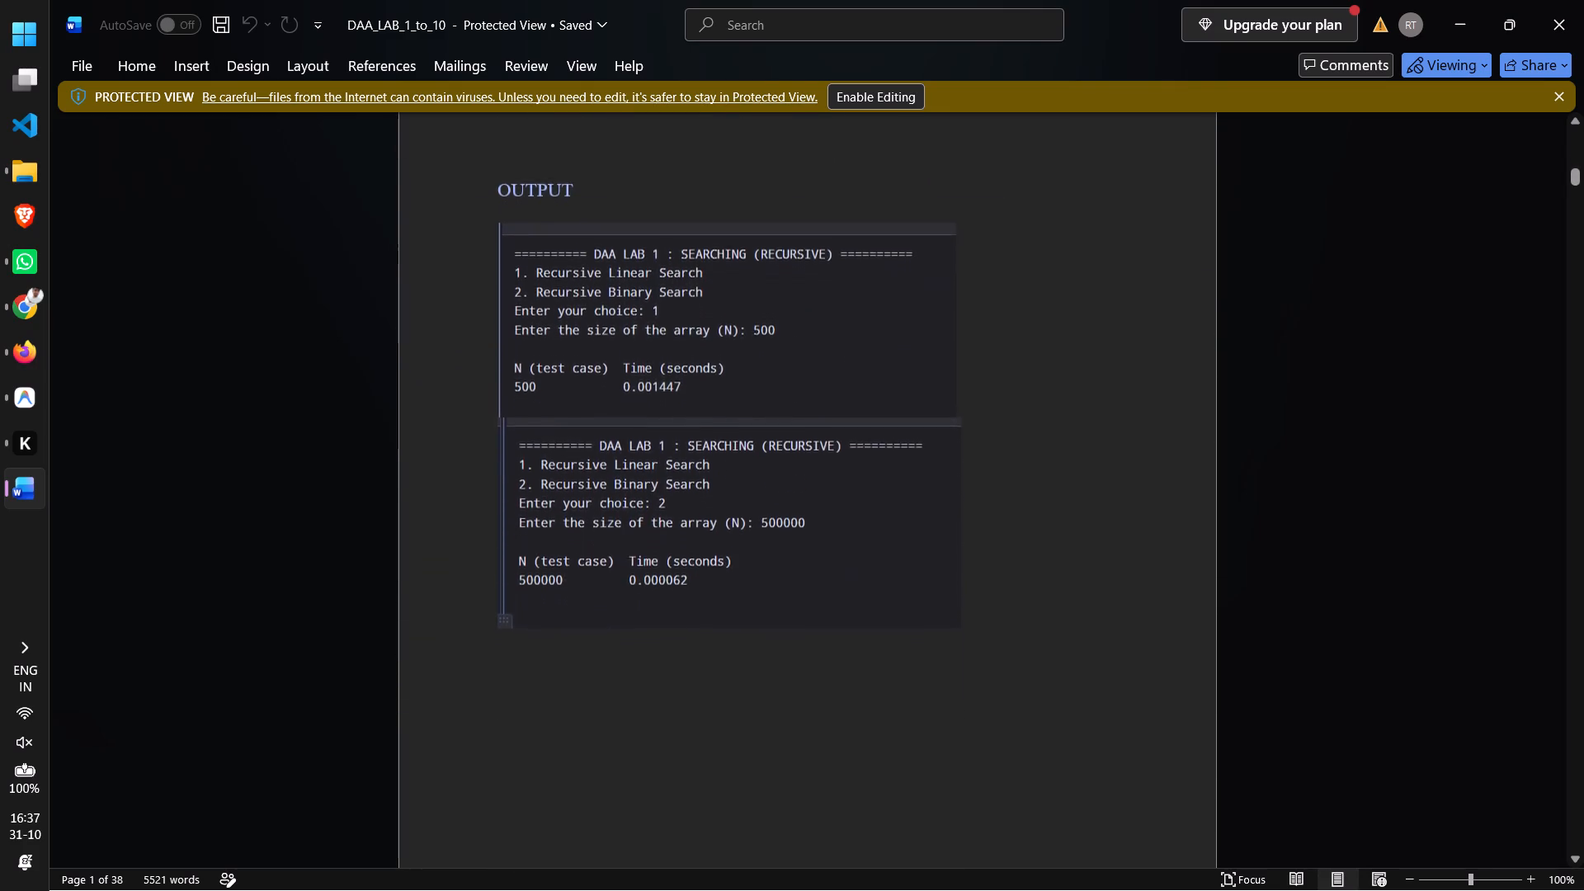
scroll(804, 428, up, 2)
scroll(804, 428, down, 3)
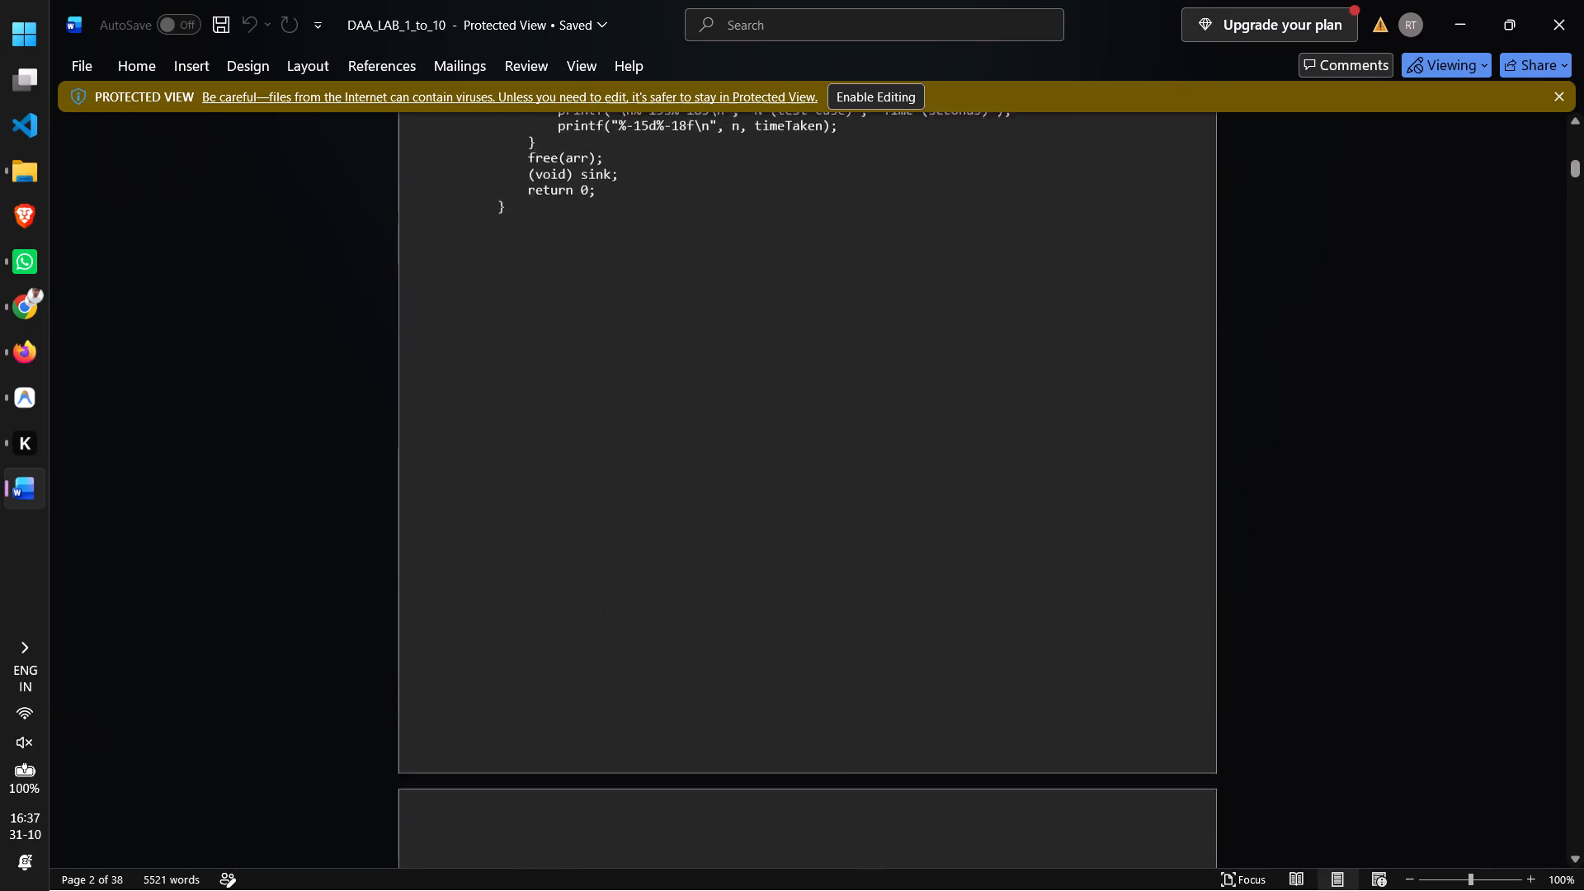
scroll(804, 428, down, 1)
Enable editing for the DAA_LAB_1_to_10 document.
click(501, 509)
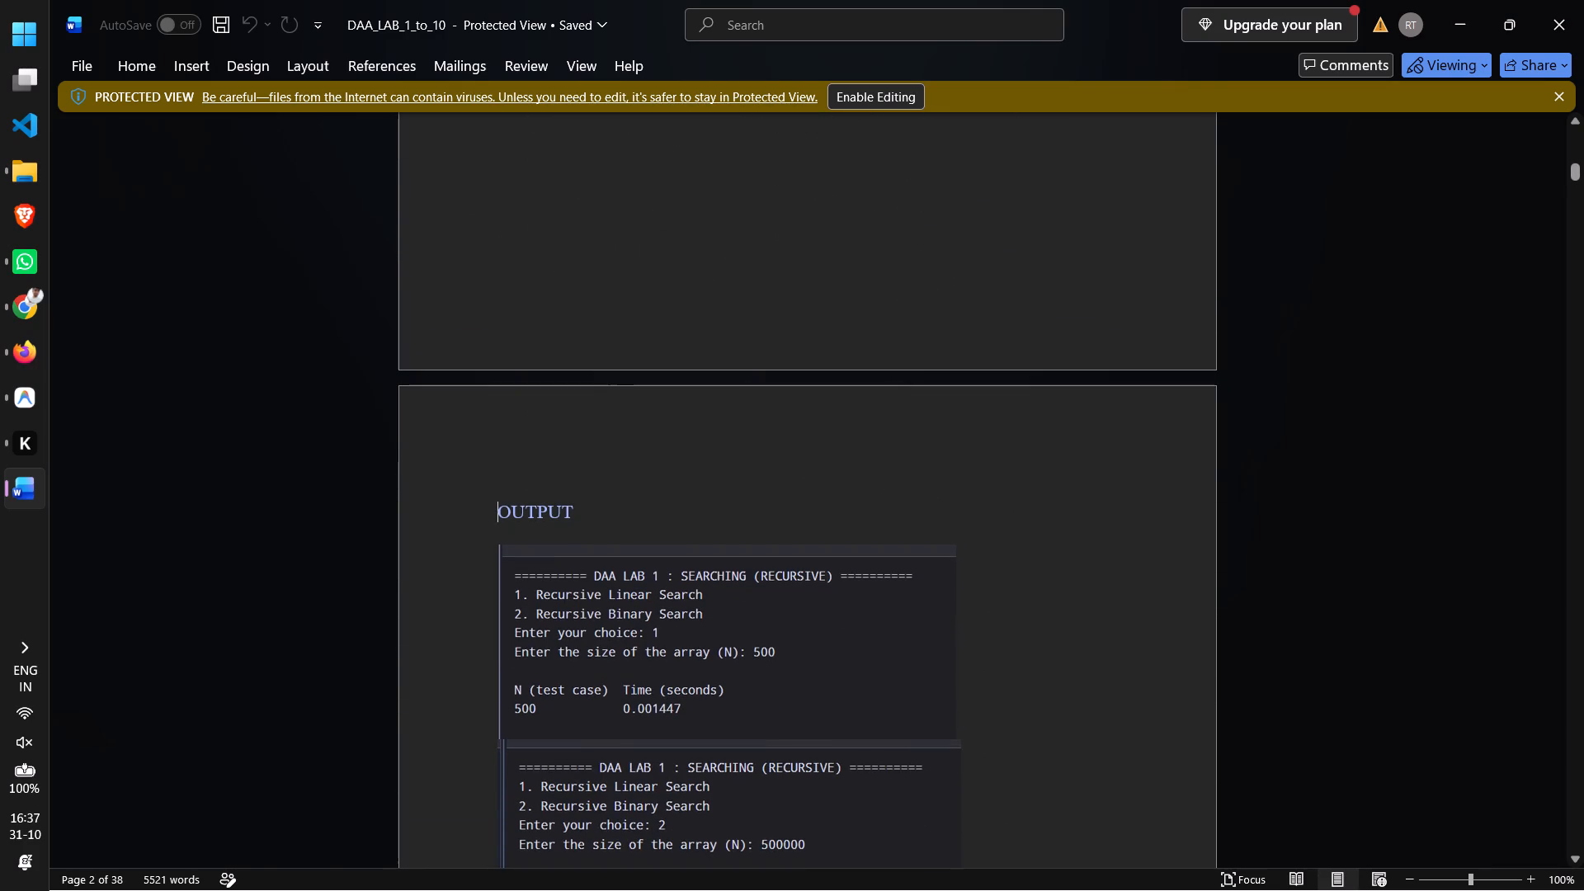
key(backslash)
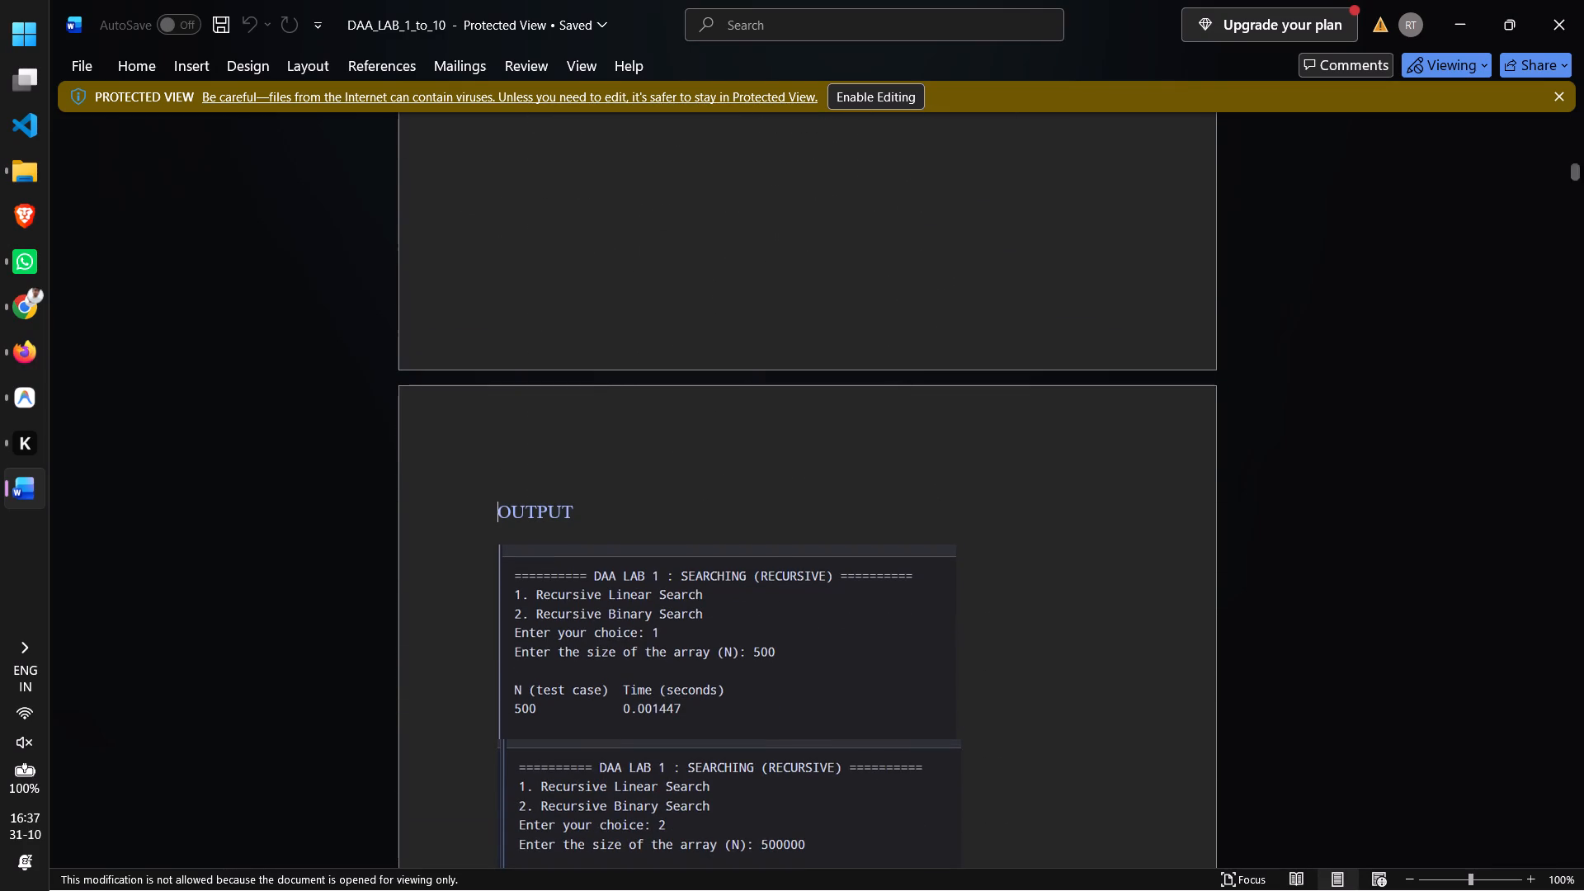
click(834, 89)
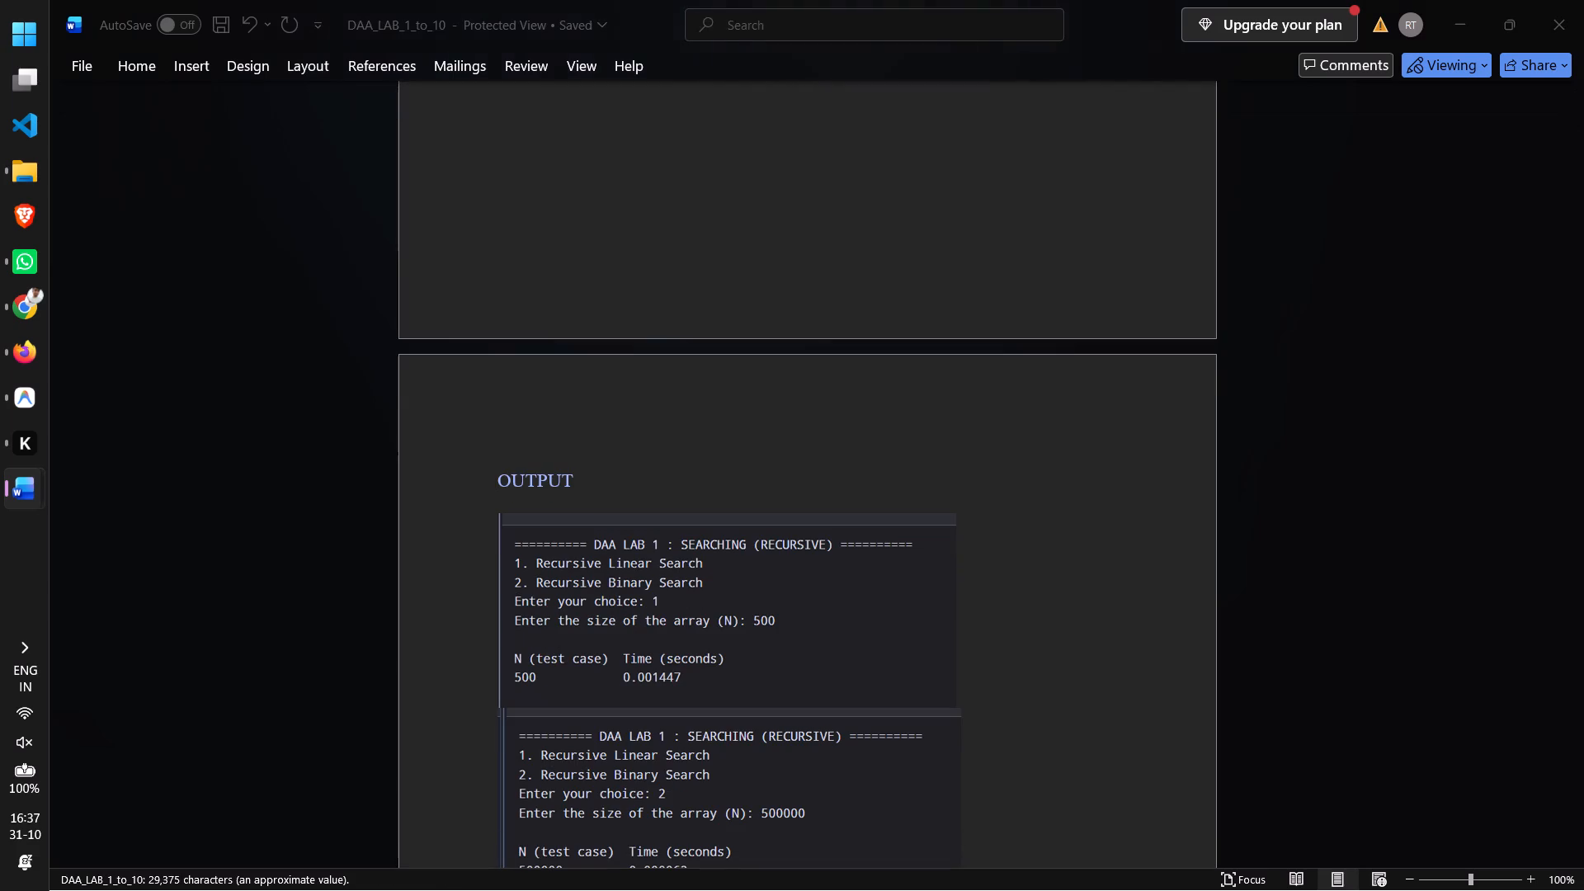
Delete the blank lines above Lab 1's OUTPUT heading so it sits directly below the program's closing brace.
scroll(554, 492, down, 6)
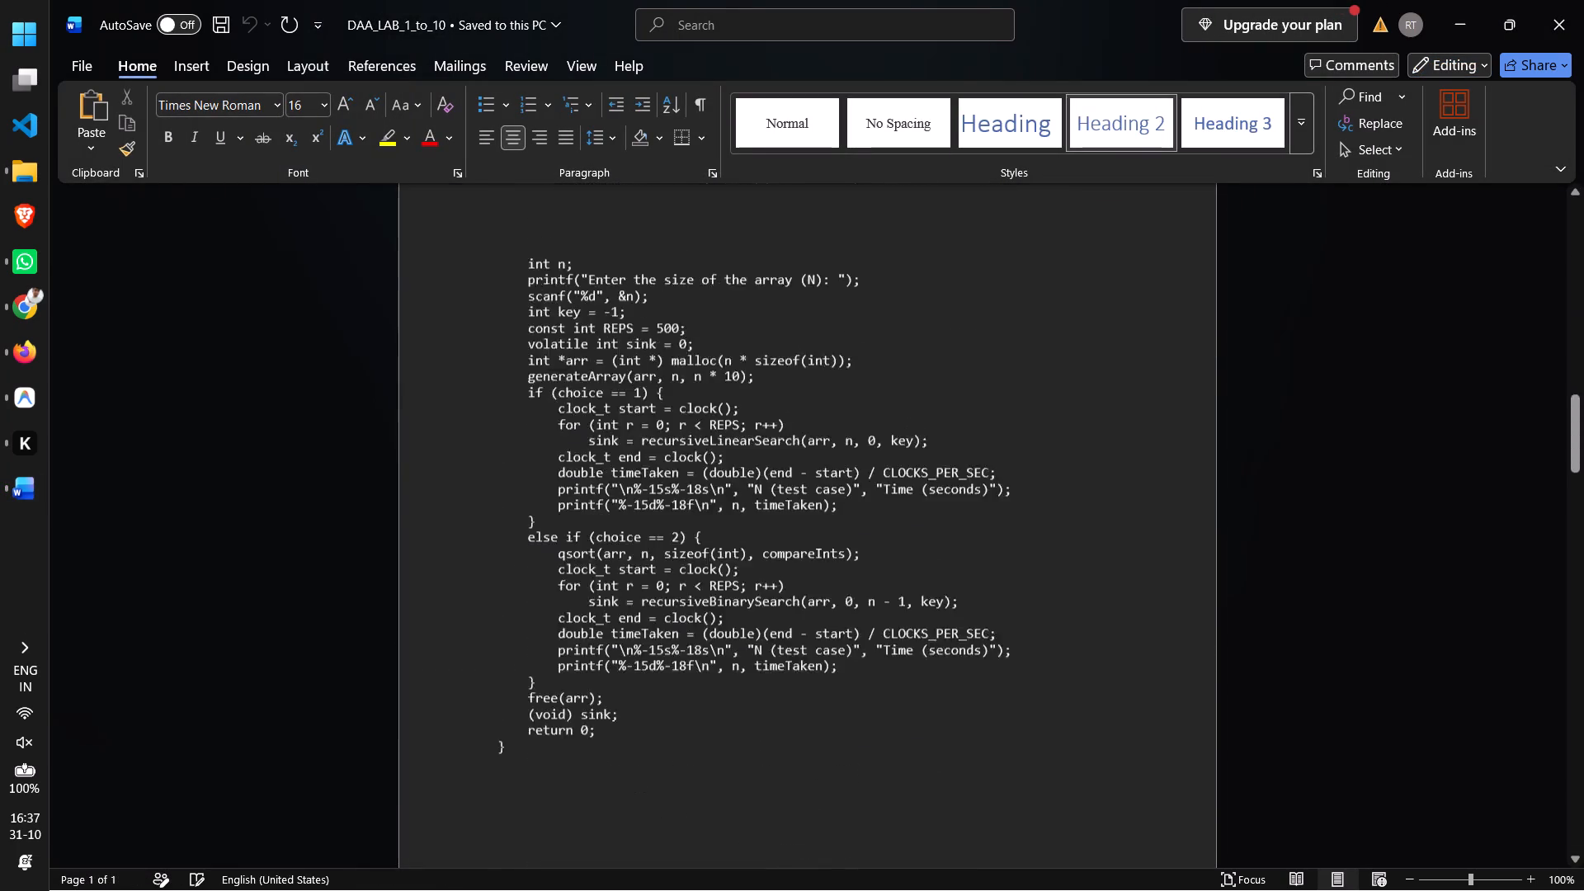
scroll(554, 492, down, 2)
scroll(554, 492, right, 1)
scroll(554, 492, down, 1)
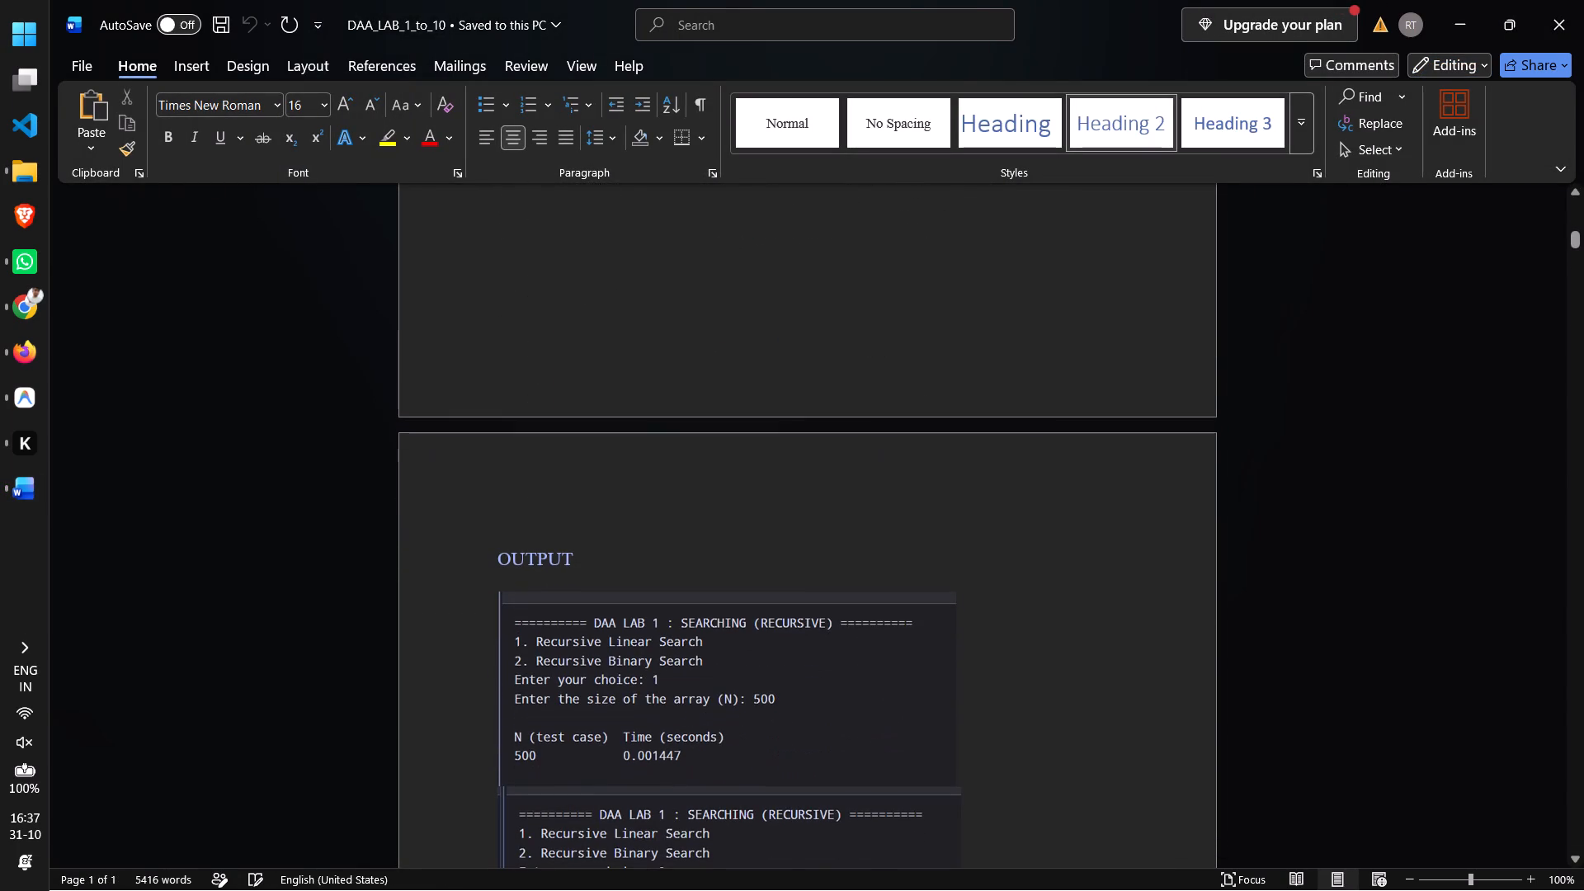
click(498, 553)
key(BackSpace)
key(BackSpace)
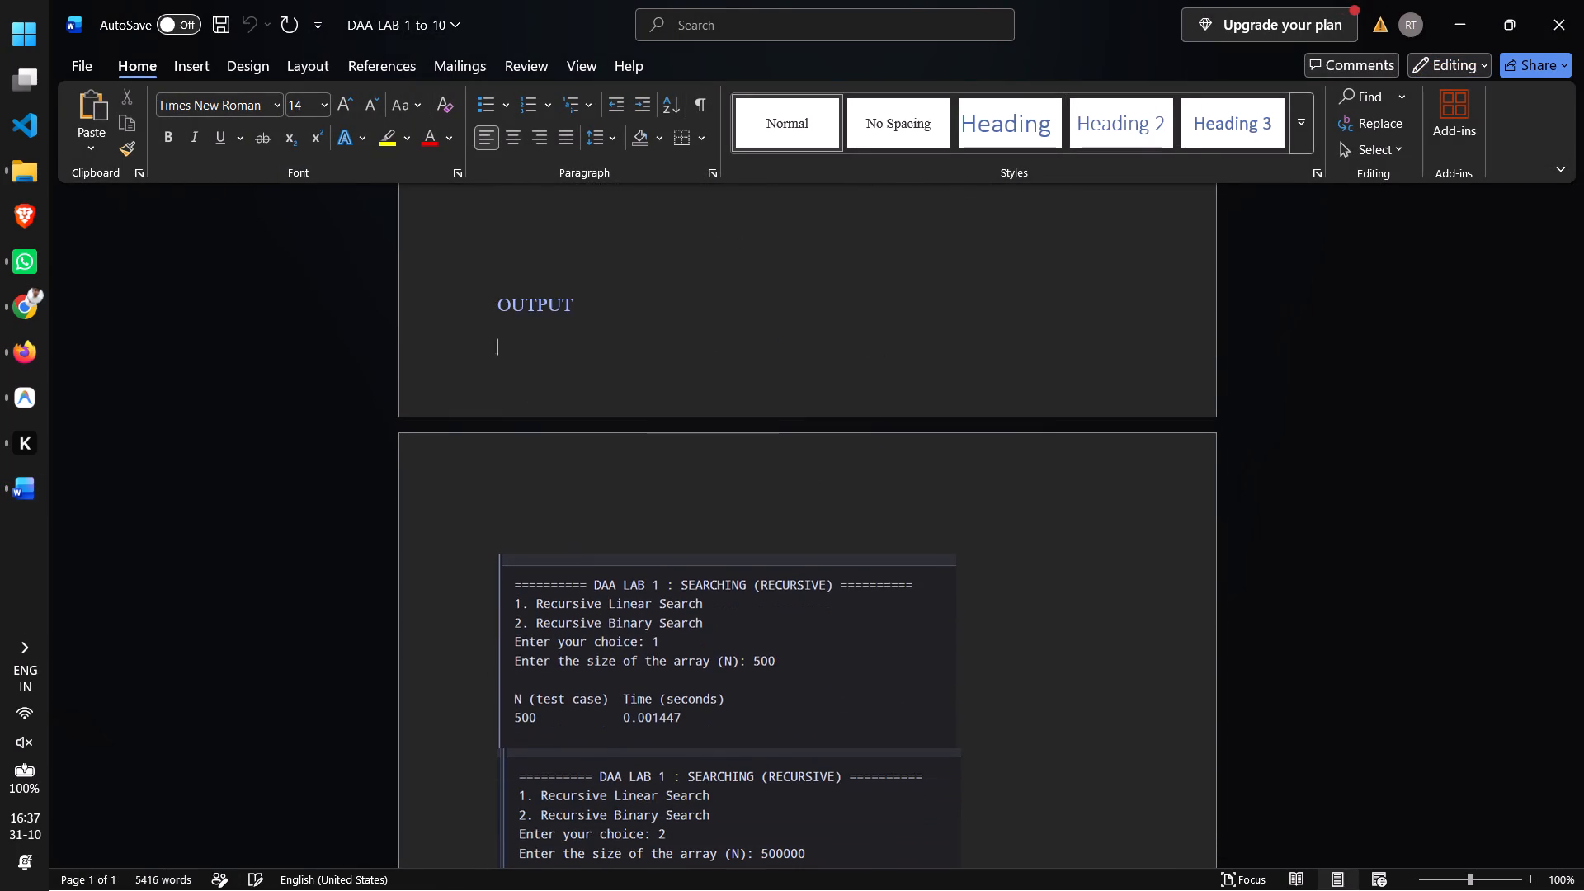
key(BackSpace)
key(BackSpace)
key(BackSpace)
key(BackSpace)
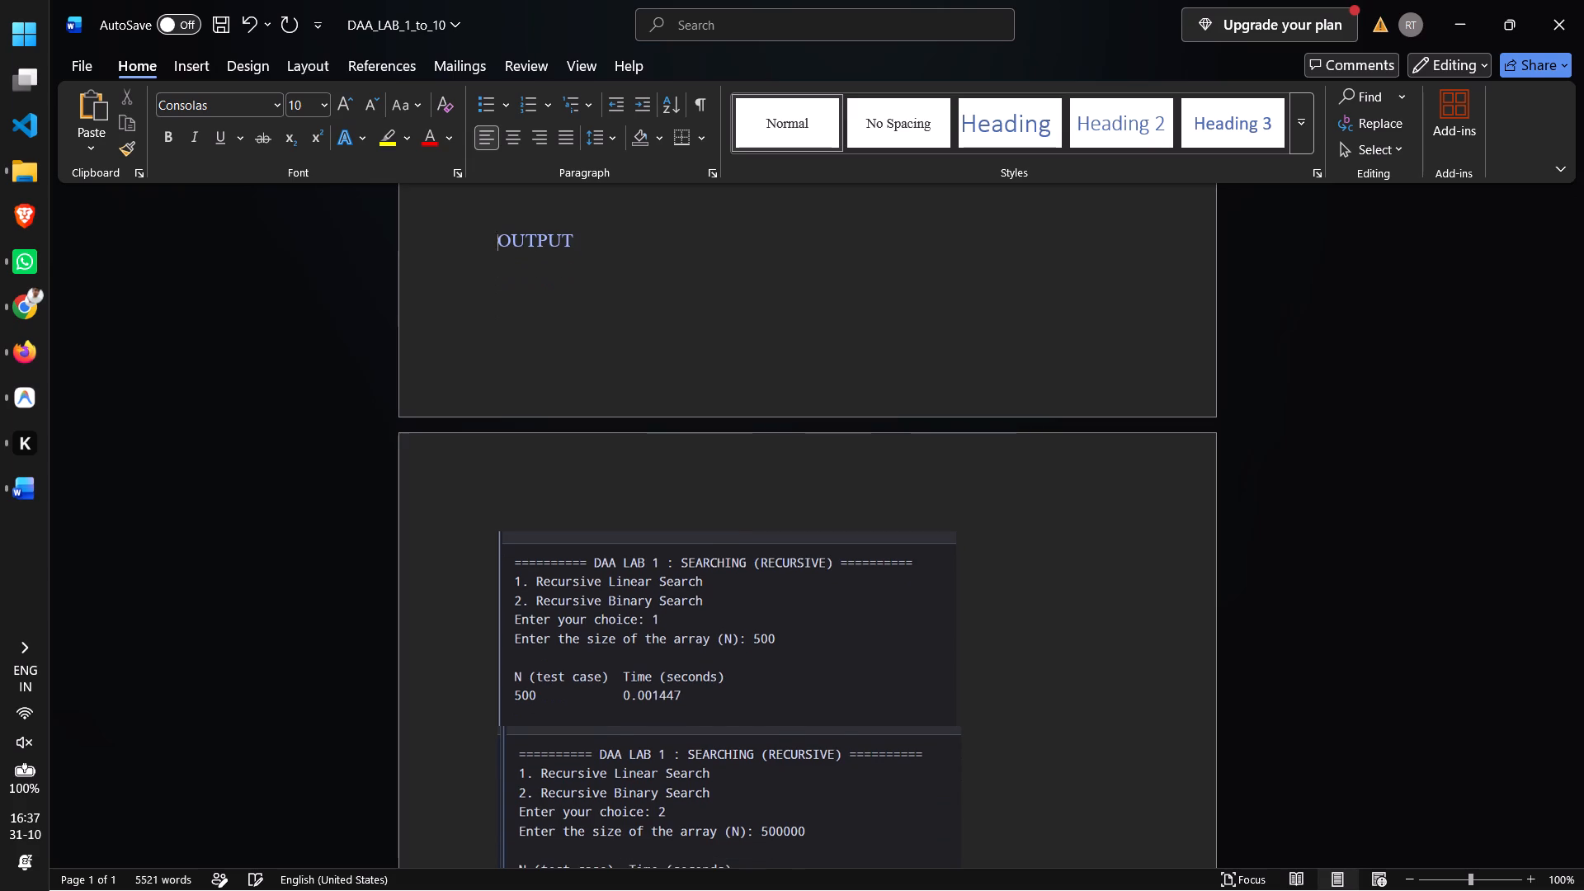
scroll(498, 553, up, 1)
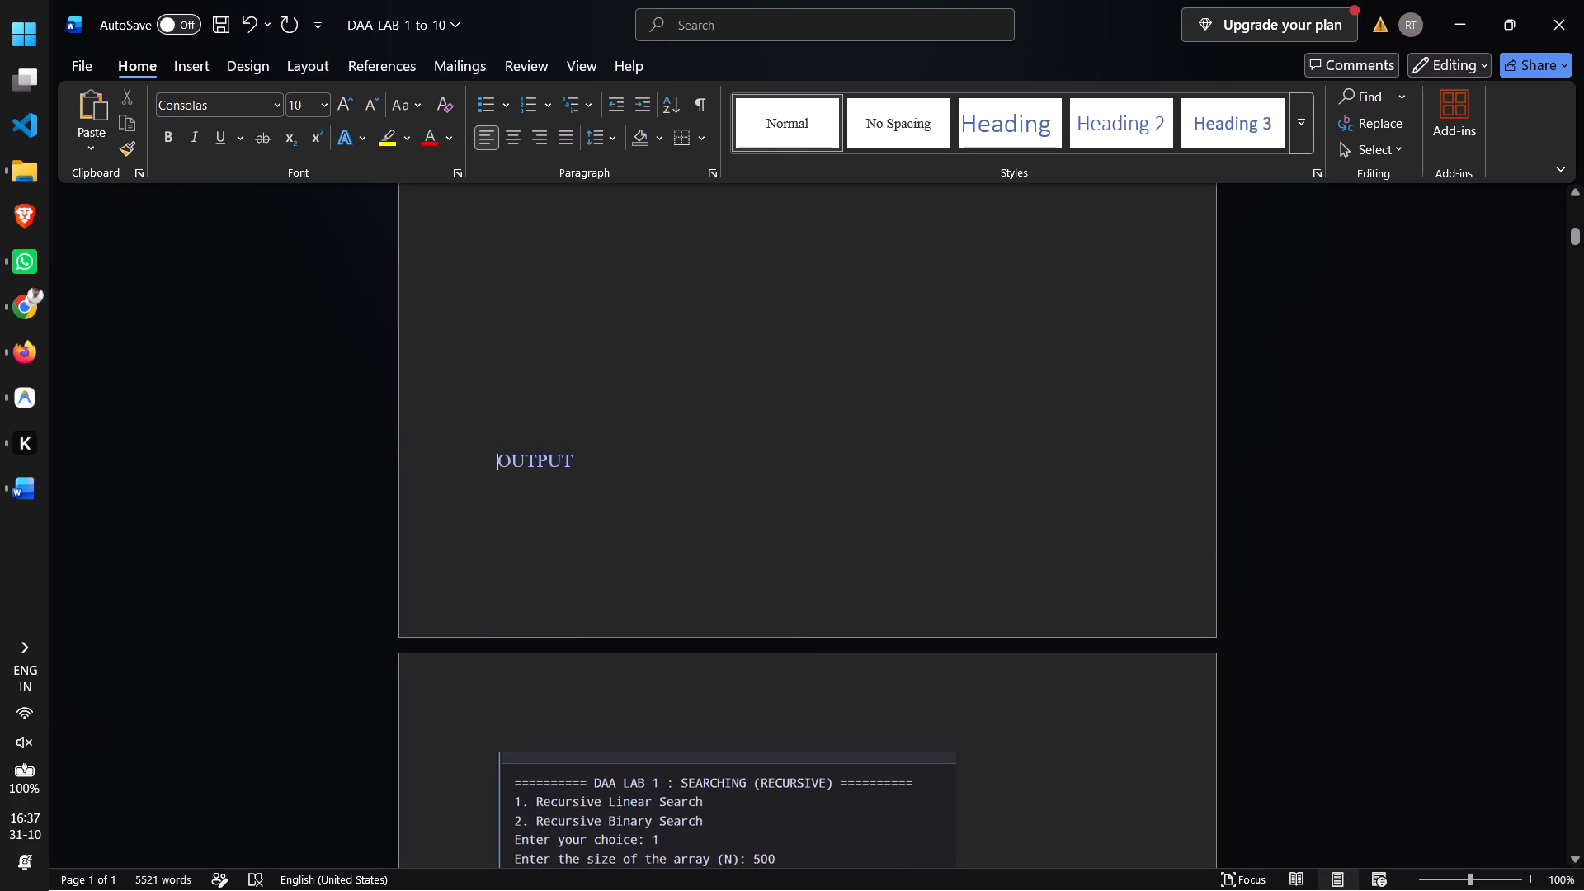
key(BackSpace)
key(BackSpace)
key(BackSpace)
key(BackSpace)
key(BackSpace)
key(BackSpace)
key(BackSpace)
key(BackSpace)
key(BackSpace)
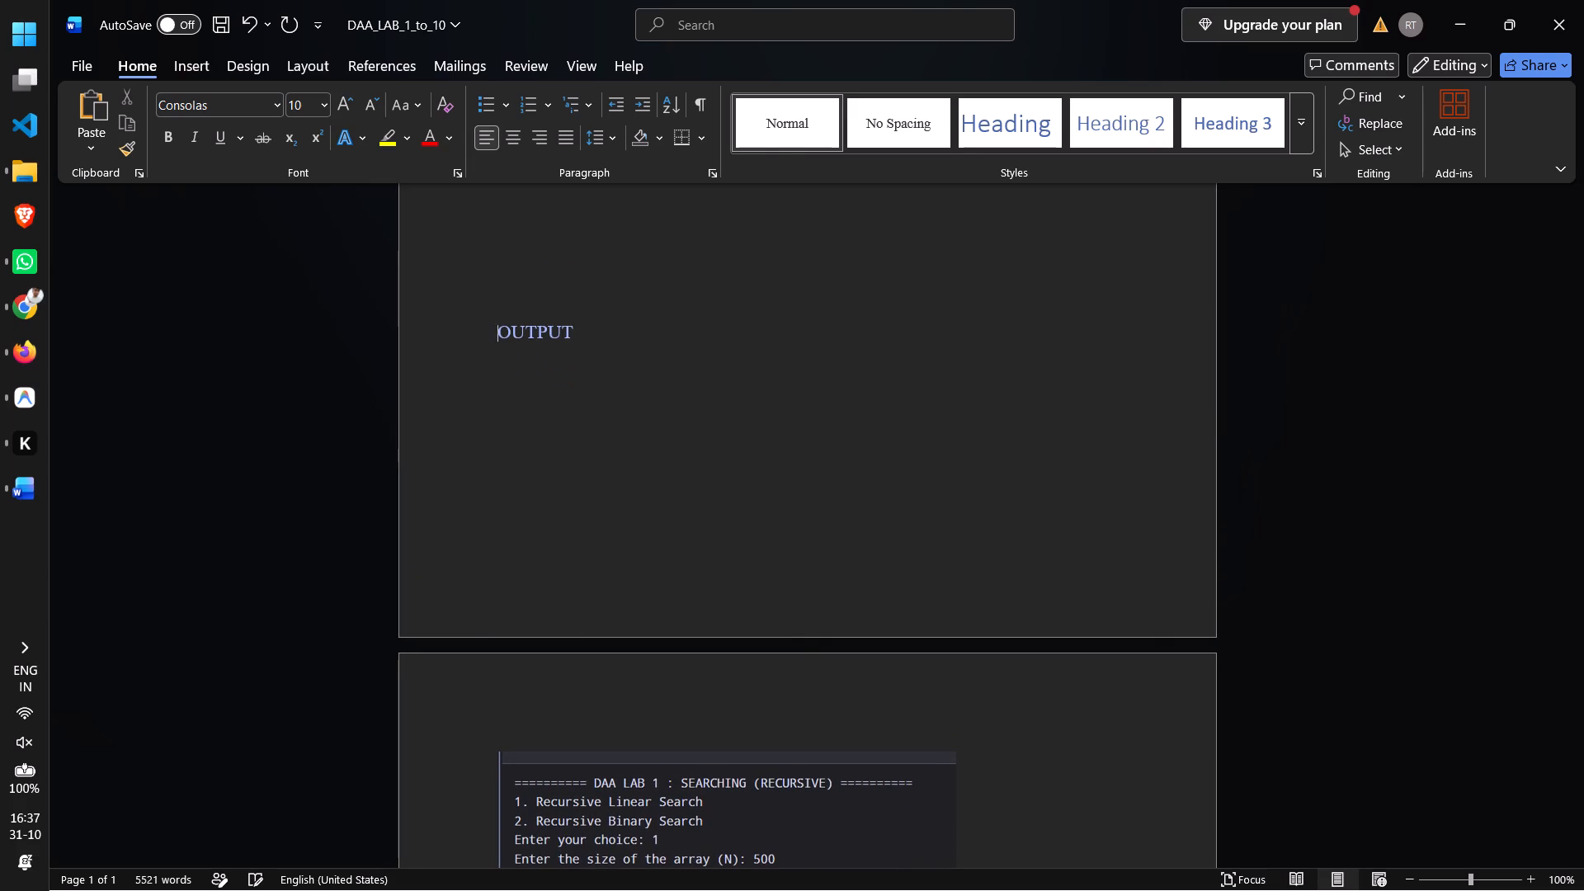
key(BackSpace)
scroll(498, 553, up, 3)
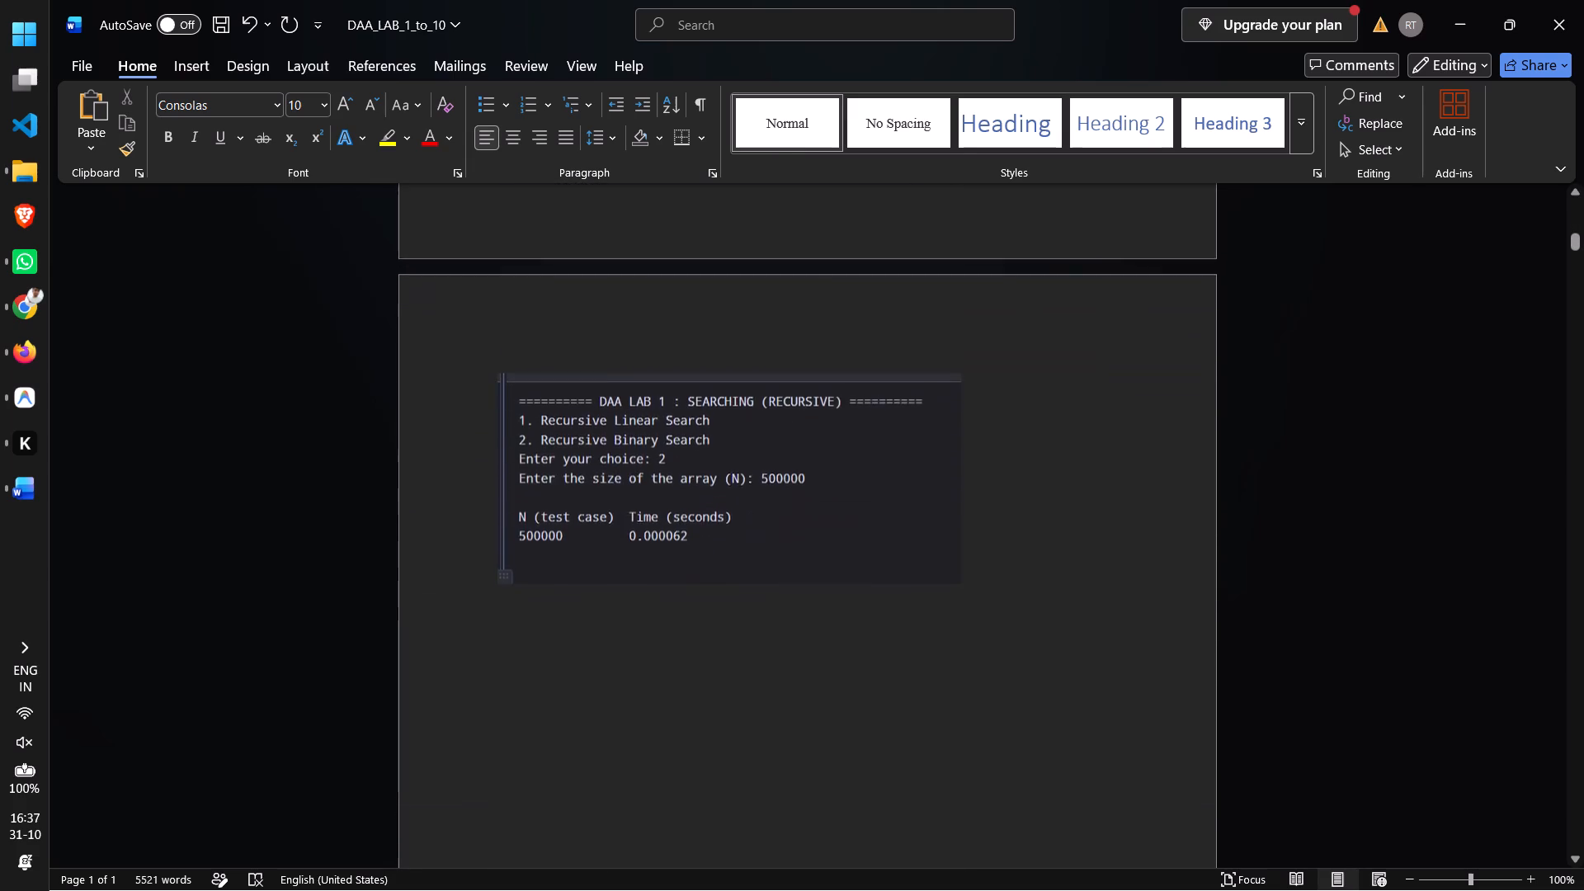
scroll(498, 553, up, 1)
key(BackSpace)
key(BackSpace)
key(BackSpace)
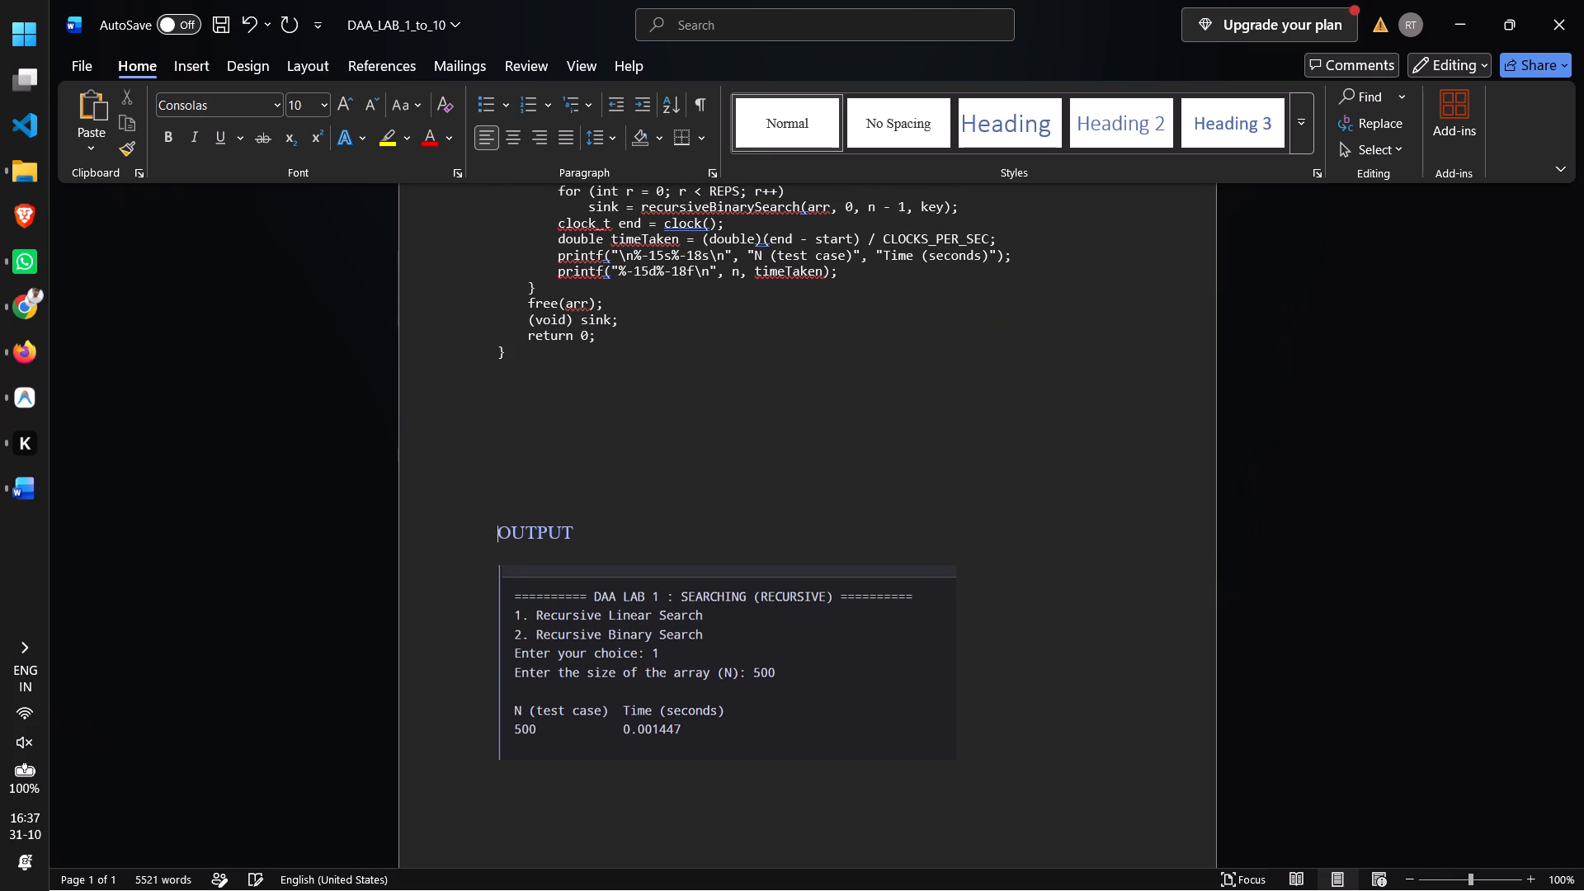
key(BackSpace)
key(BackSpace)
key(BackSpace)
key(BackSpace)
key(BackSpace)
key(BackSpace)
key(BackSpace)
key(BackSpace)
key(BackSpace)
key(BackSpace)
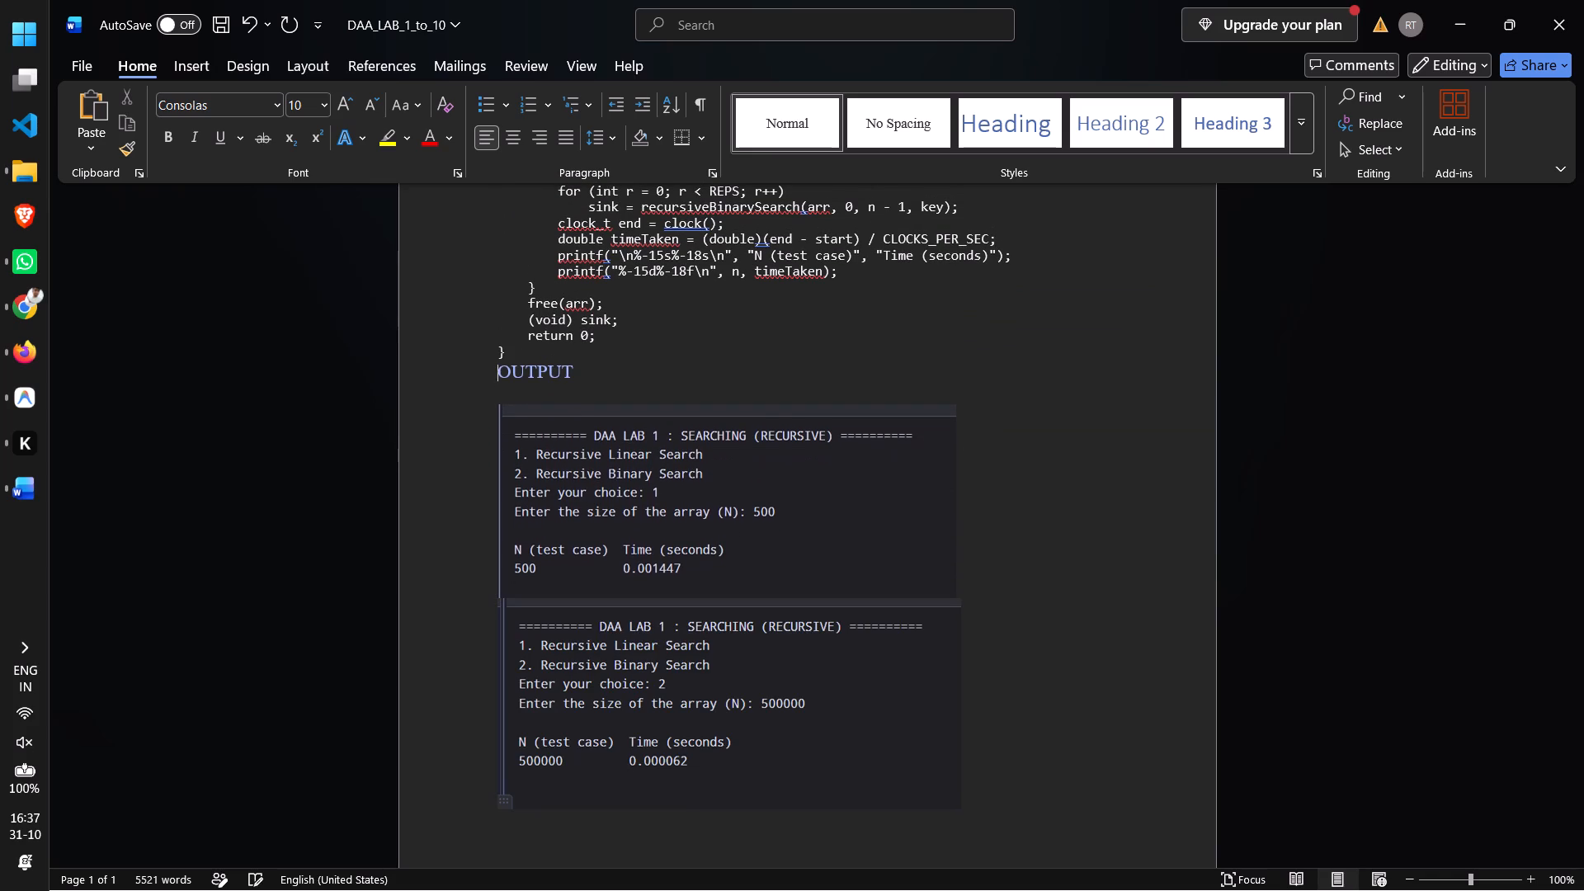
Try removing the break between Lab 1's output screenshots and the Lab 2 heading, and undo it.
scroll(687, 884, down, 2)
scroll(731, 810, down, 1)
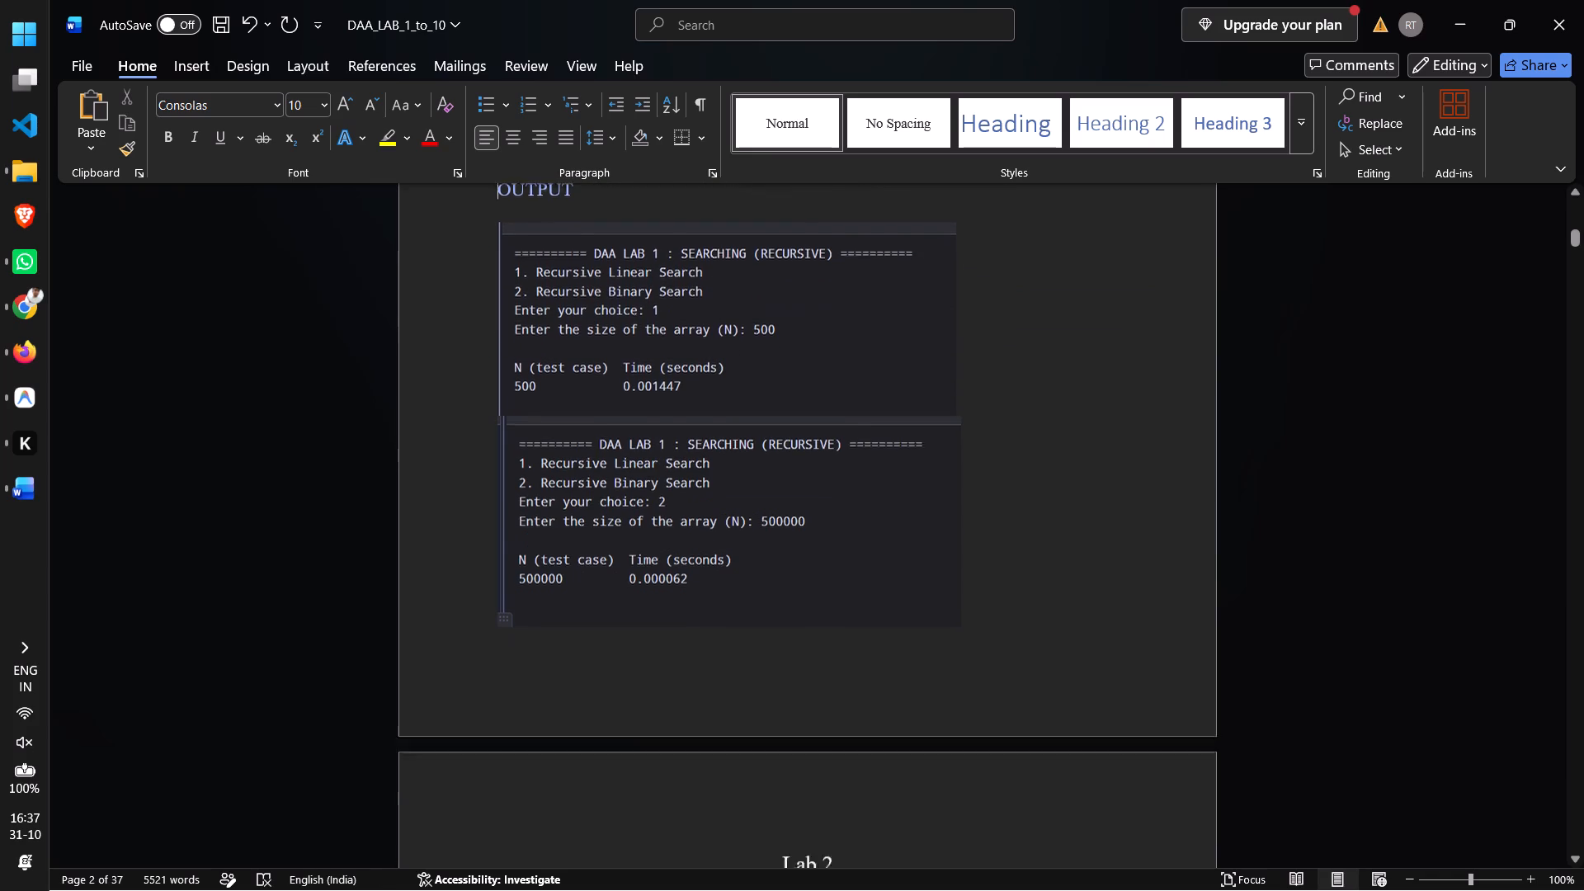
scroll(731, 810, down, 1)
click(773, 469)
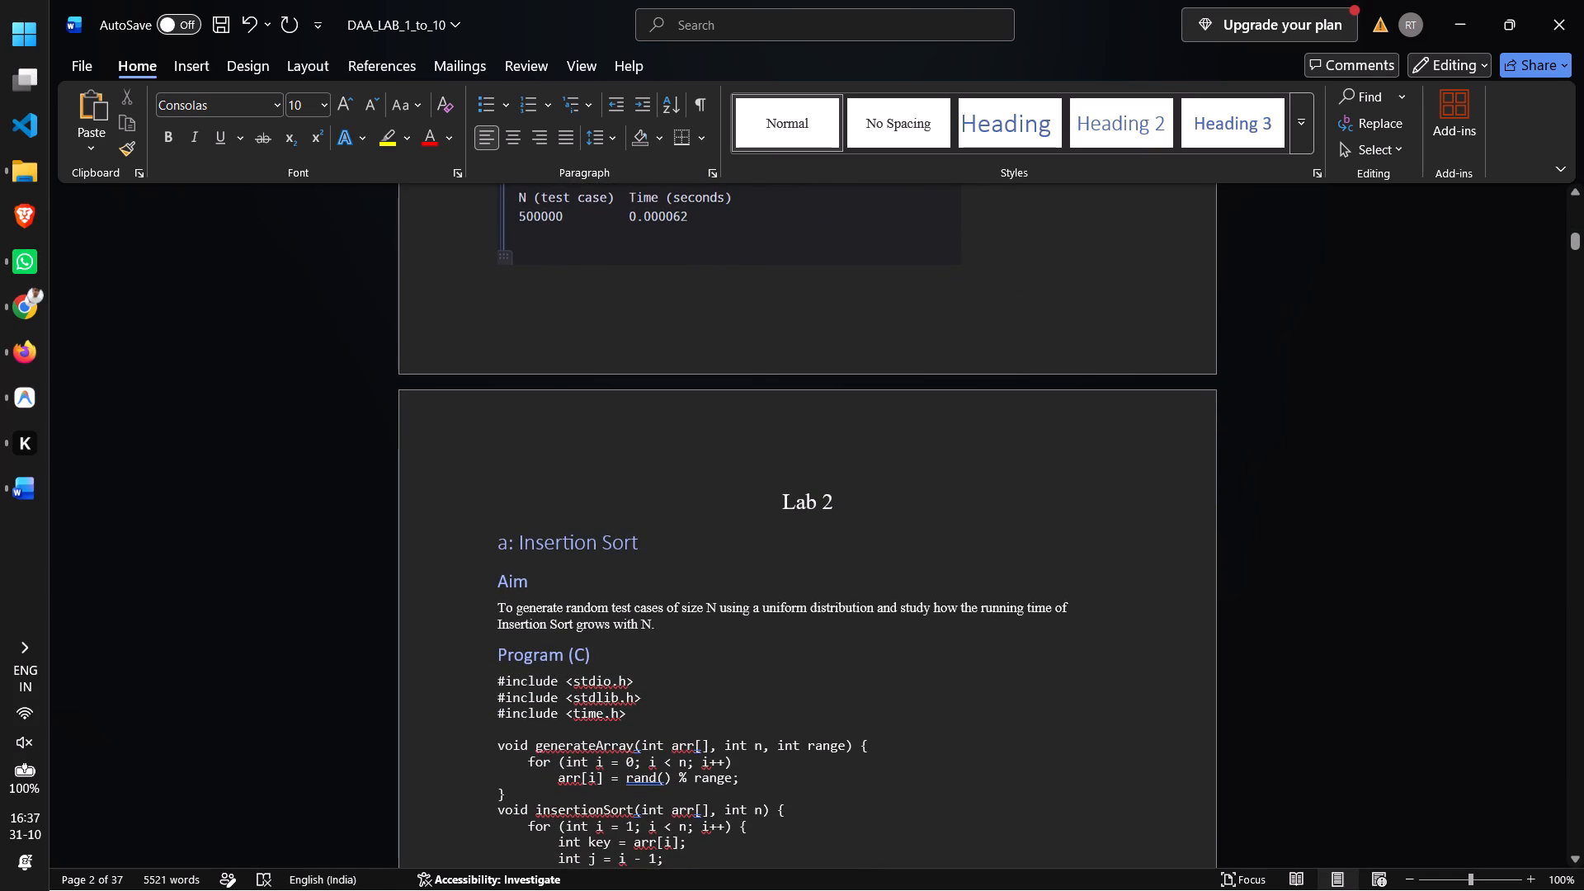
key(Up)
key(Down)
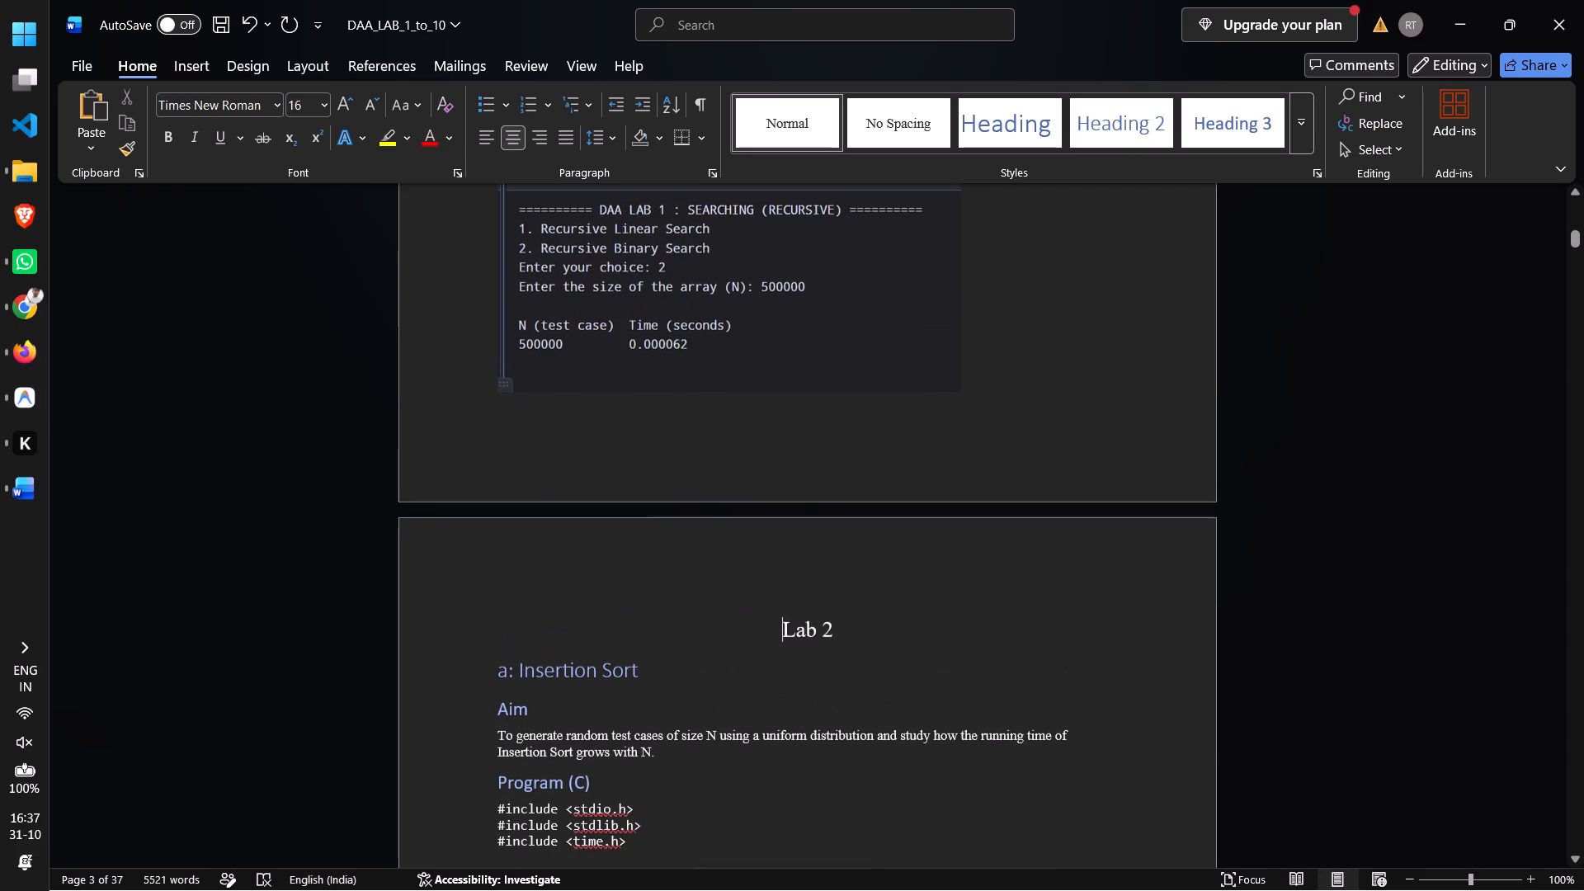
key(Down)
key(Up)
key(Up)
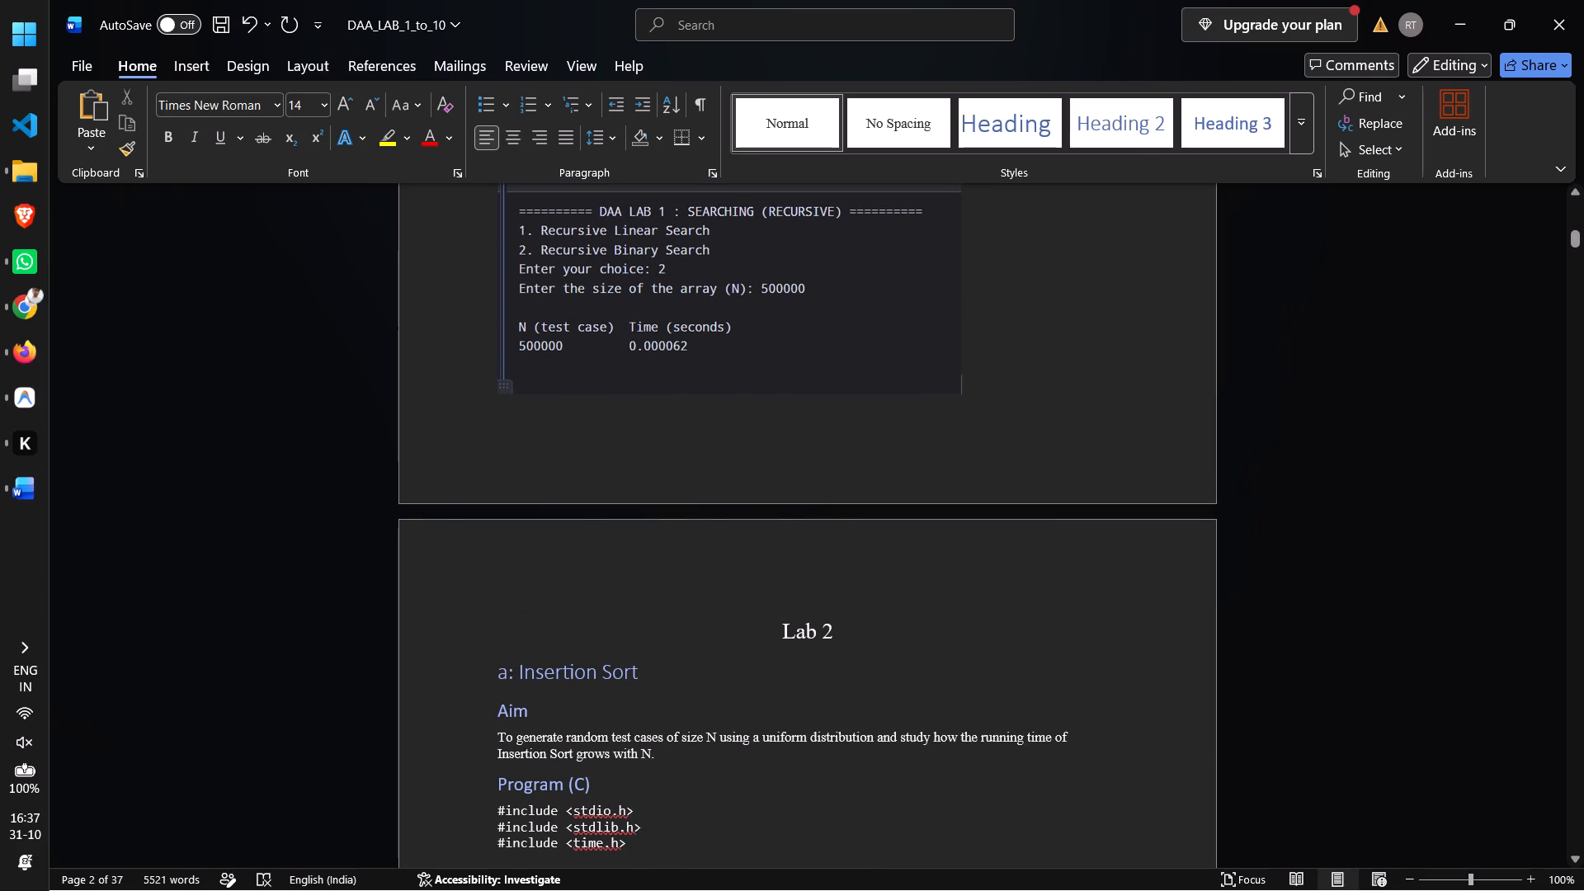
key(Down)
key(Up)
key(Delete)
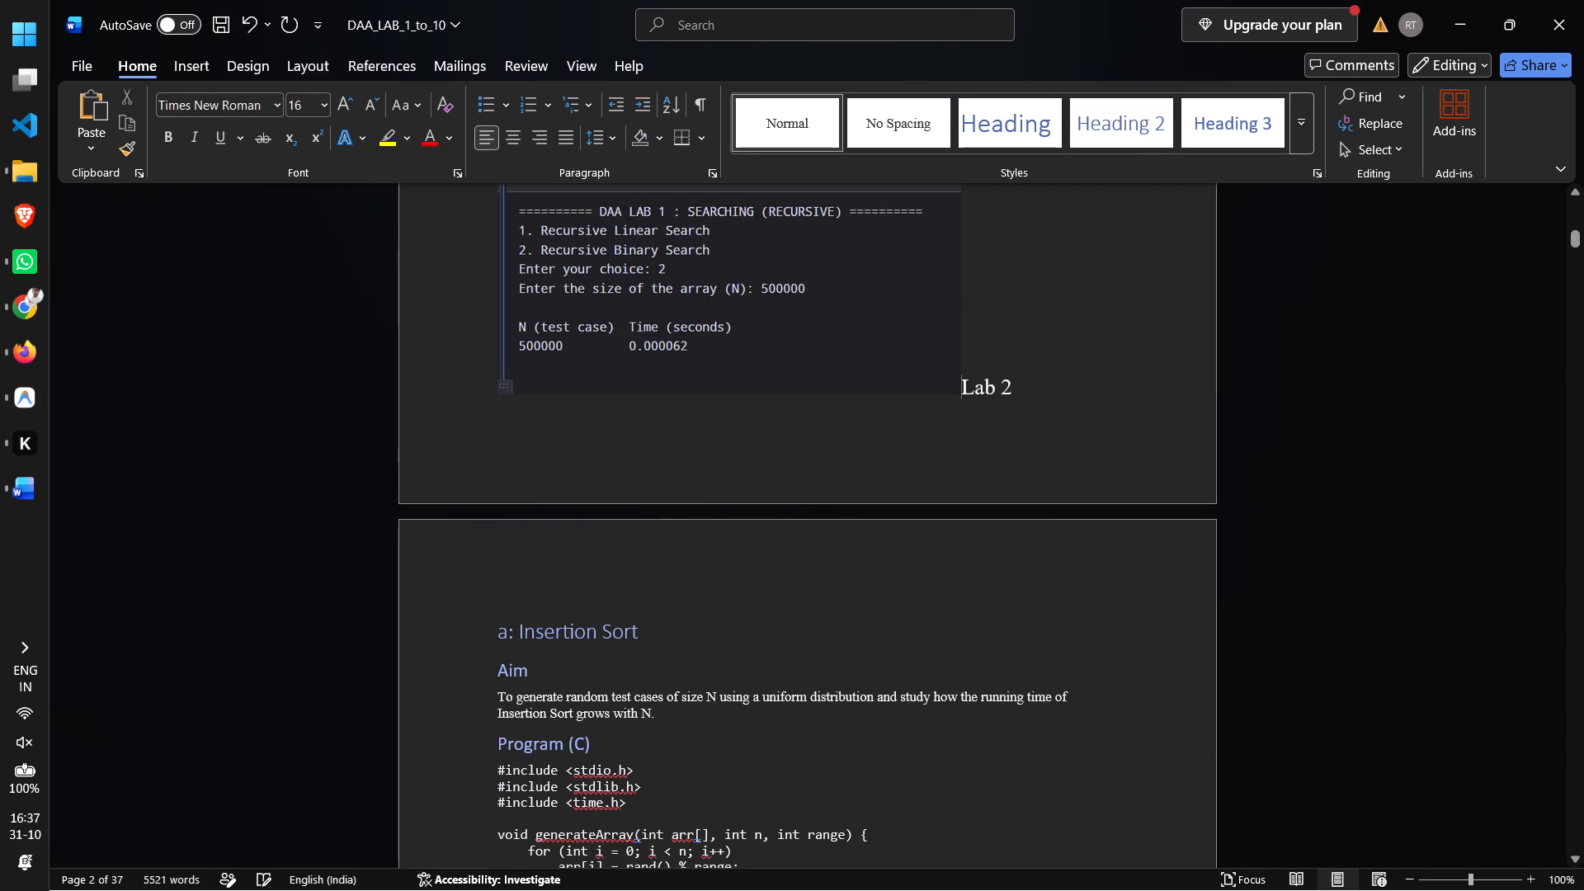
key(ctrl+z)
Examine the headings, programs and OUTPUT sections of Lab 2's Insertion Sort, Selection Sort and Bubble Sort for layout problems.
scroll(819, 592, down, 1)
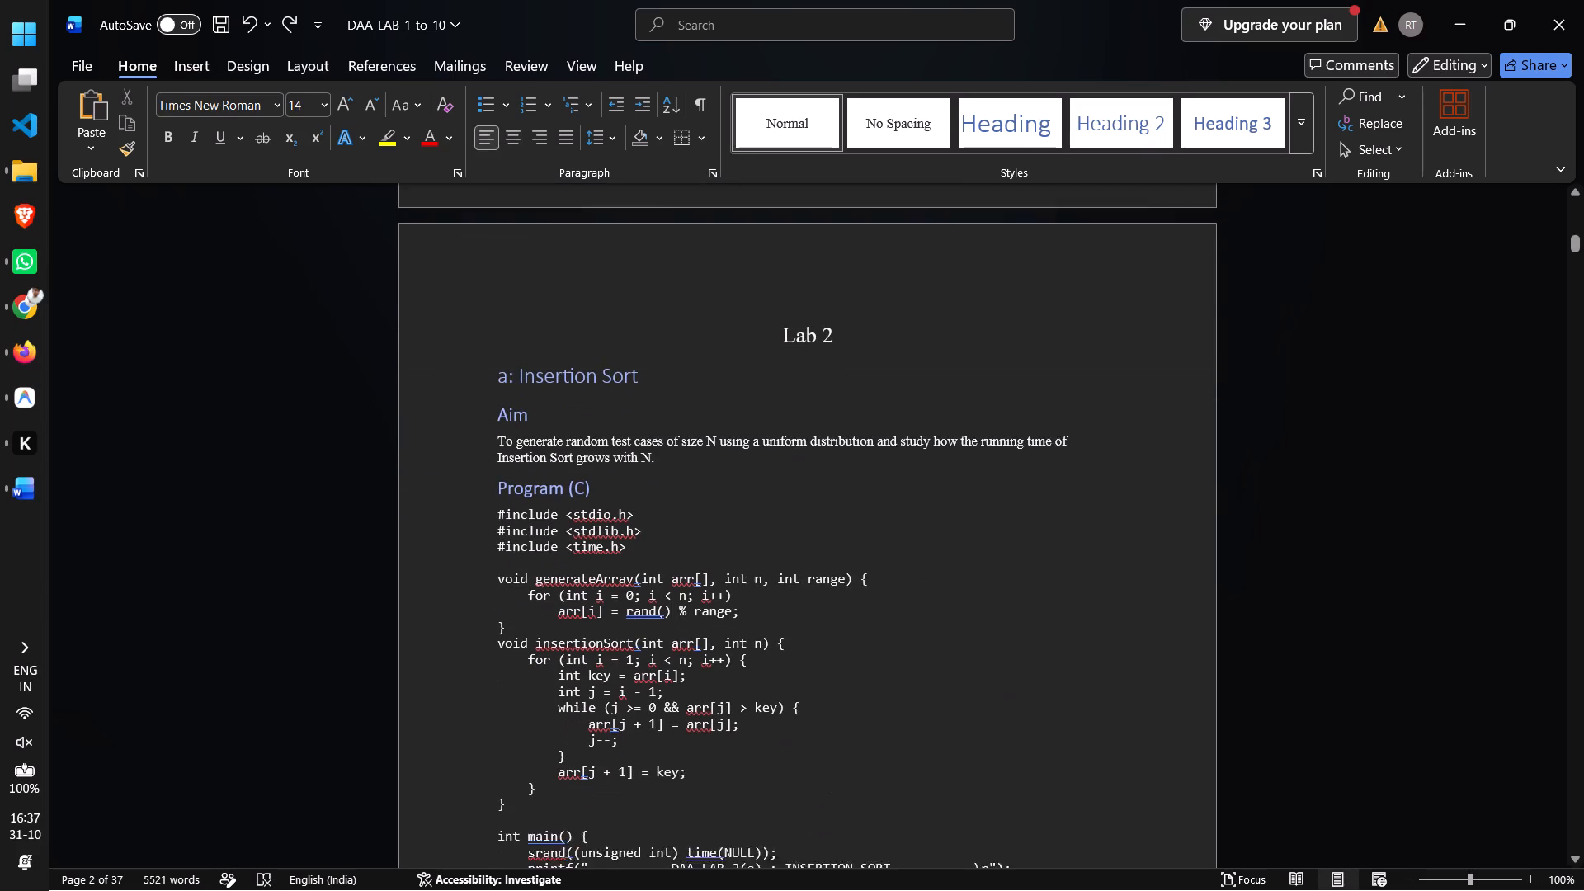
scroll(819, 592, down, 1)
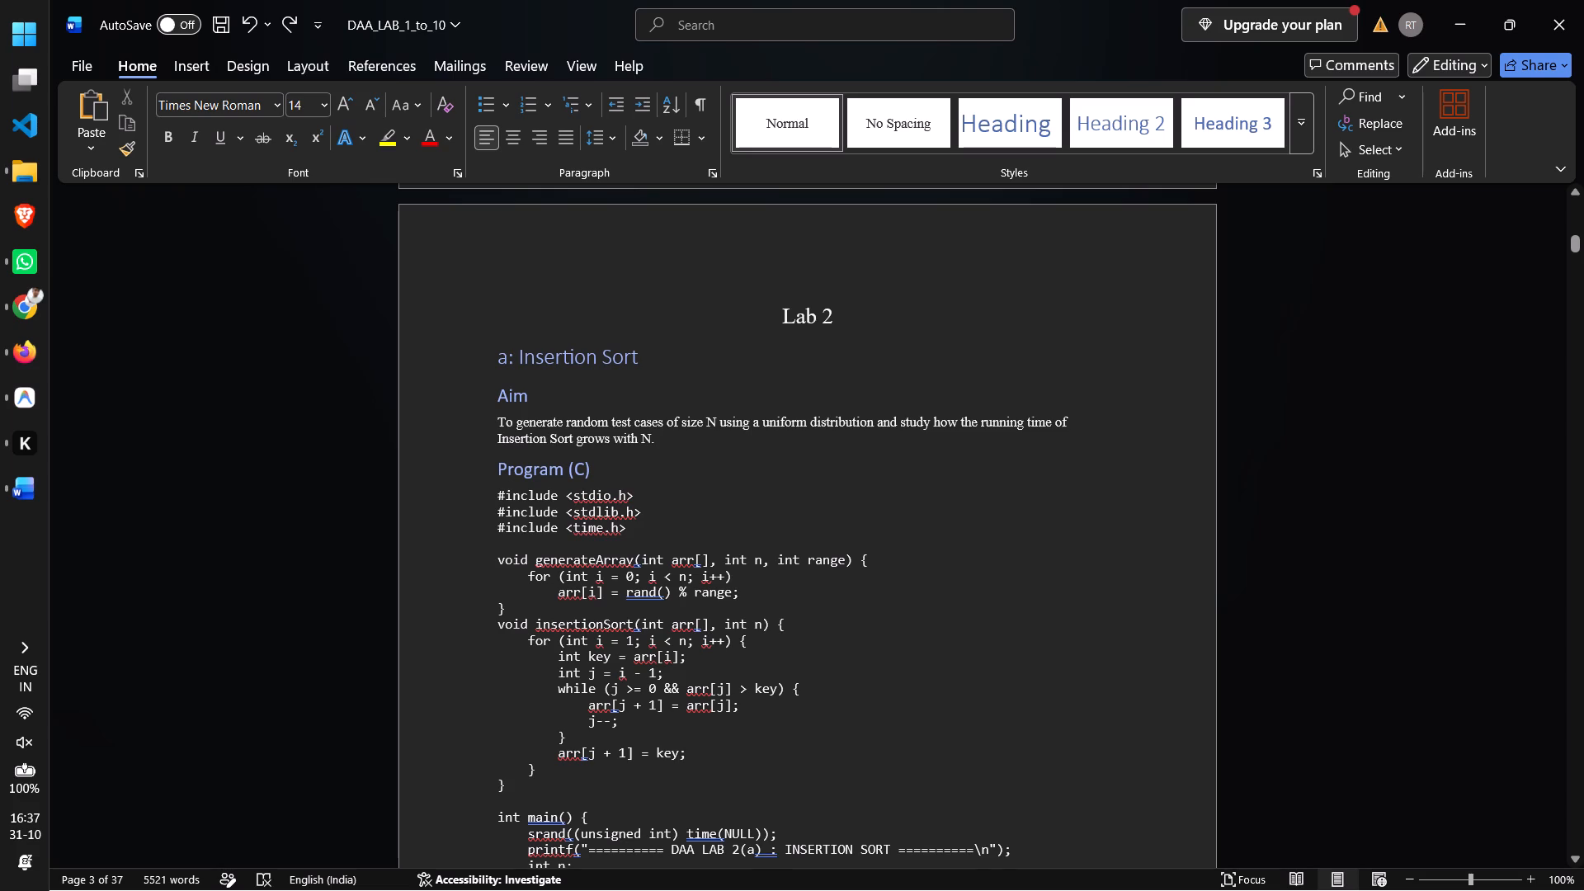
scroll(846, 630, down, 2)
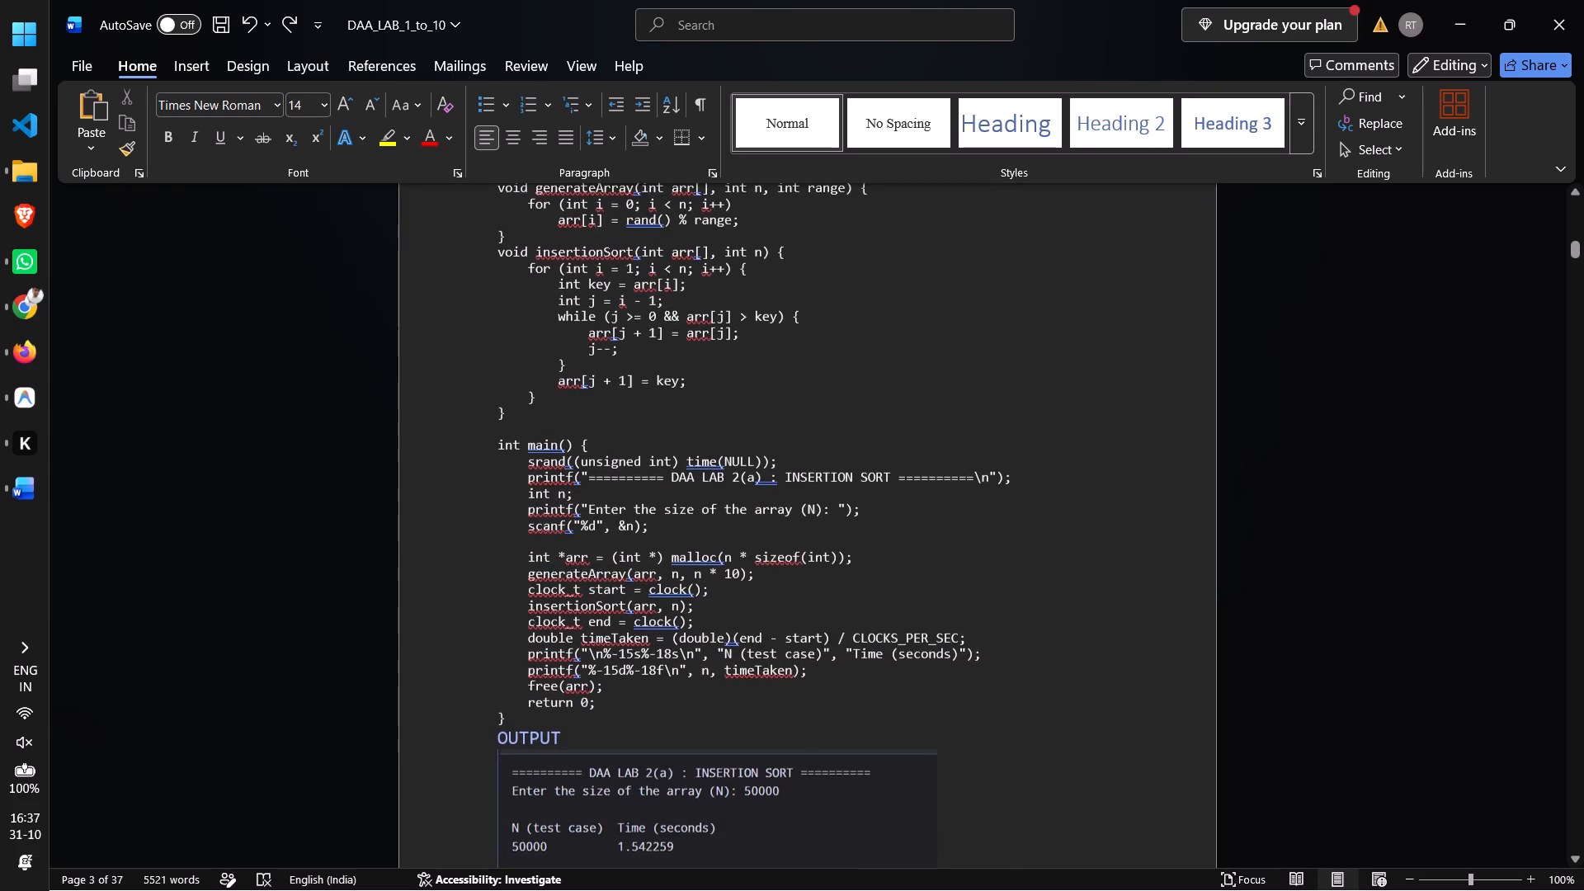
scroll(846, 630, down, 3)
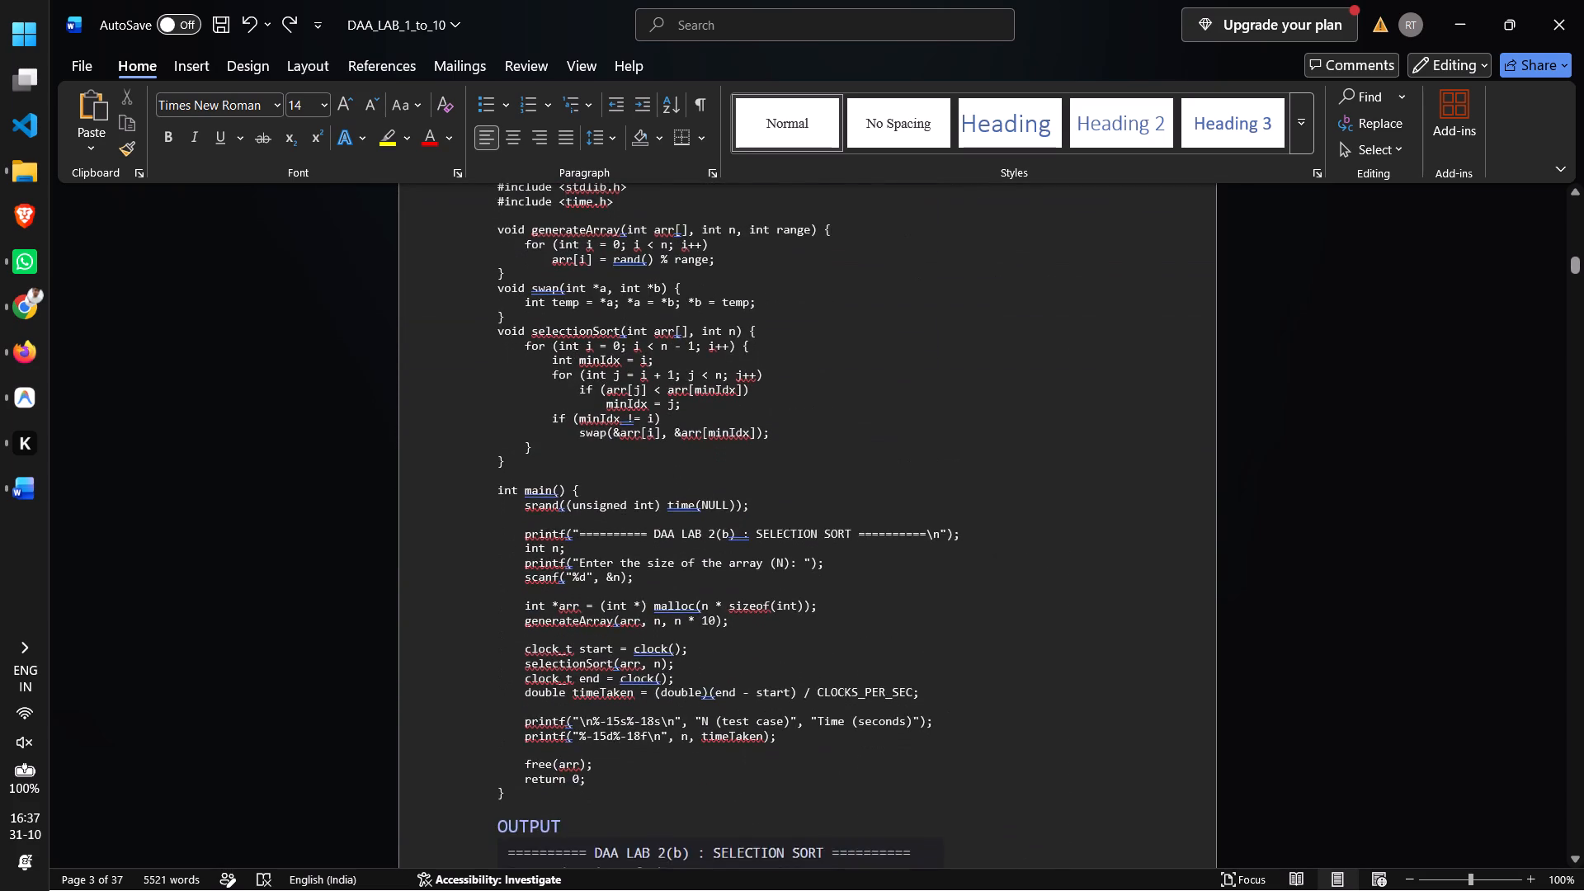
scroll(846, 630, down, 3)
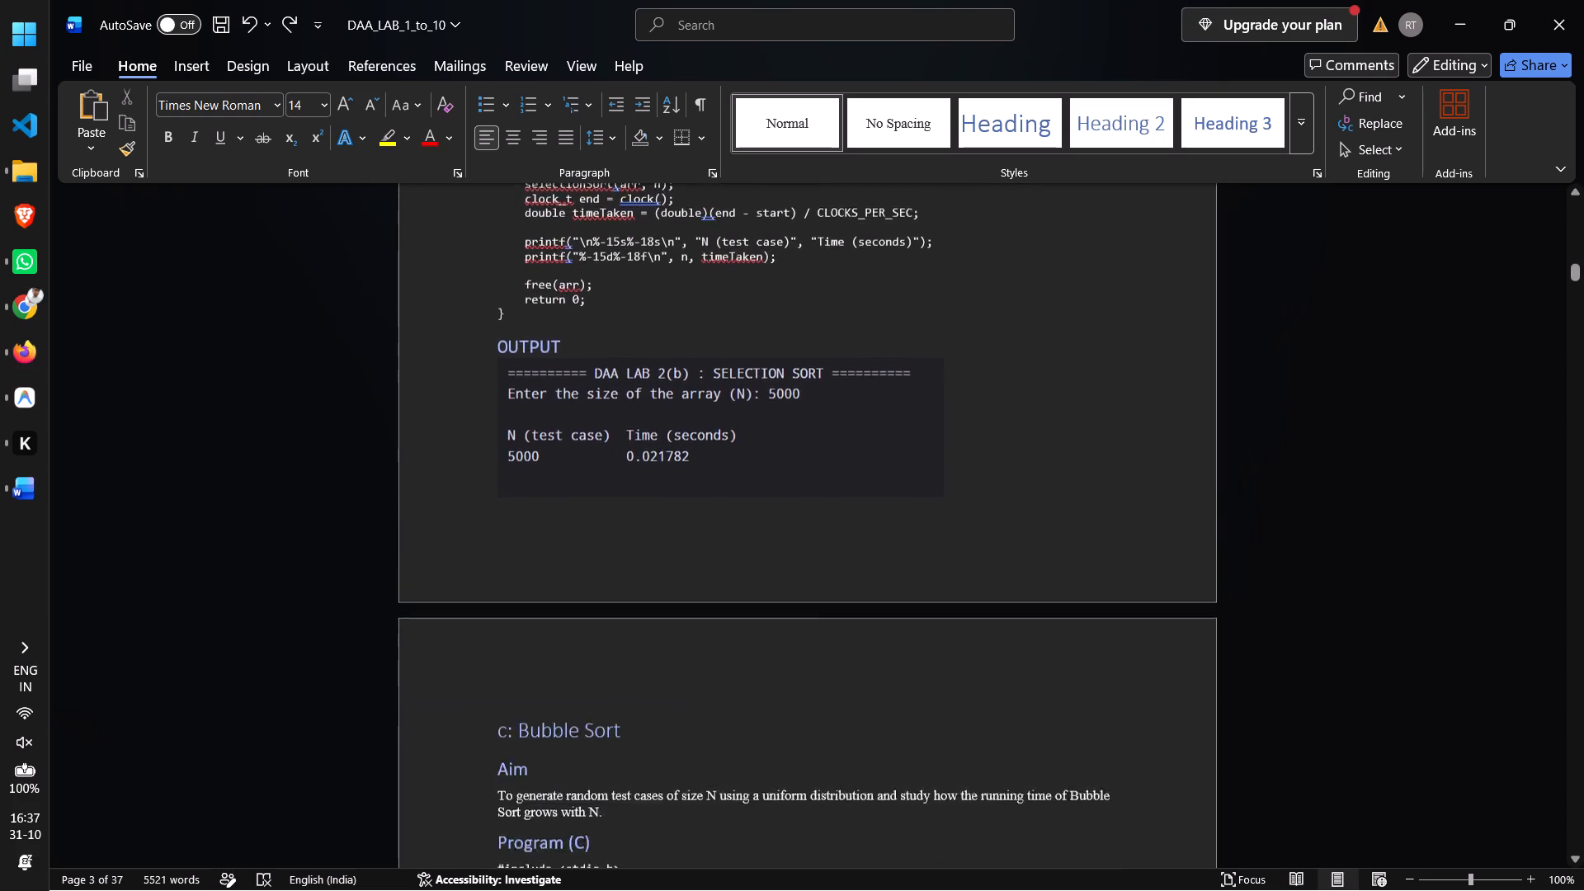
scroll(846, 630, down, 4)
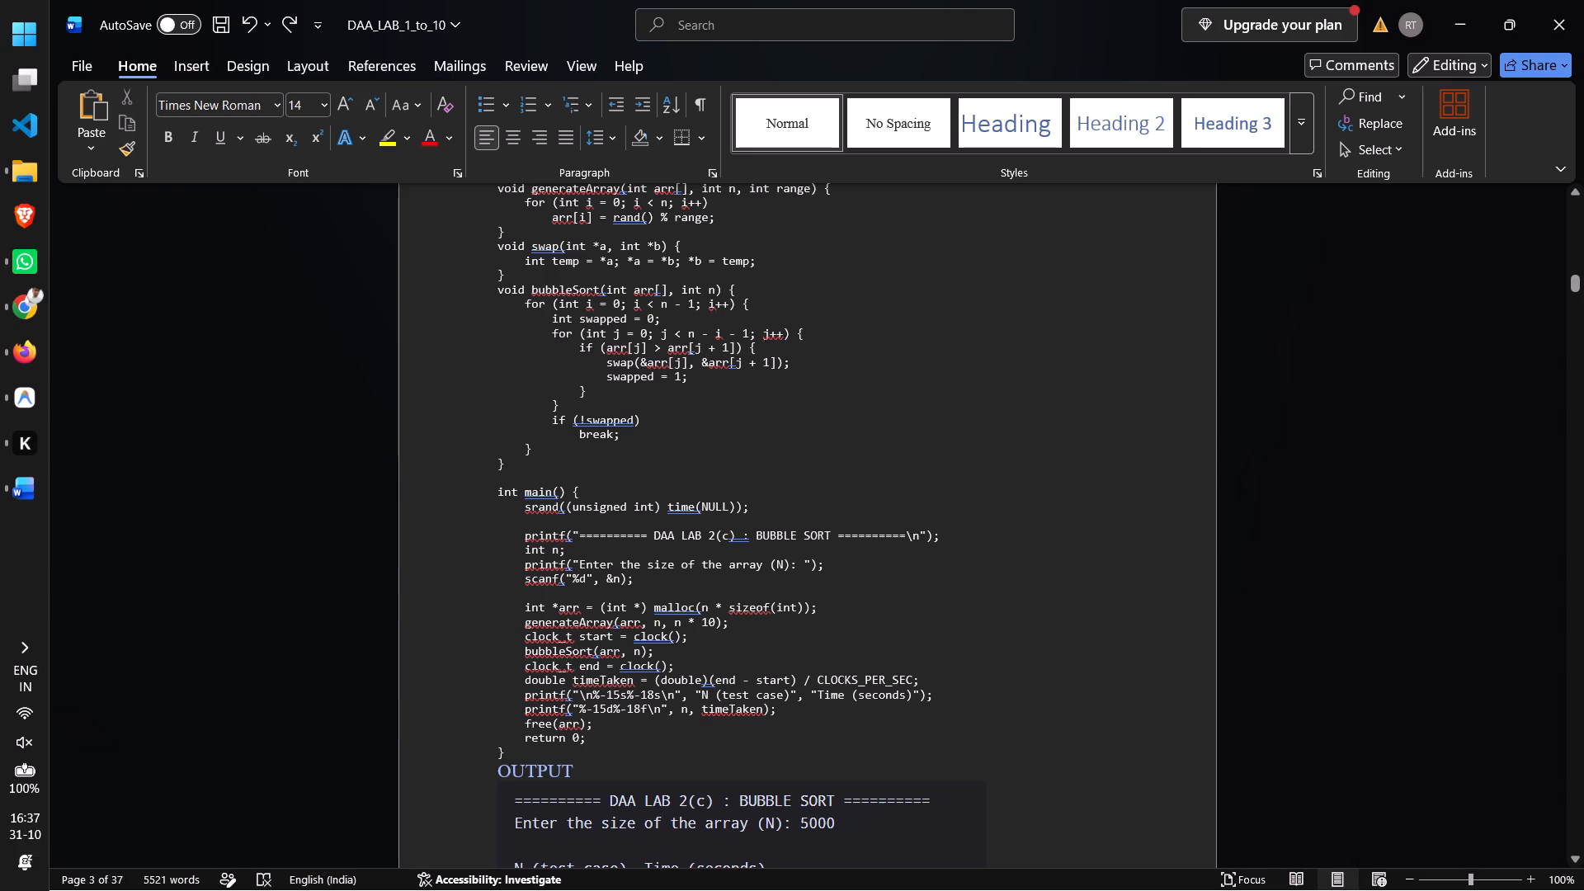
scroll(846, 630, down, 4)
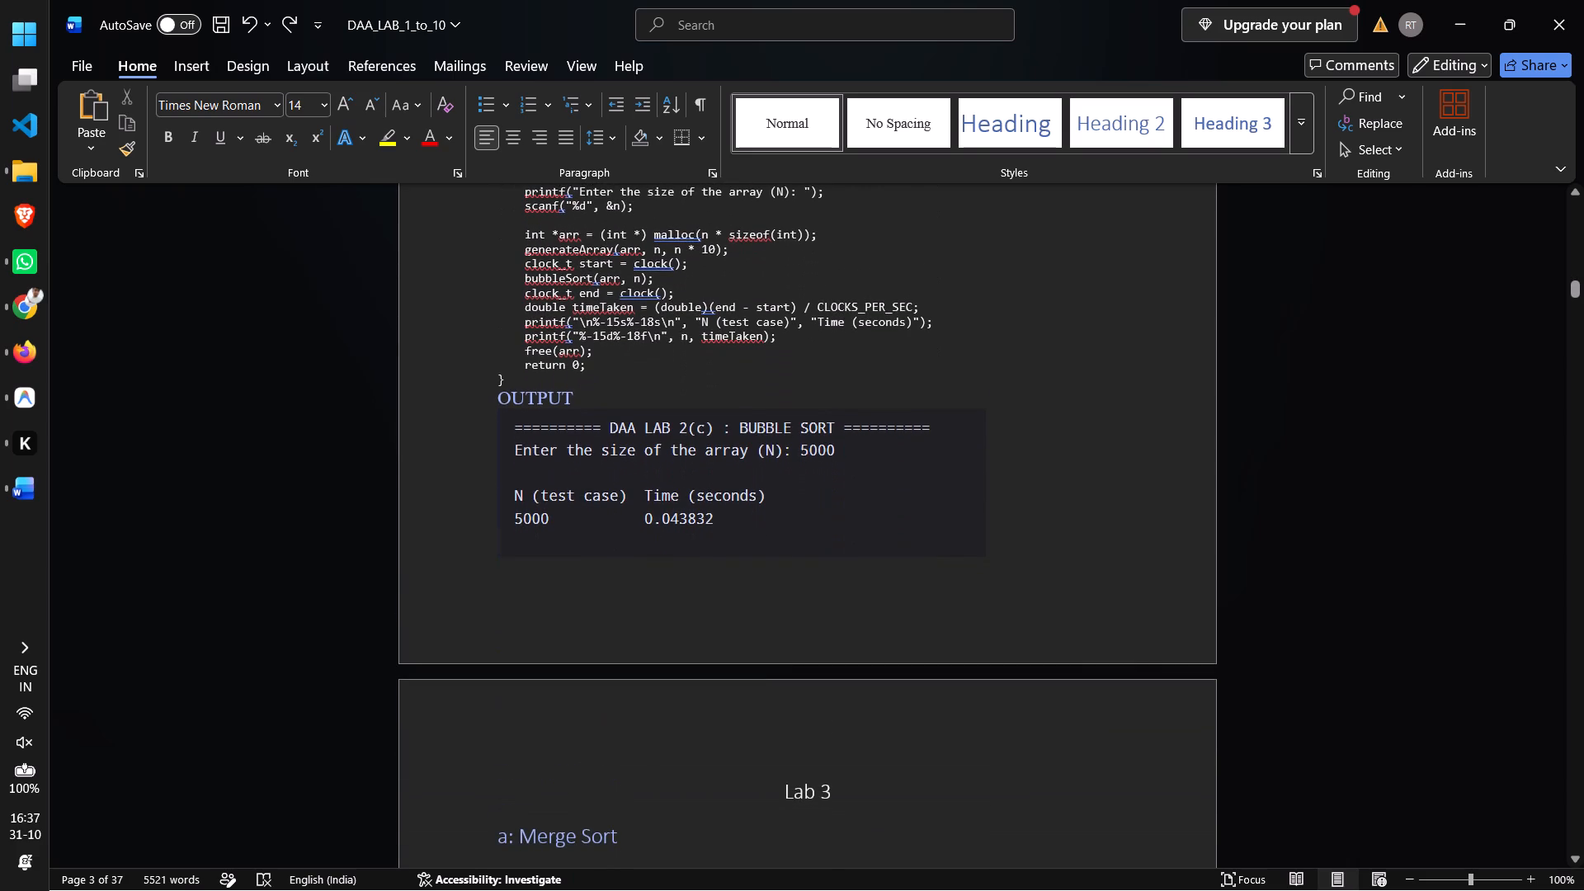
Examine the Lab 3 heading and the layout of the Merge Sort program and its OUTPUT section.
scroll(846, 630, down, 2)
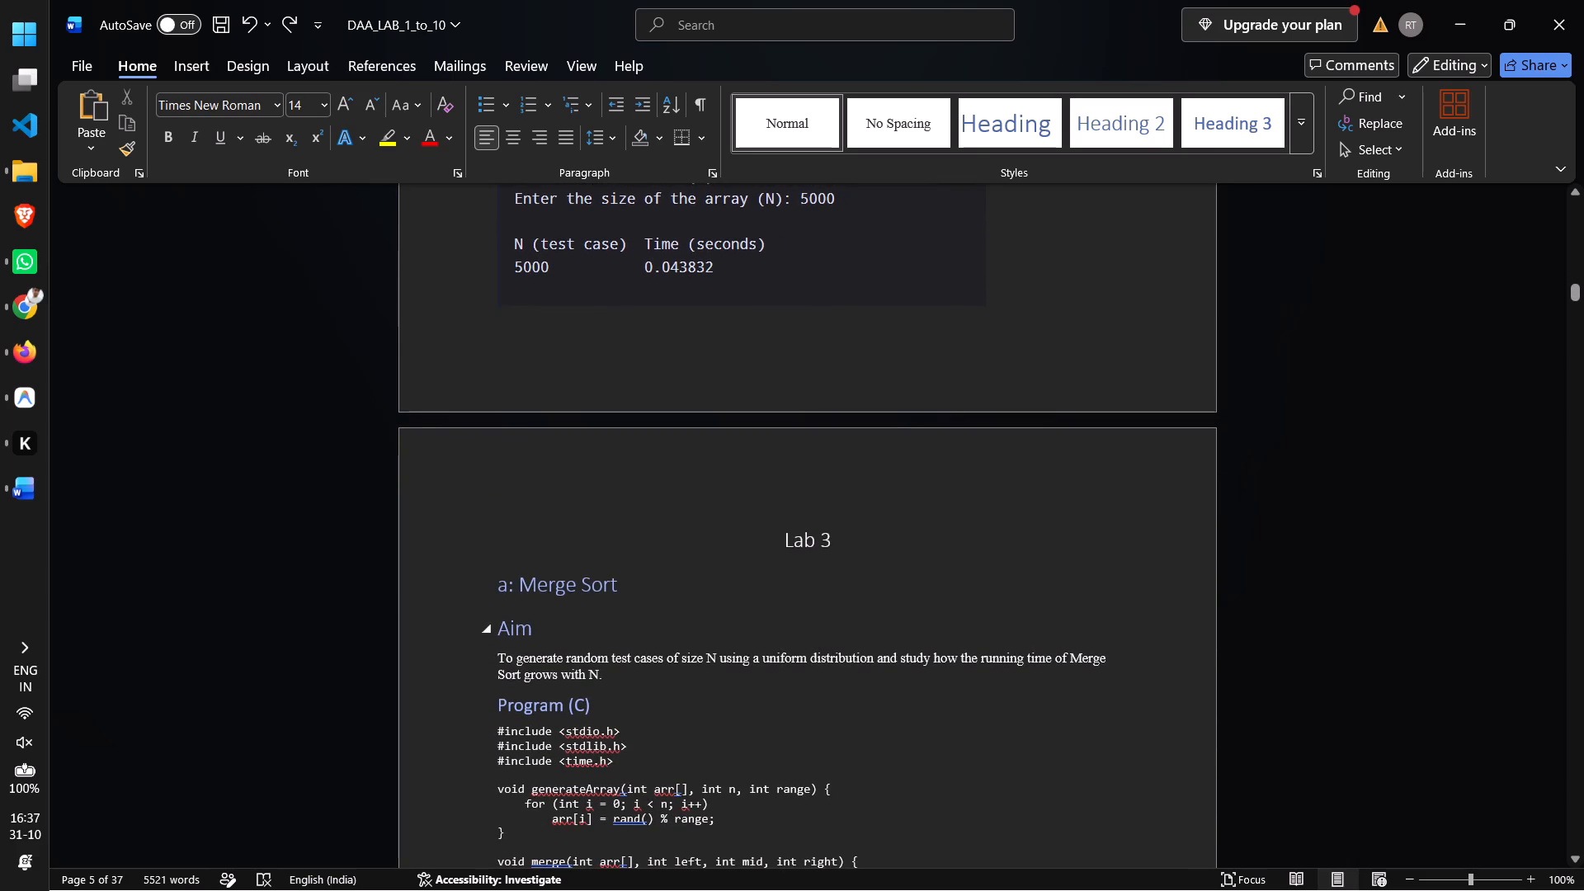
scroll(866, 629, down, 1)
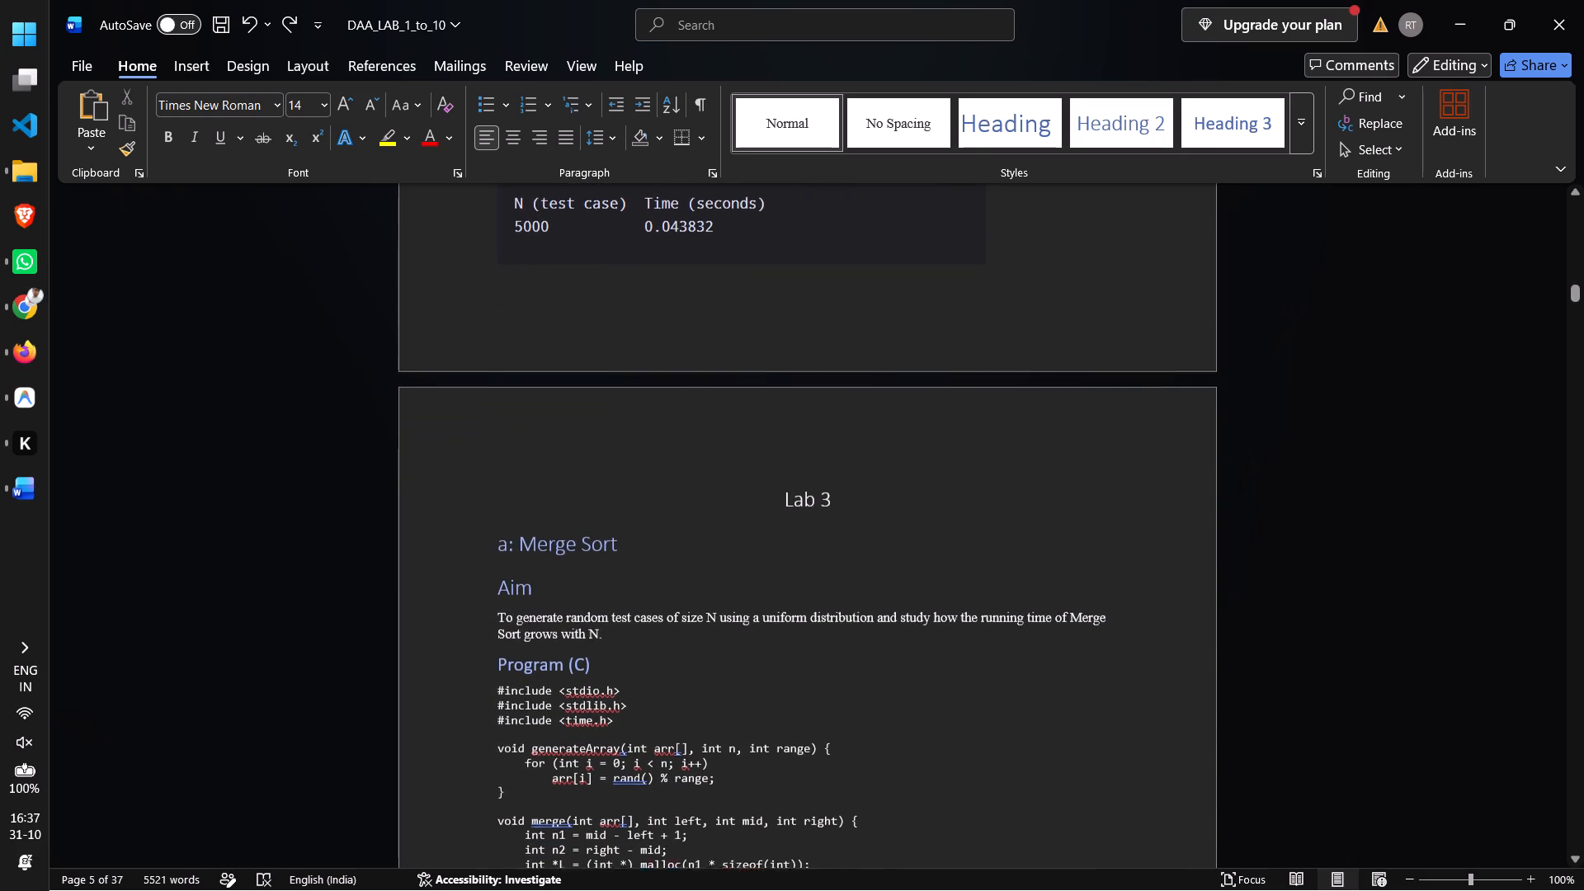
scroll(866, 629, down, 1)
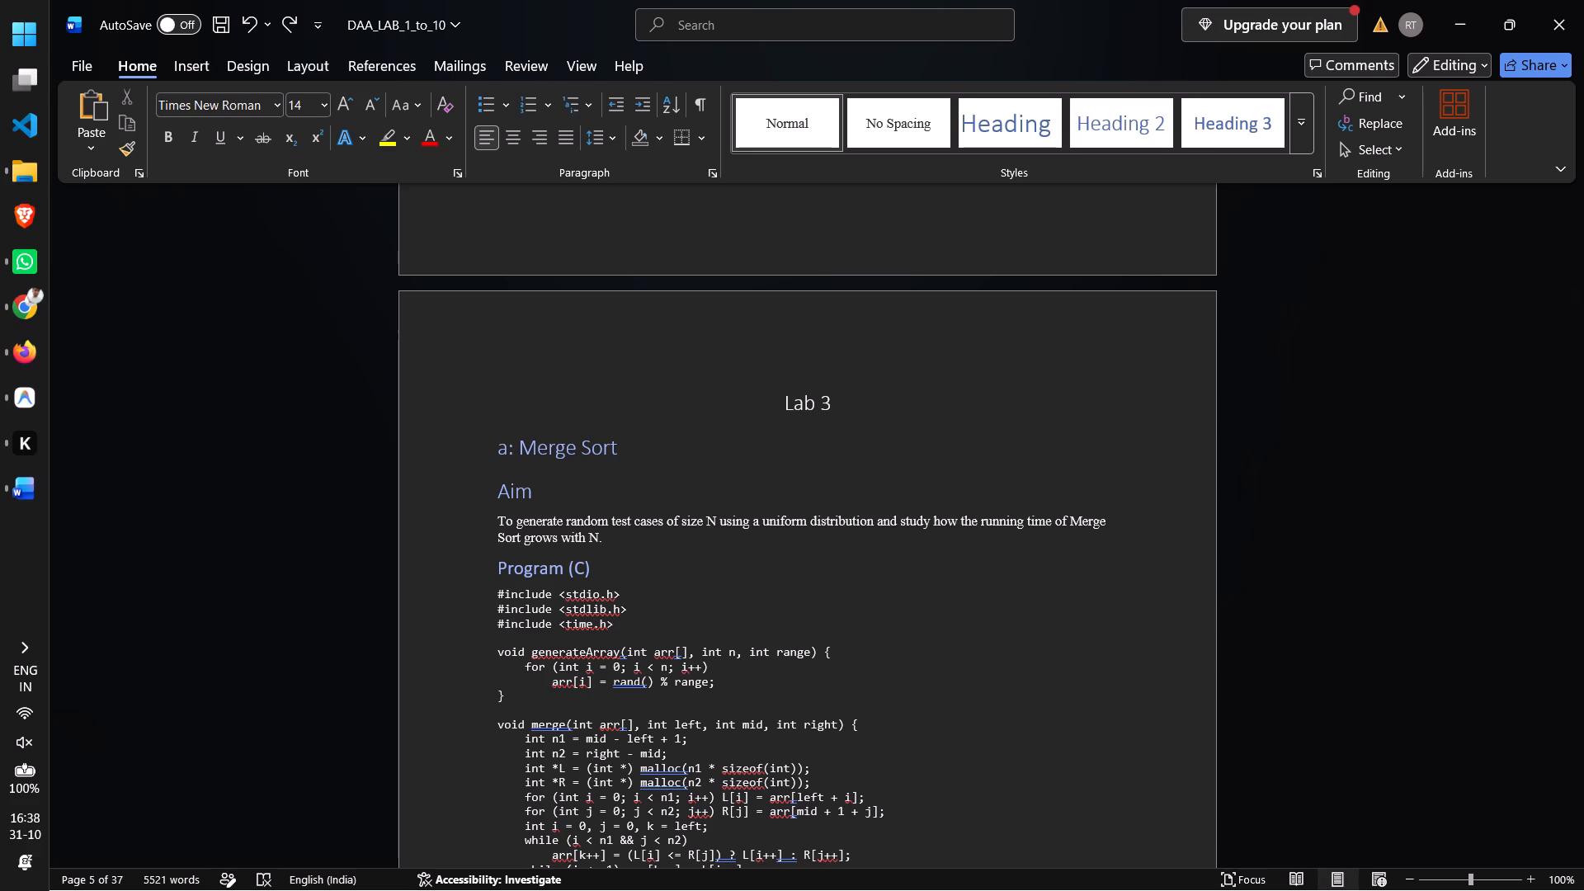
click(789, 365)
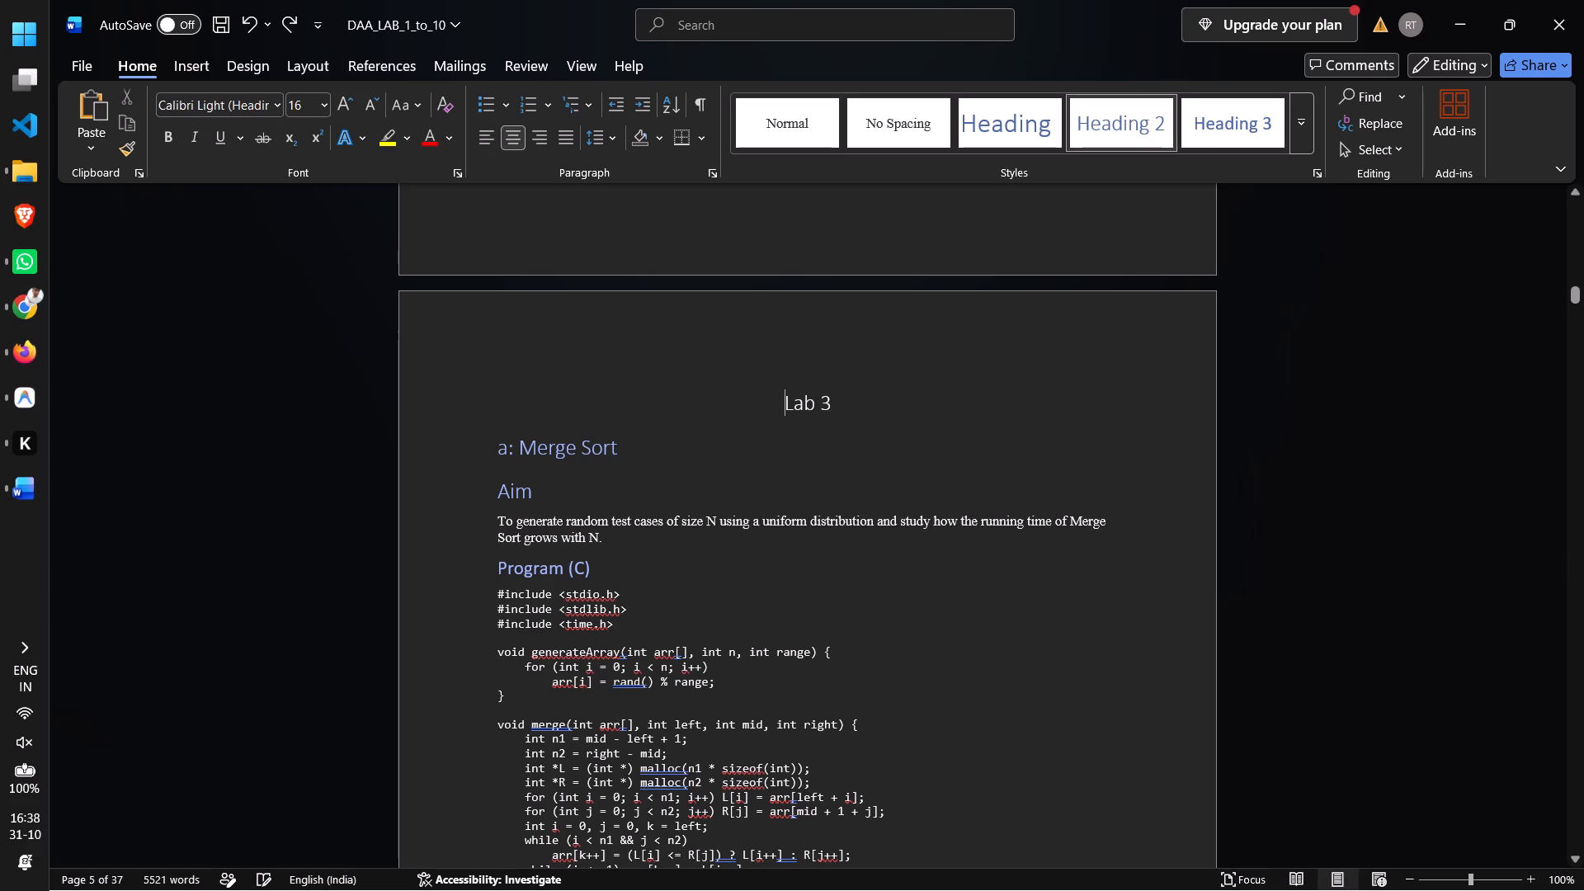
scroll(826, 354, down, 1)
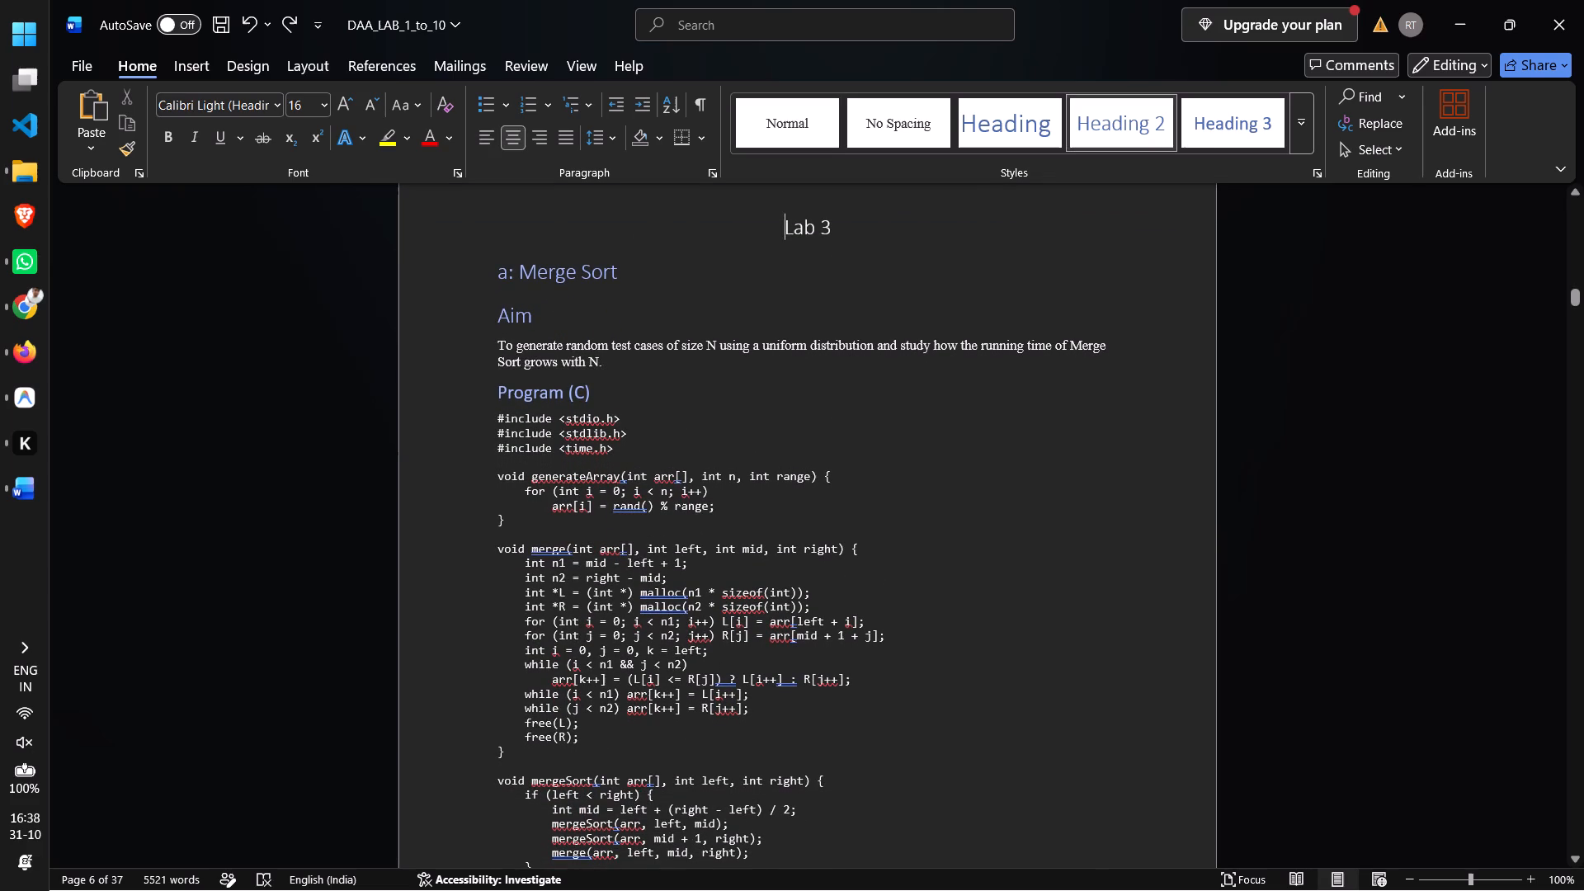
scroll(826, 354, down, 1)
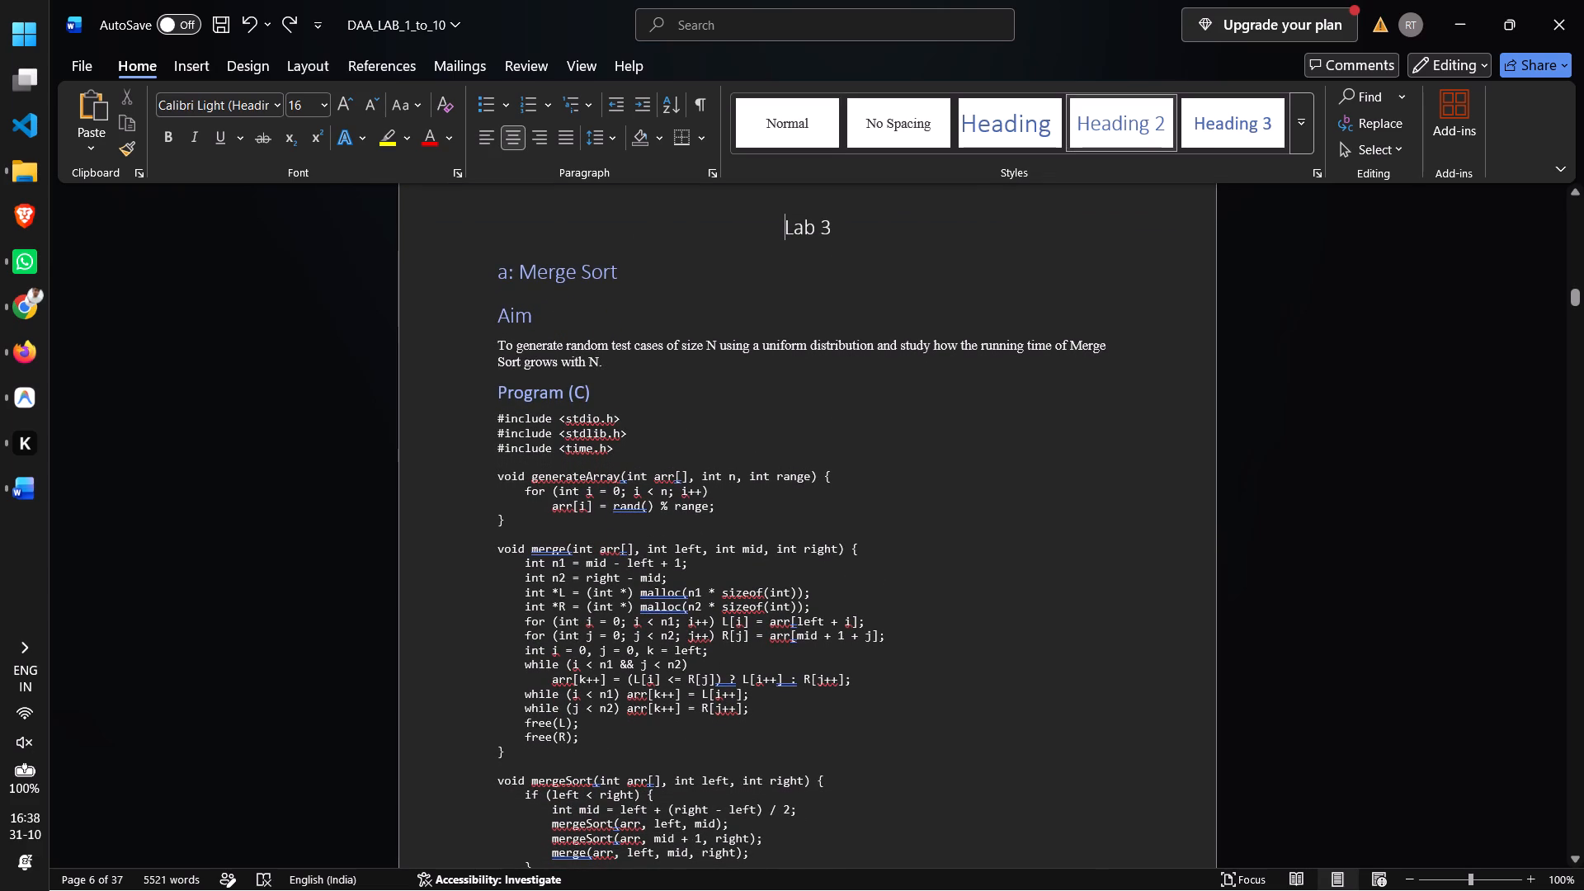
scroll(826, 354, down, 3)
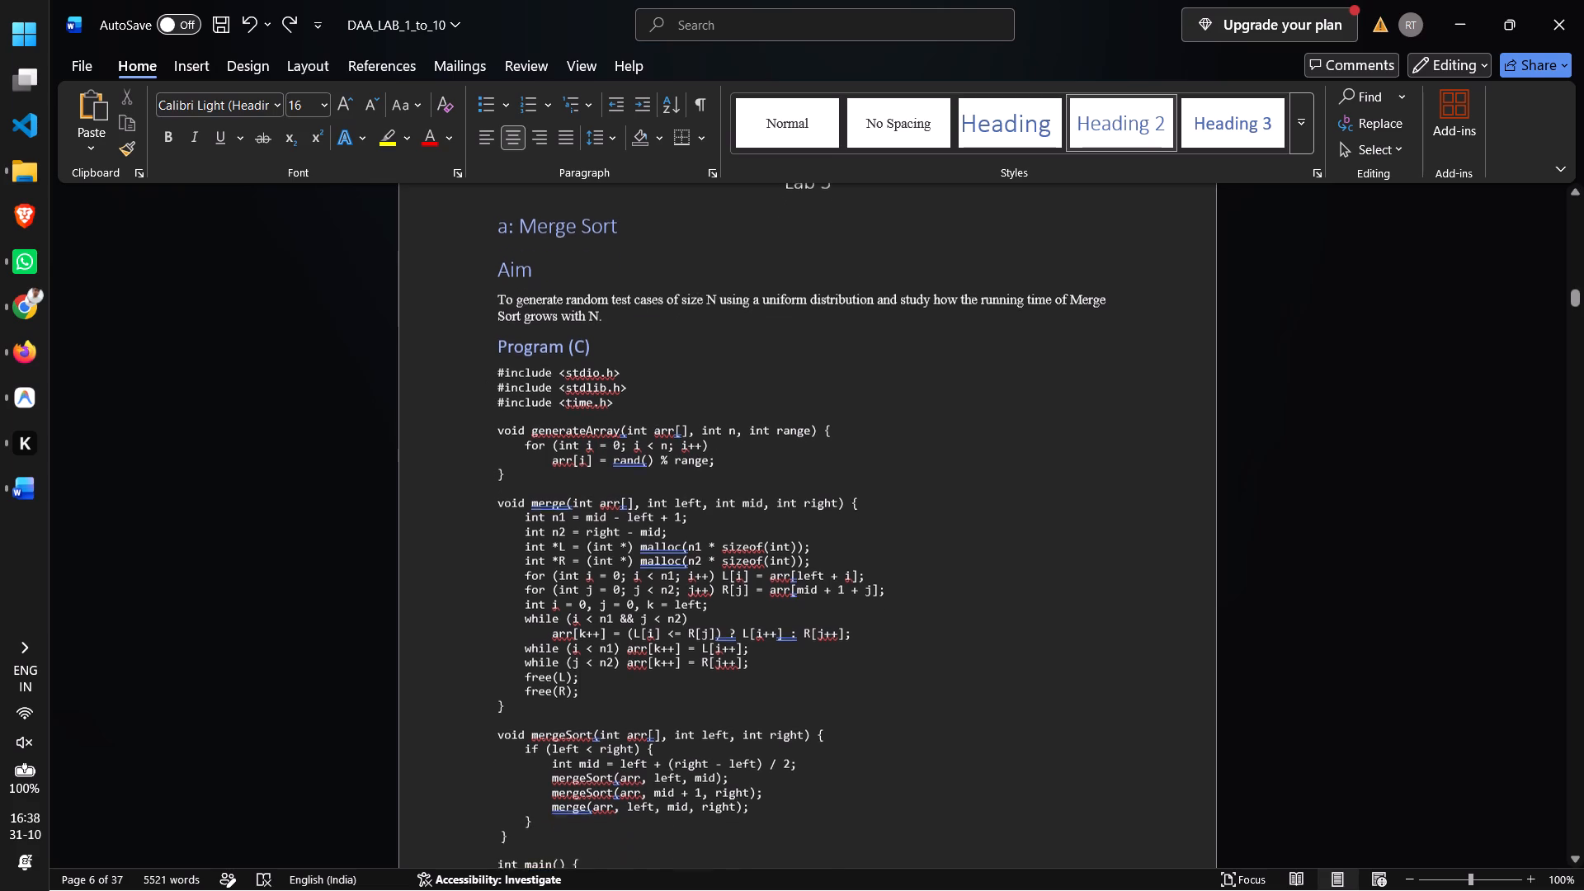
scroll(826, 354, down, 4)
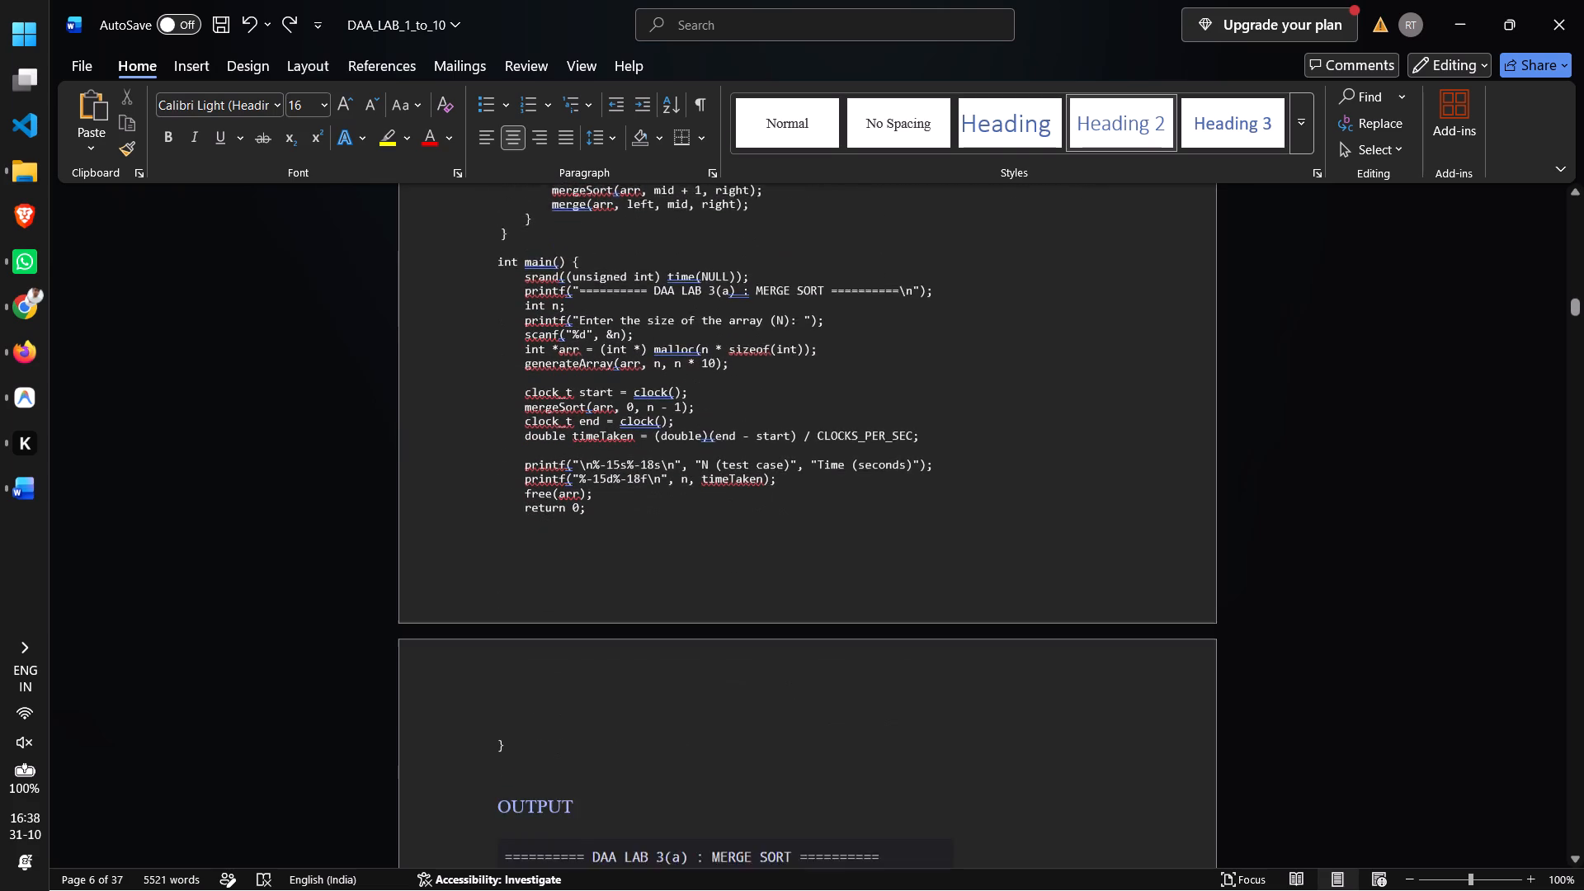
scroll(826, 354, down, 2)
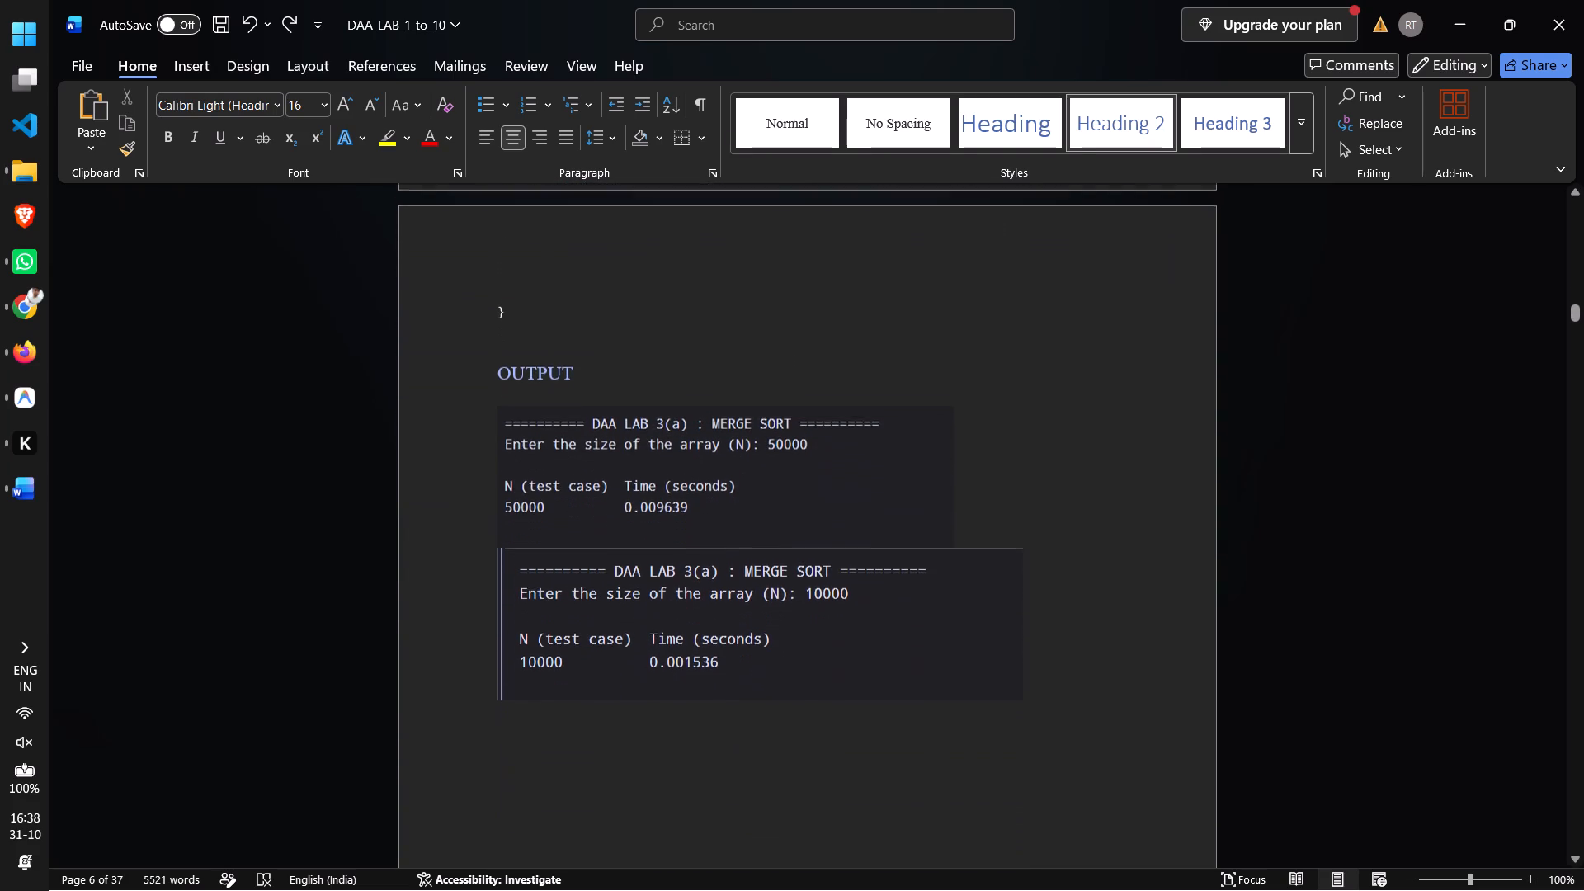
Examine the layout of Lab 3's Quick Sort program and outputs, including the page space before the Lab 4 heading.
scroll(826, 354, down, 7)
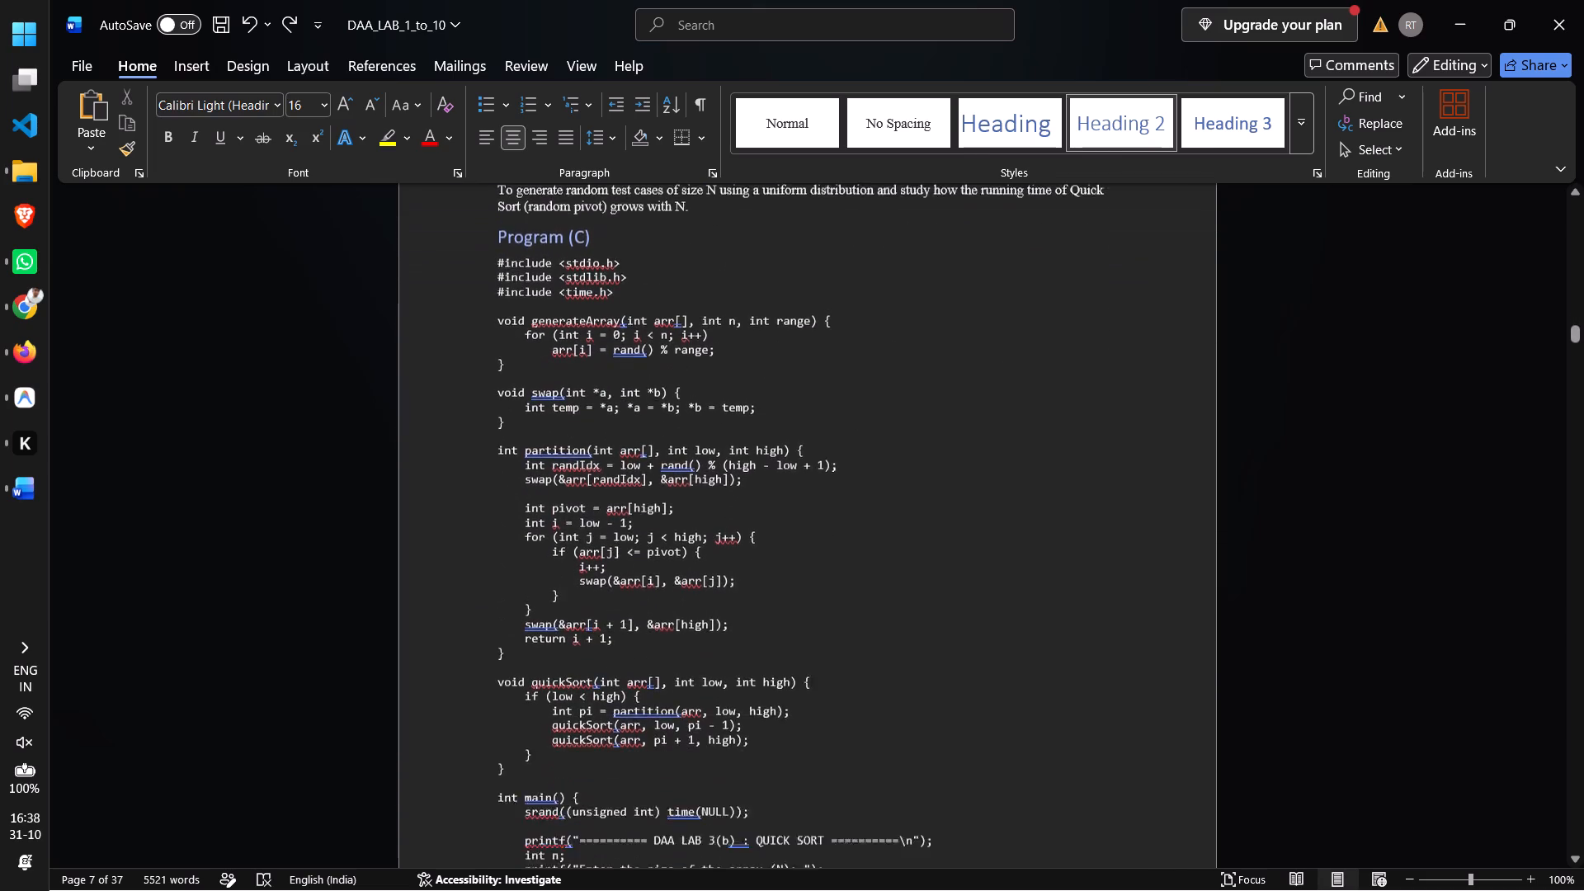
scroll(826, 354, down, 4)
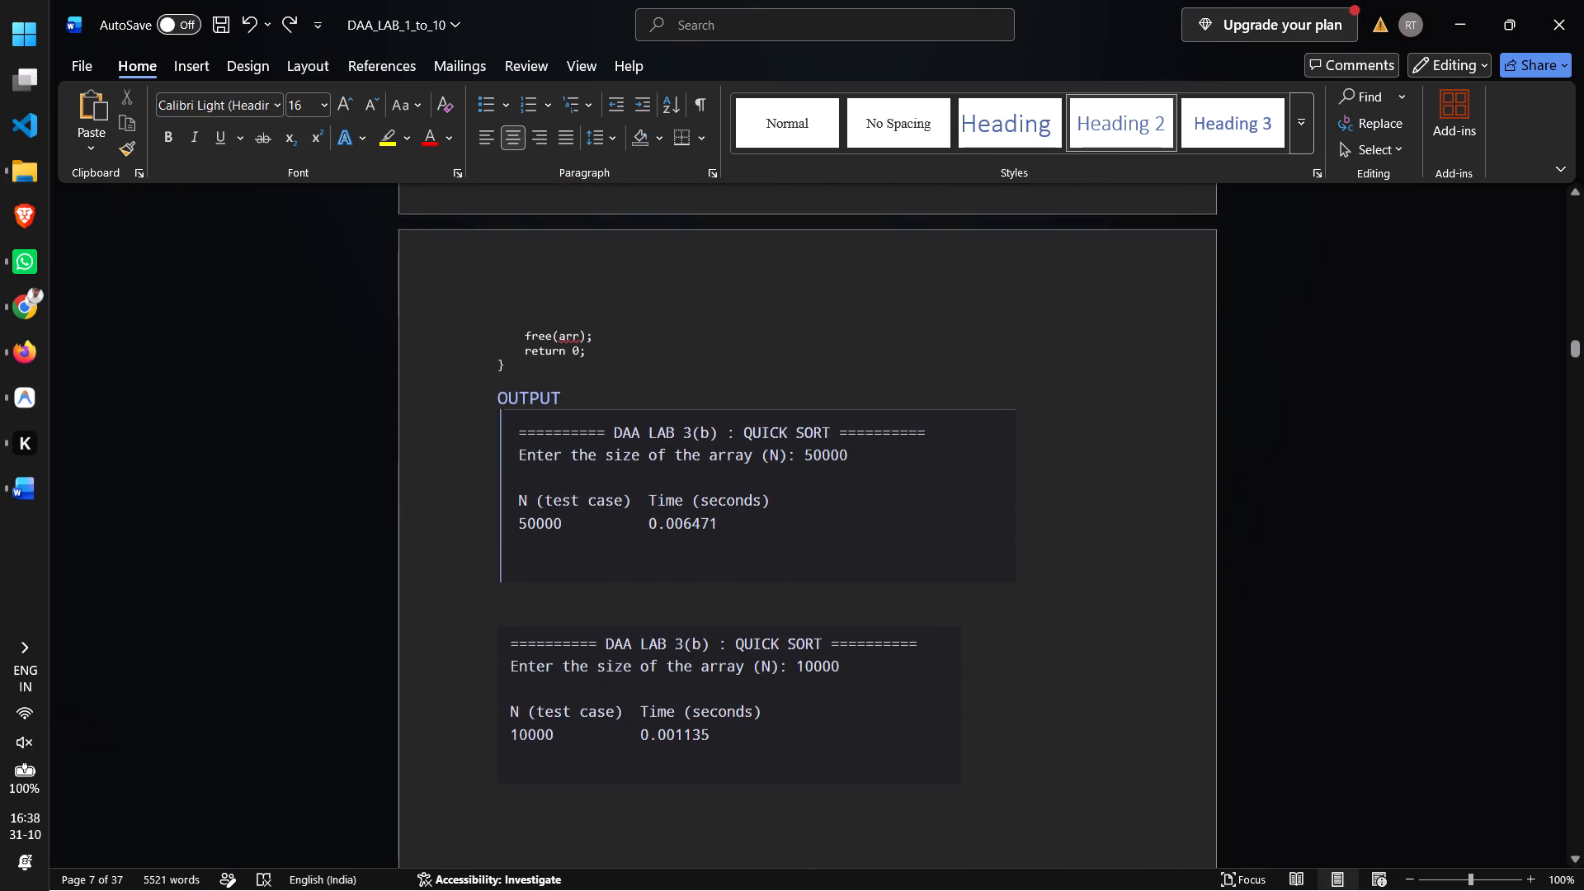
scroll(826, 354, down, 3)
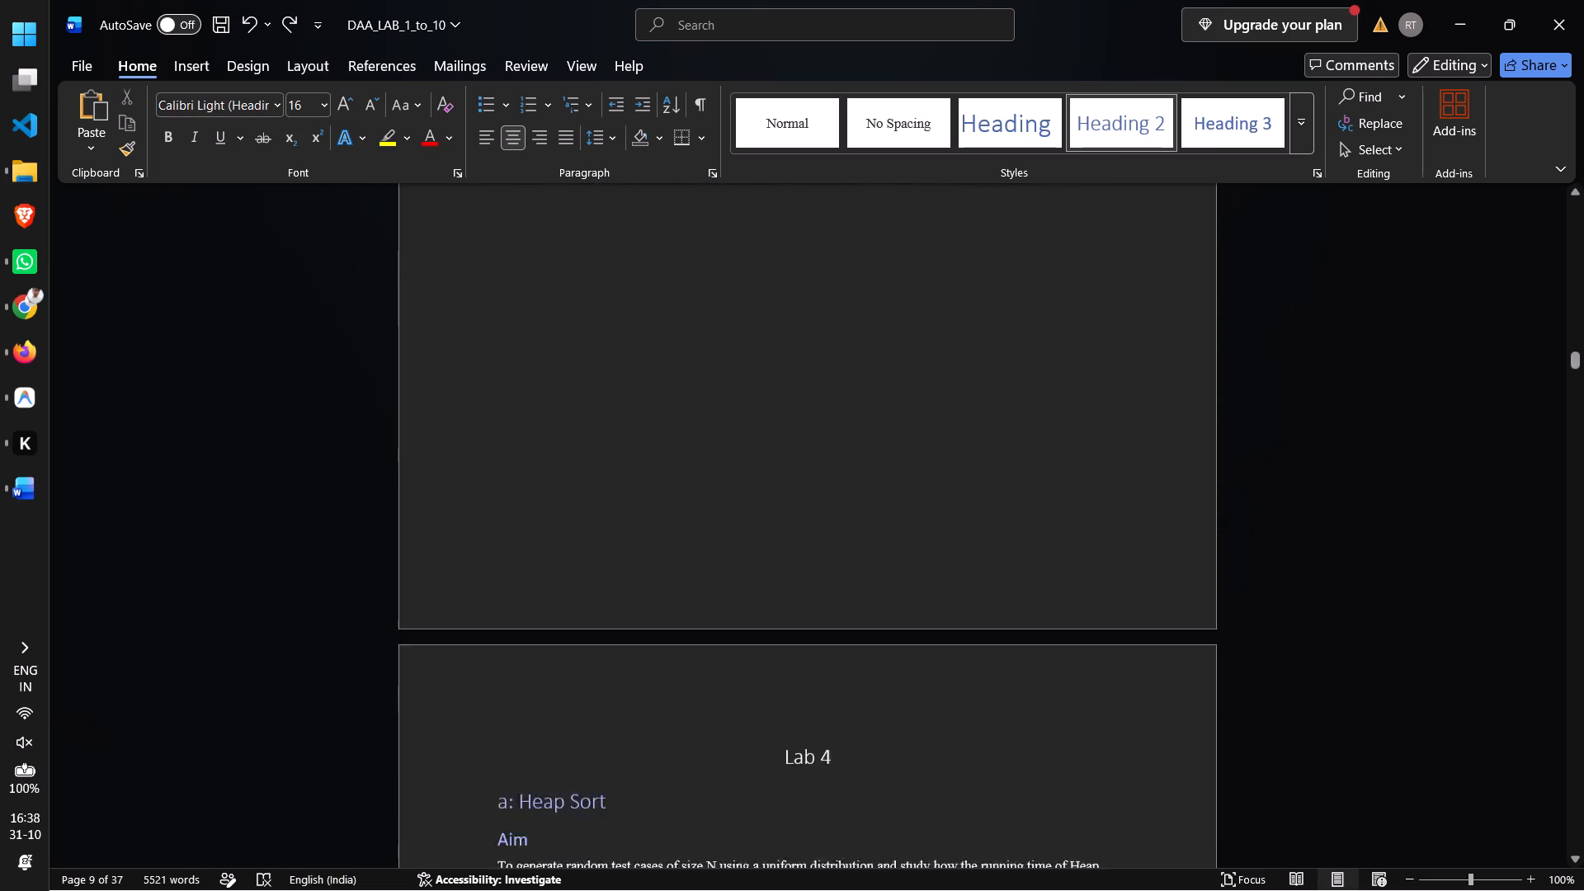
Examine the layout of Lab 4's Heap Sort, Counting Sort and Radix Sort programs and their OUTPUT sections.
scroll(826, 354, down, 3)
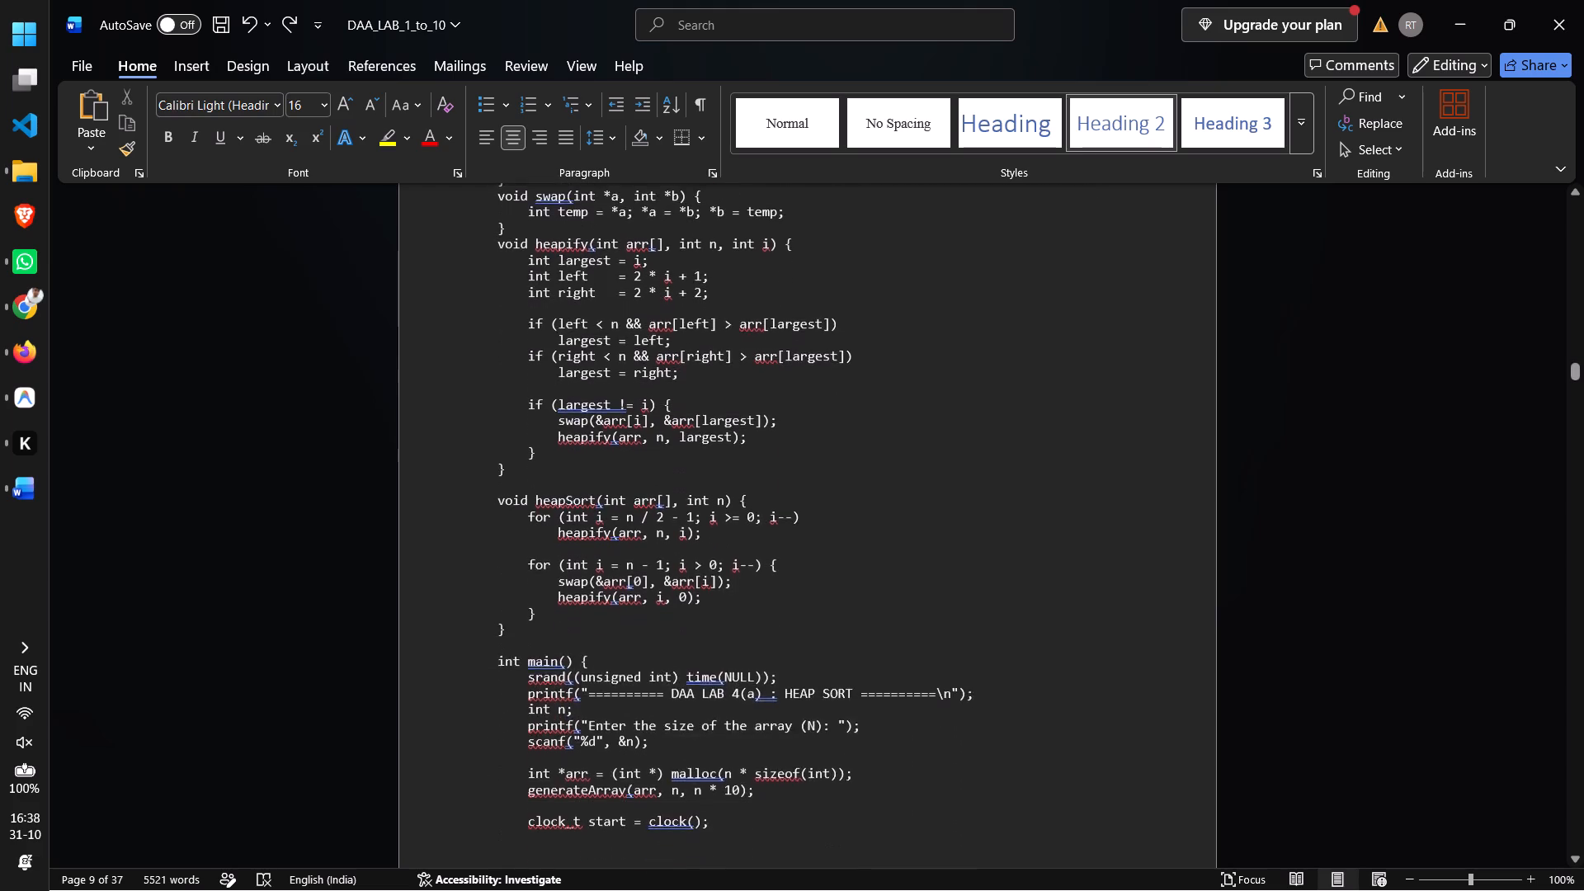
scroll(826, 354, down, 3)
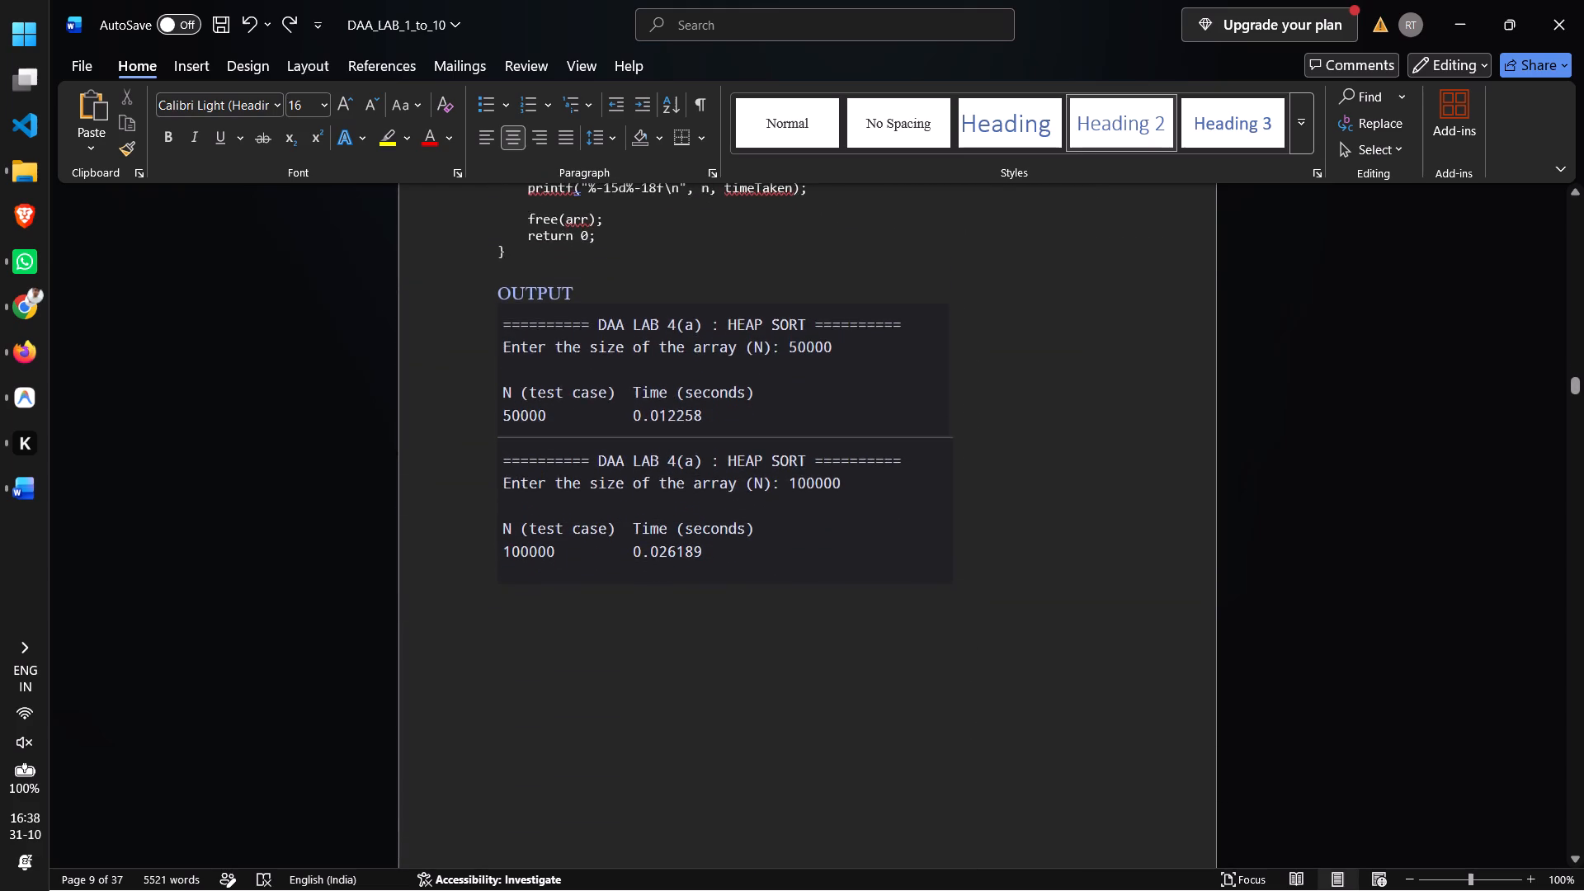
scroll(826, 354, down, 3)
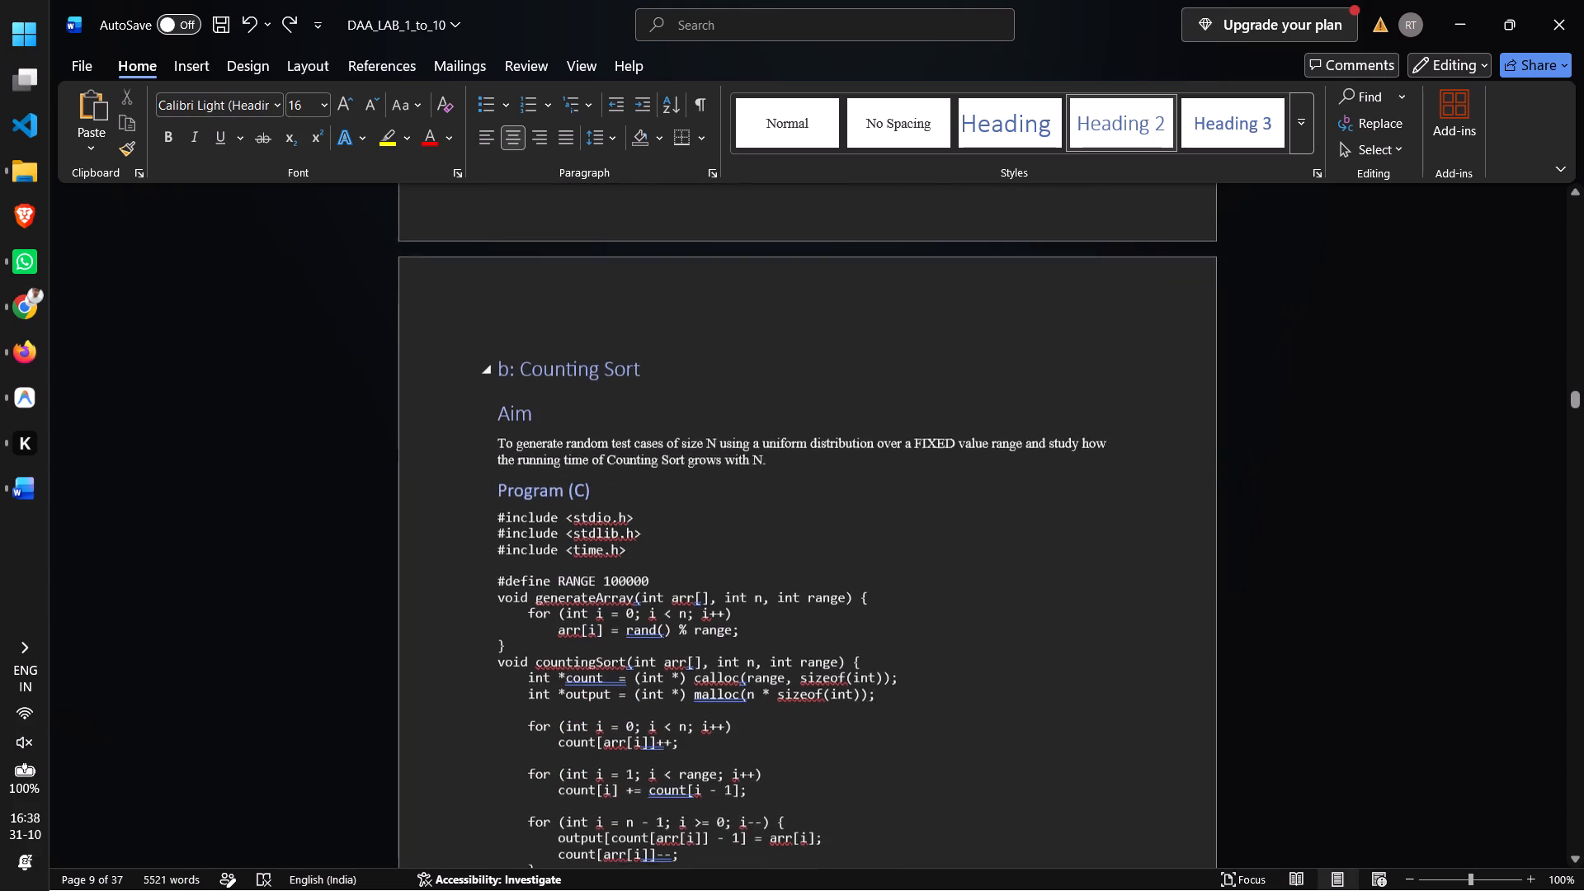
scroll(826, 354, down, 5)
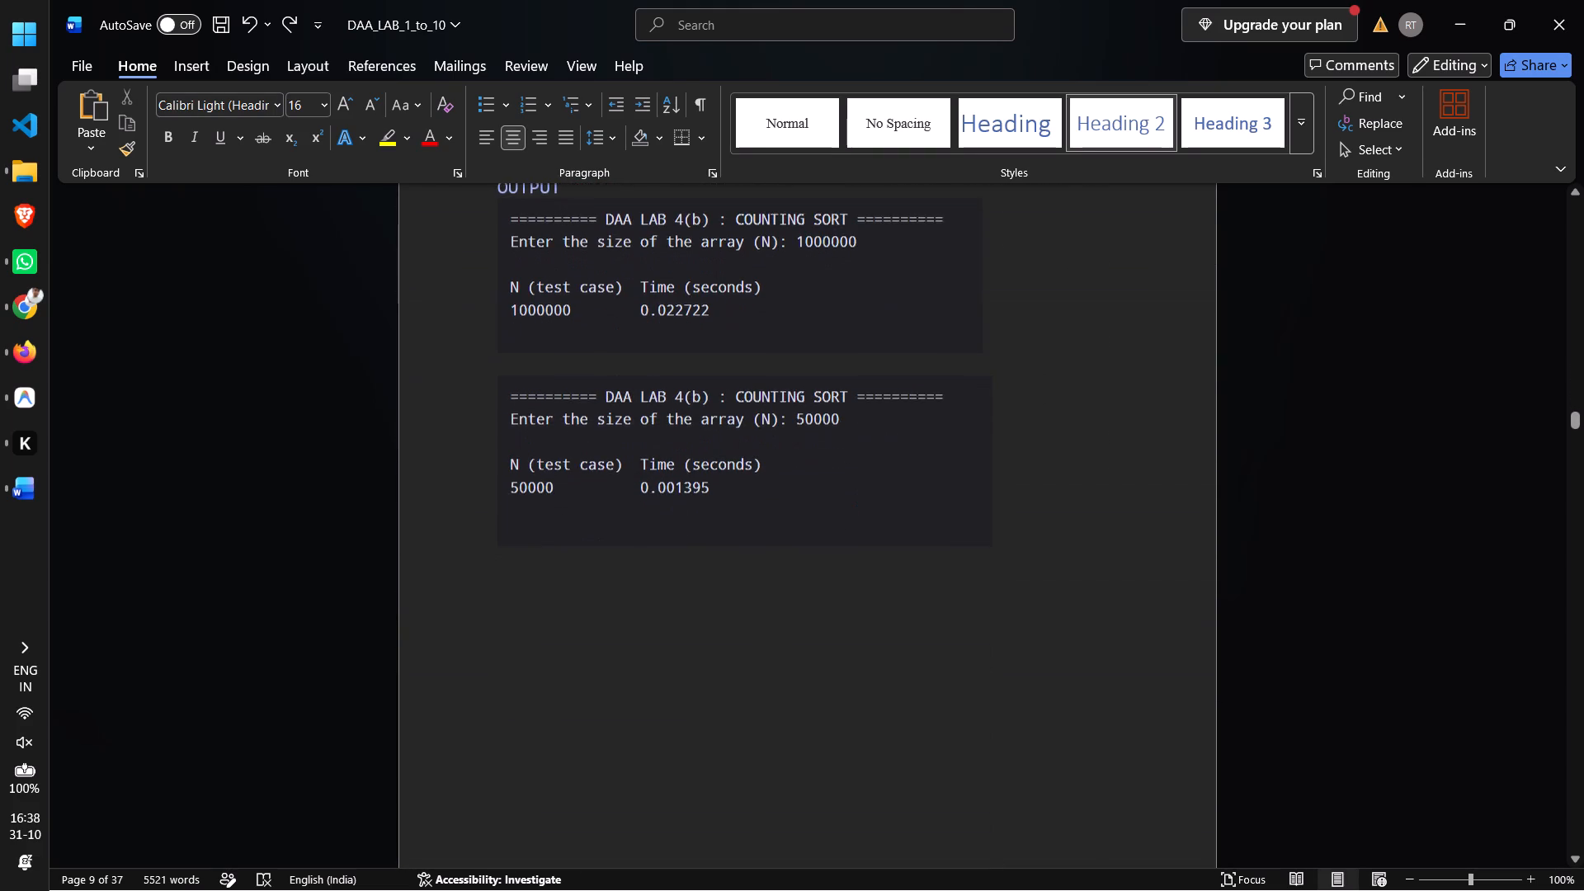
scroll(826, 354, down, 4)
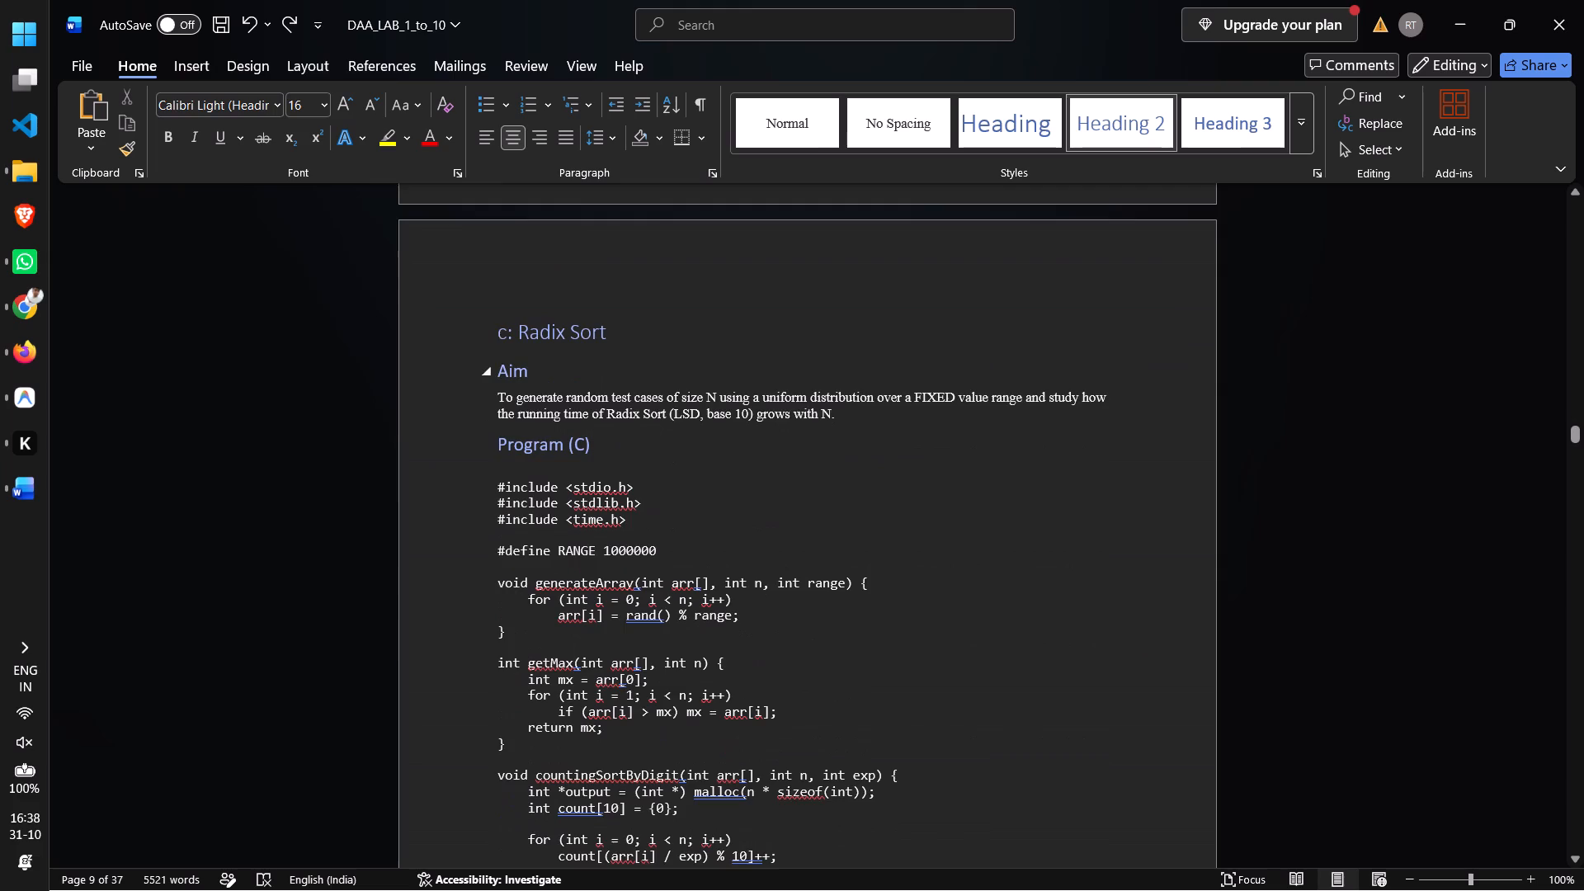
scroll(826, 354, down, 5)
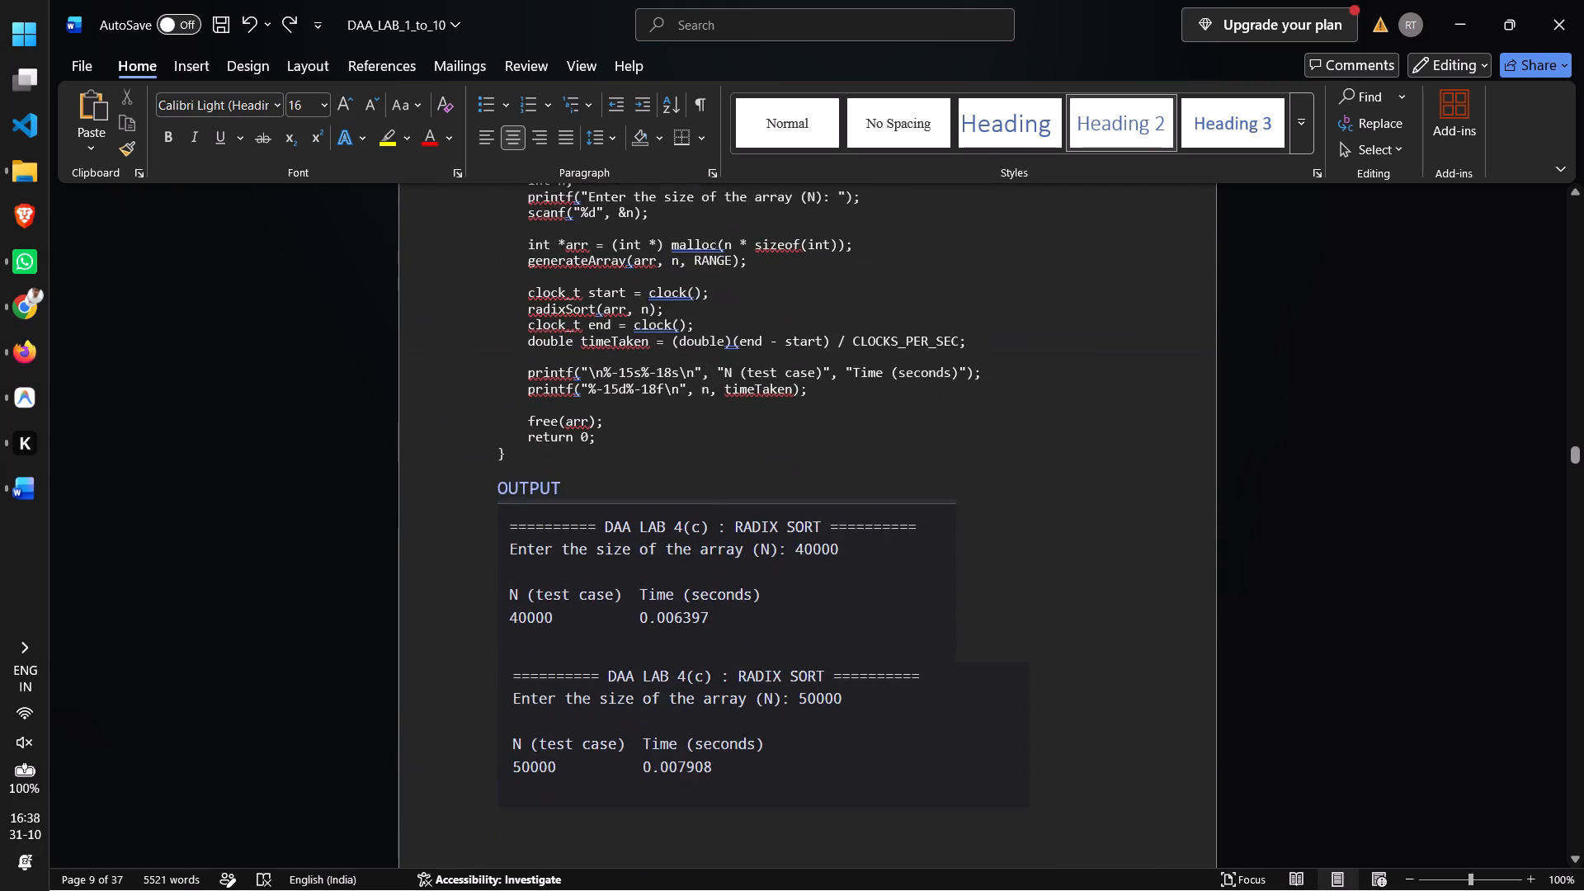
Examine the layout of Lab 5's Shell Sort and Lab 6's Activity Selection and Fractional Knapsack programs and outputs.
scroll(826, 354, down, 3)
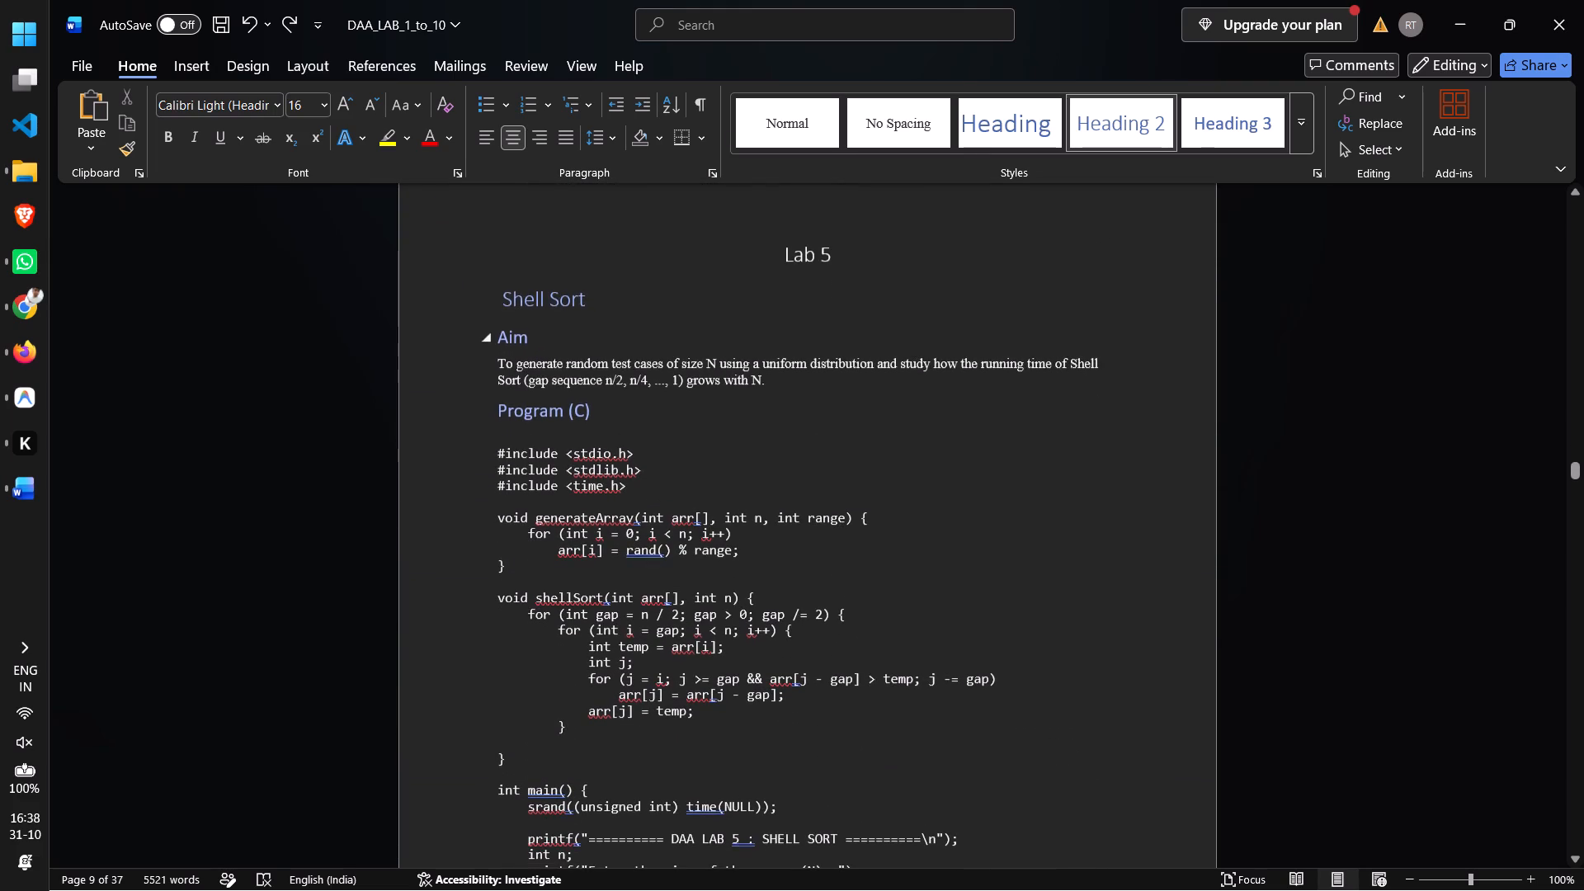
scroll(826, 354, down, 4)
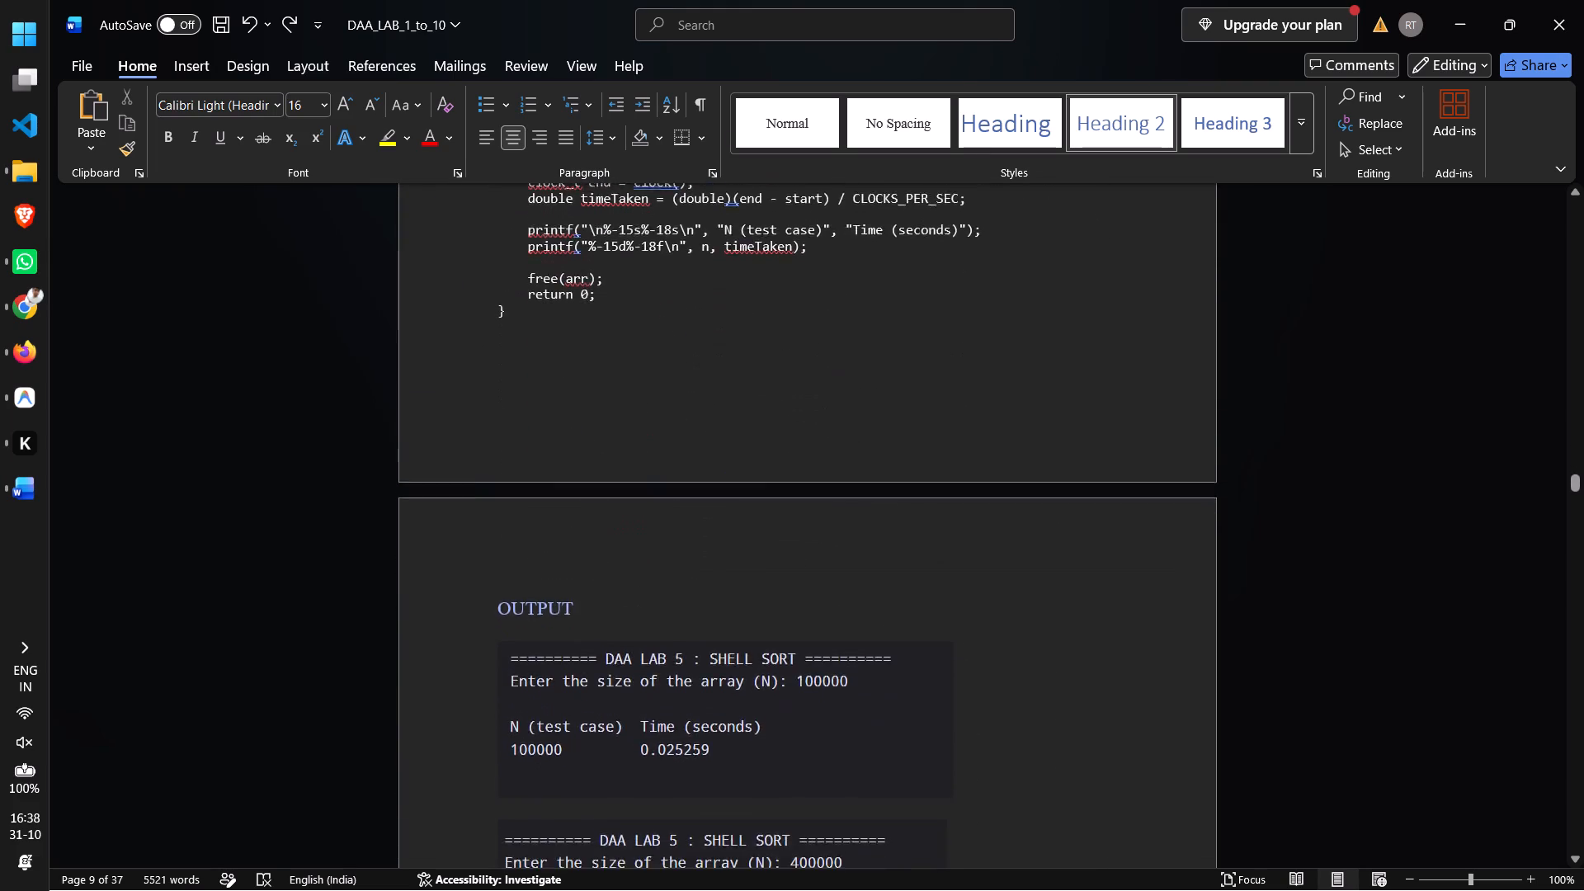
scroll(826, 354, down, 4)
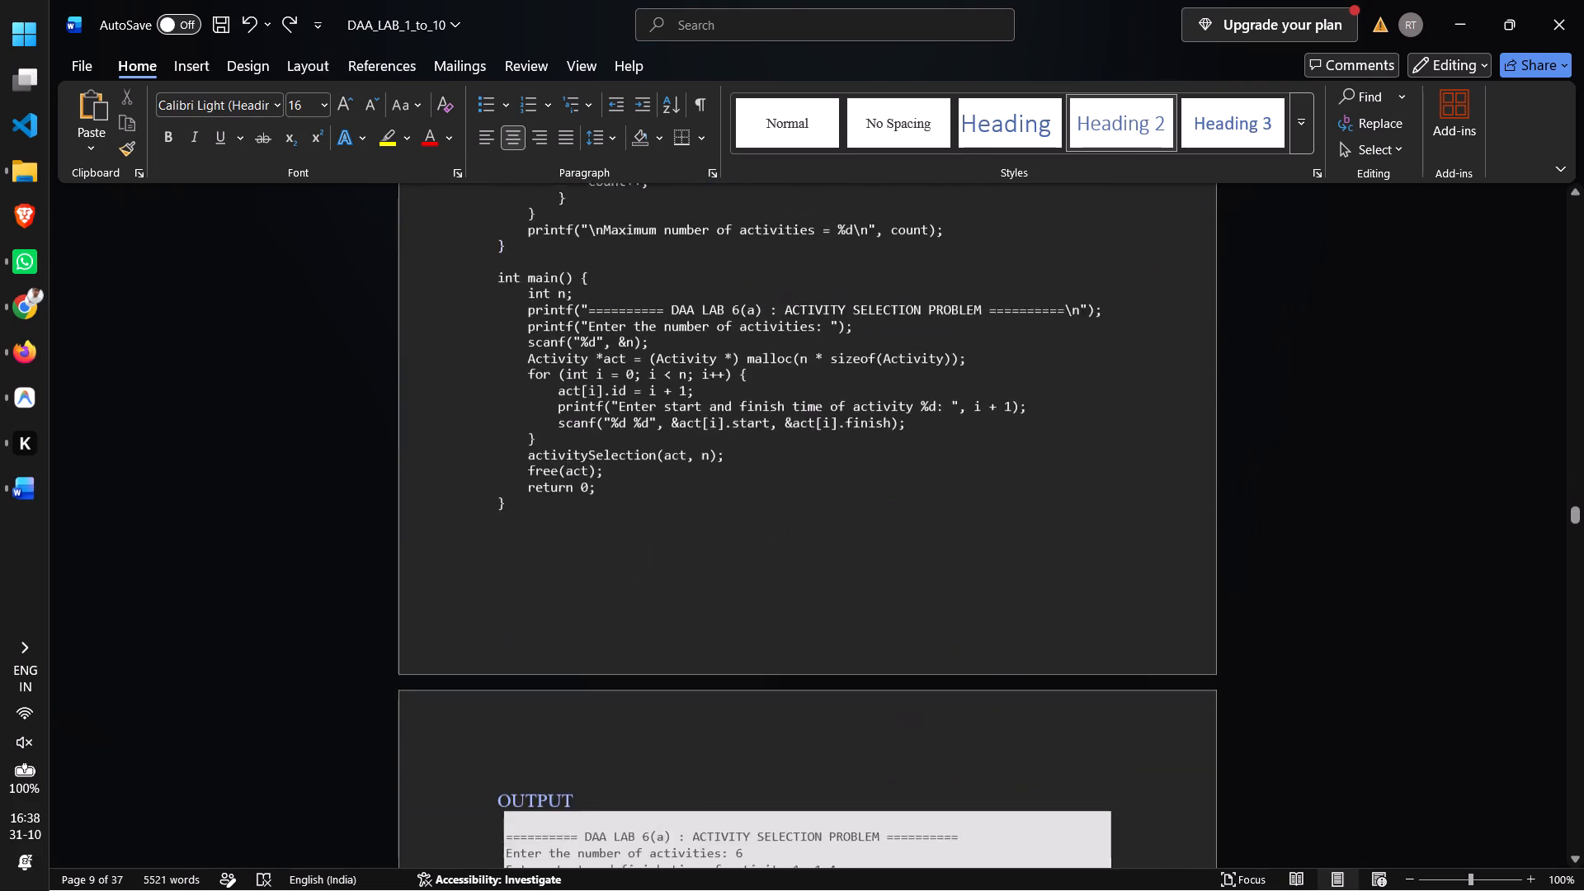
scroll(826, 354, down, 6)
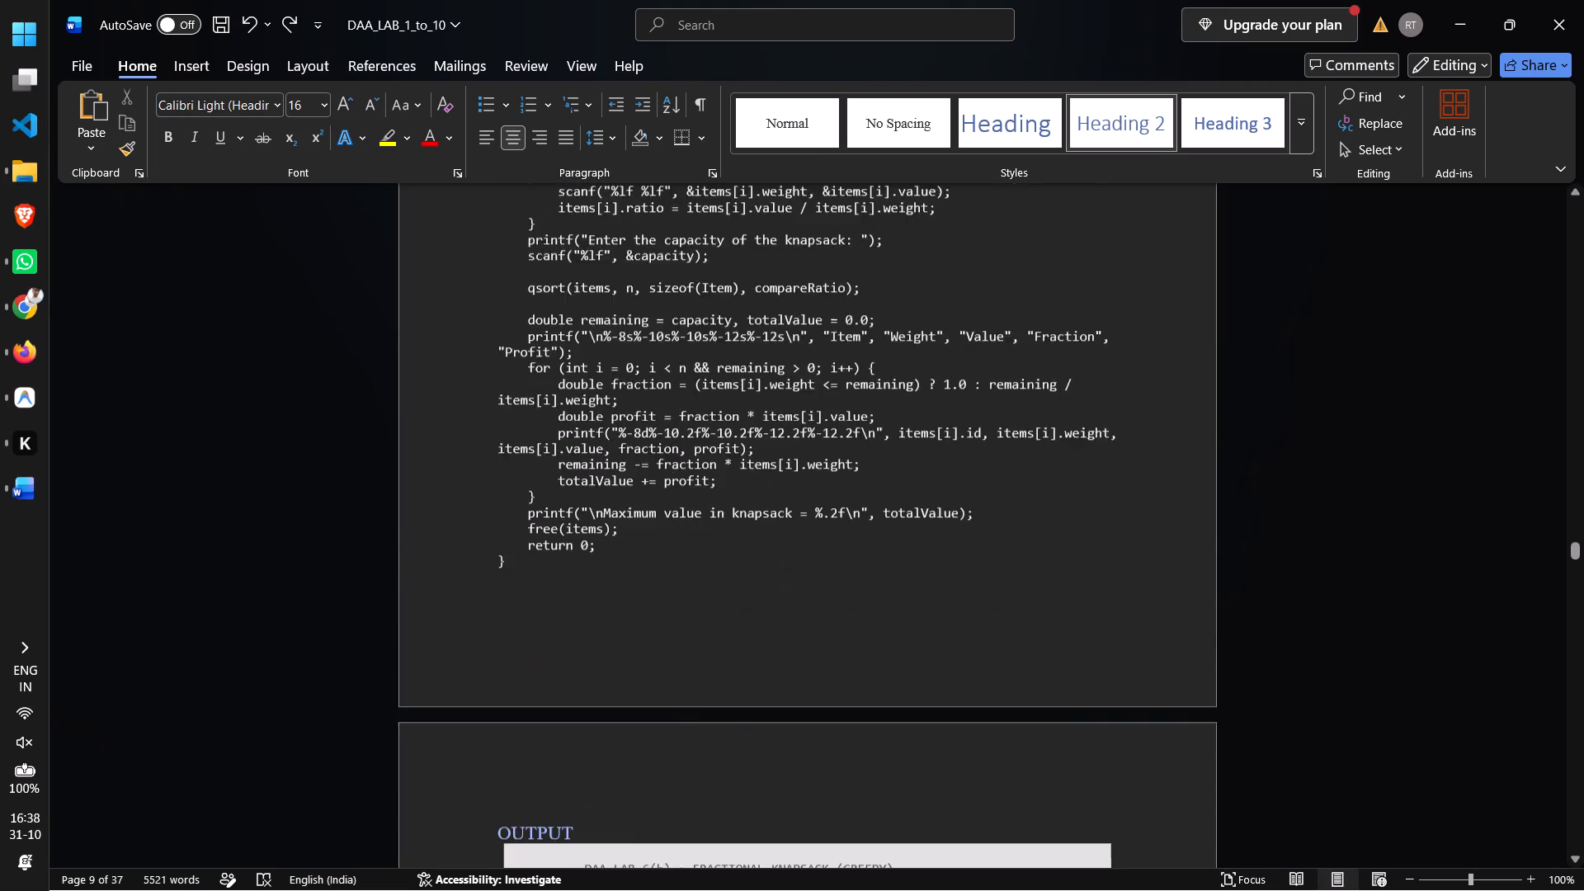
Examine the layout of Lab 7's 0/1 Knapsack and LCS sections and Lab 8's Kruskal's and Prim's programs and outputs.
scroll(826, 354, down, 5)
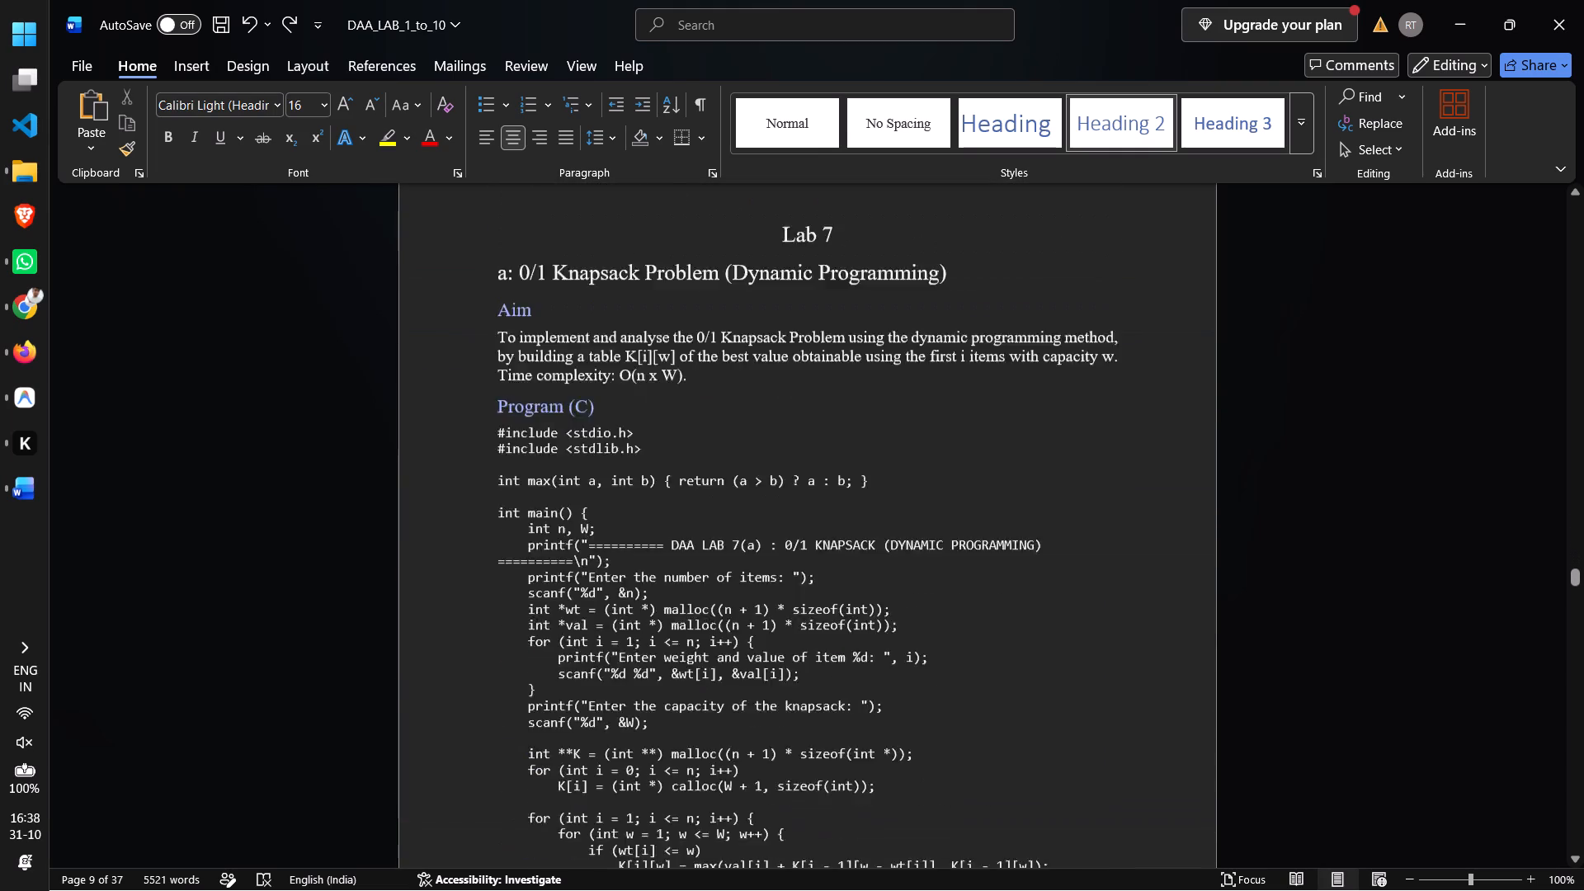
scroll(826, 354, down, 5)
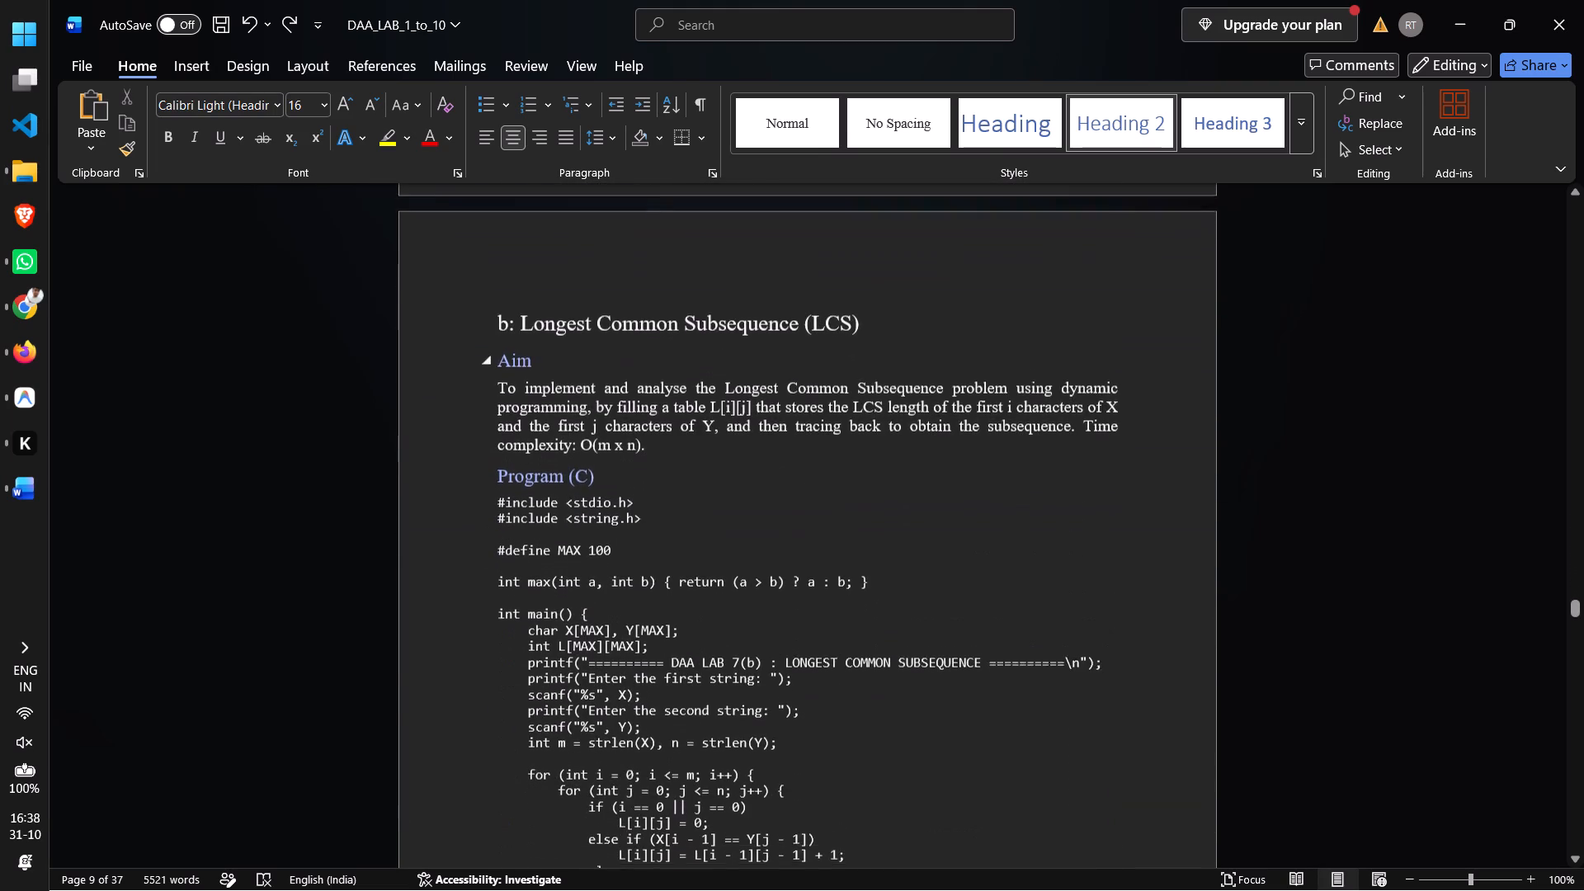
scroll(826, 354, down, 5)
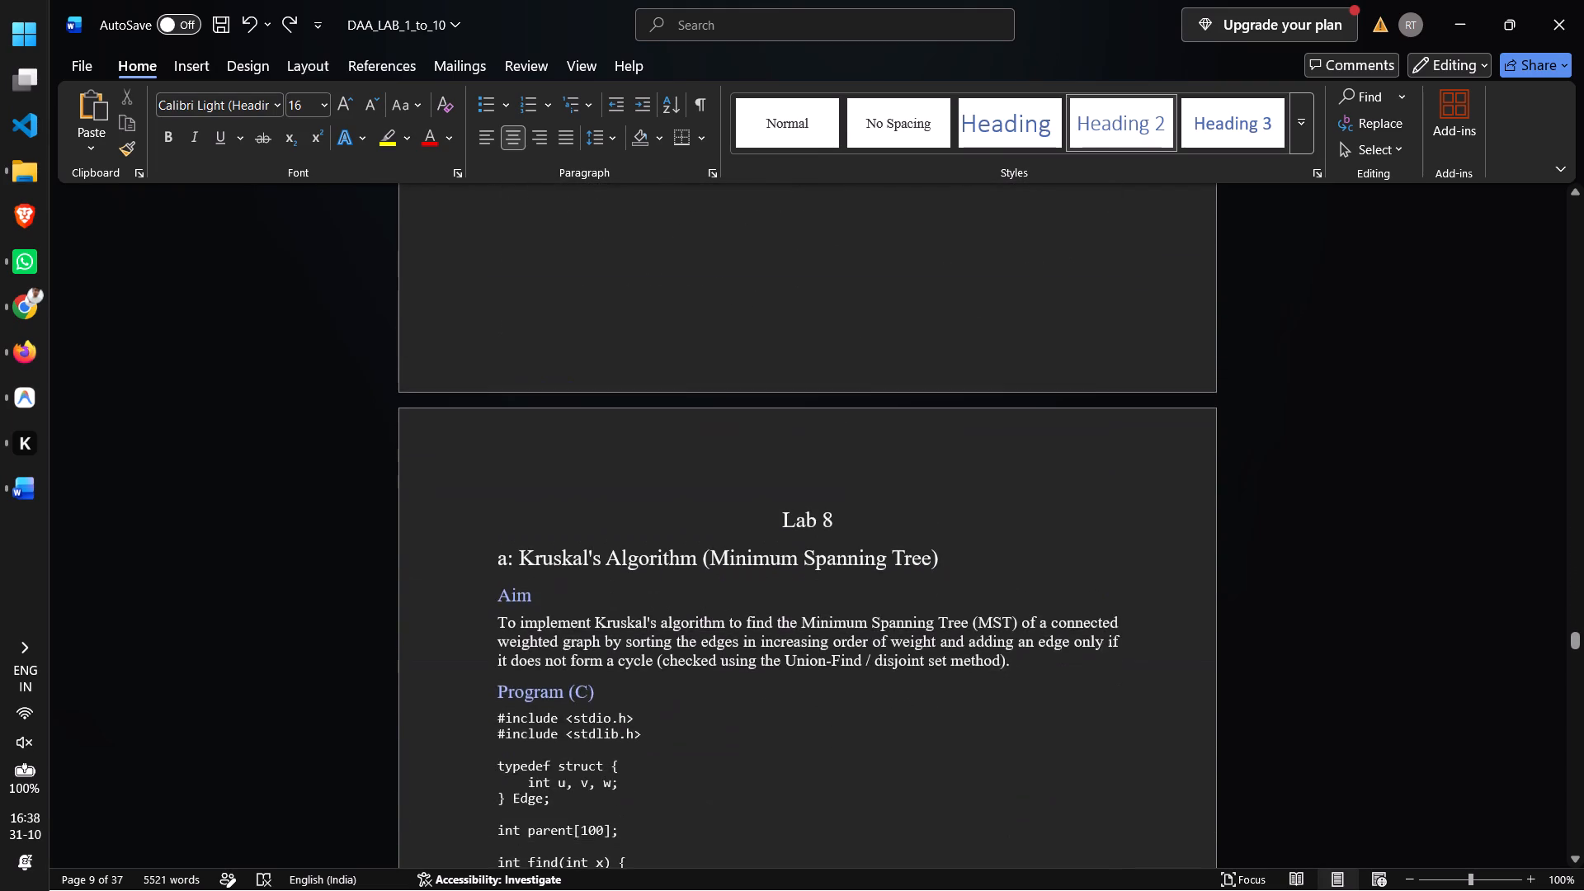
scroll(826, 354, down, 5)
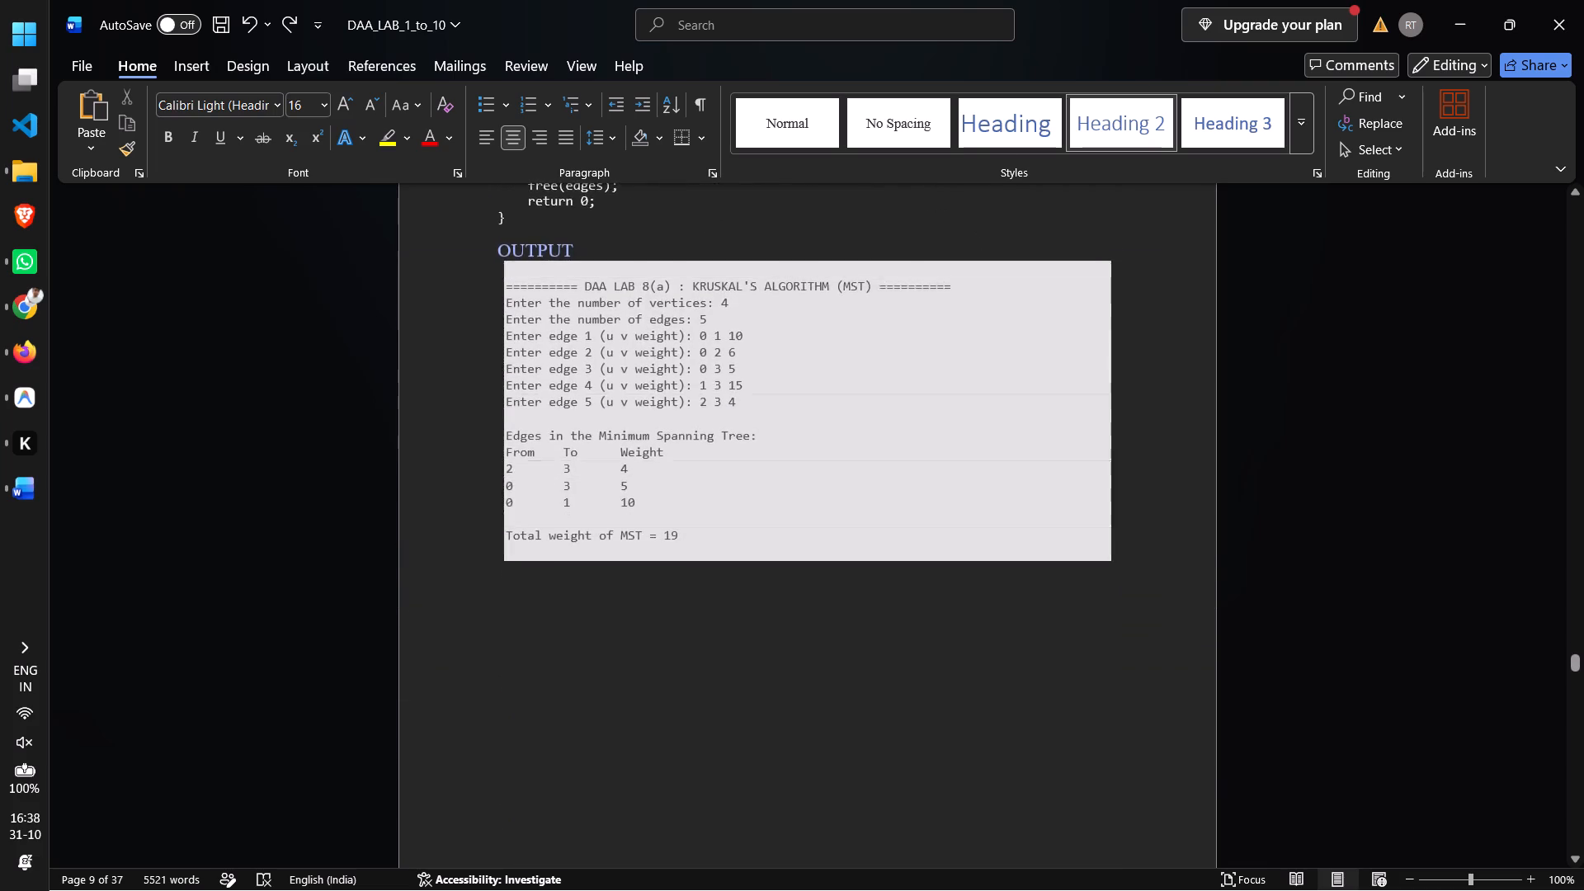
scroll(826, 354, down, 5)
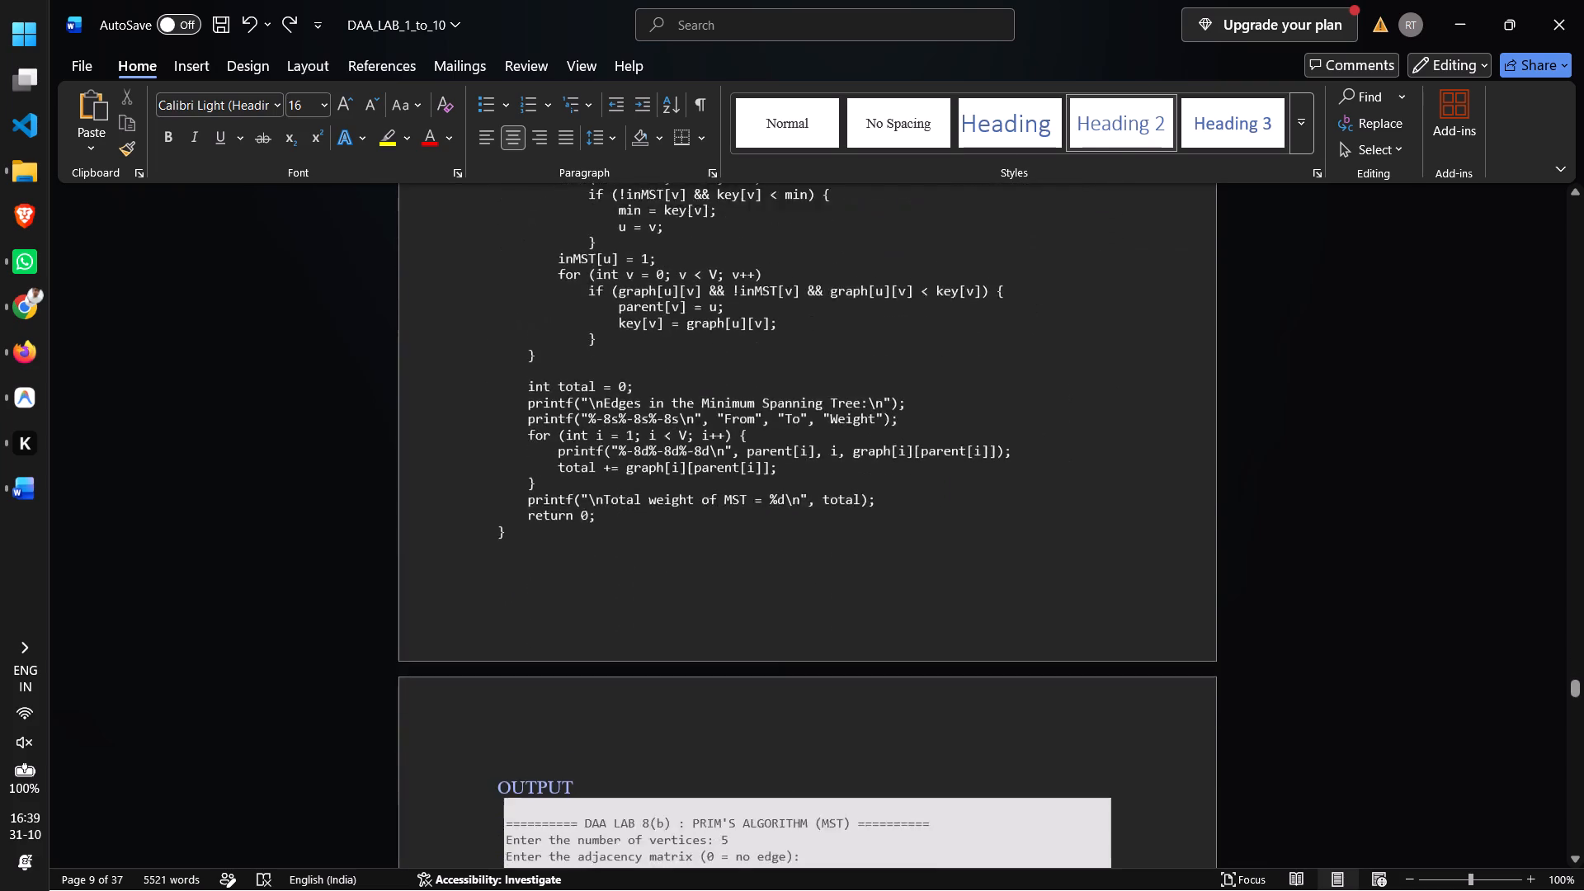
Examine the layout of Lab 9's Warshall's and Dijkstra's sections, including the page space before the Lab 10 heading.
scroll(826, 354, down, 3)
scroll(826, 354, up, 3)
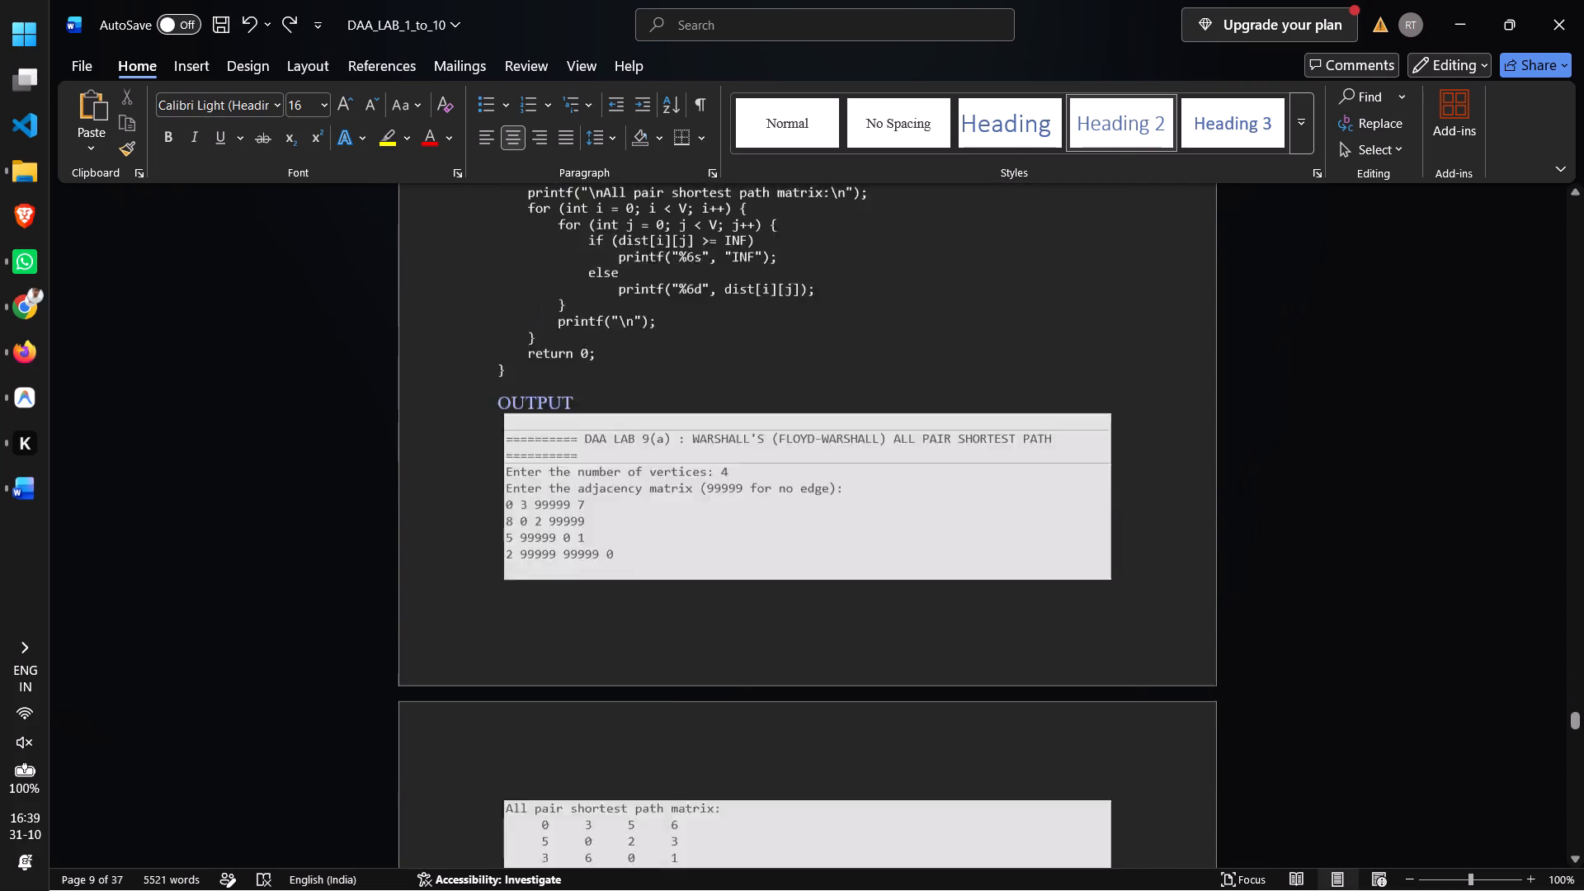
scroll(826, 354, down, 6)
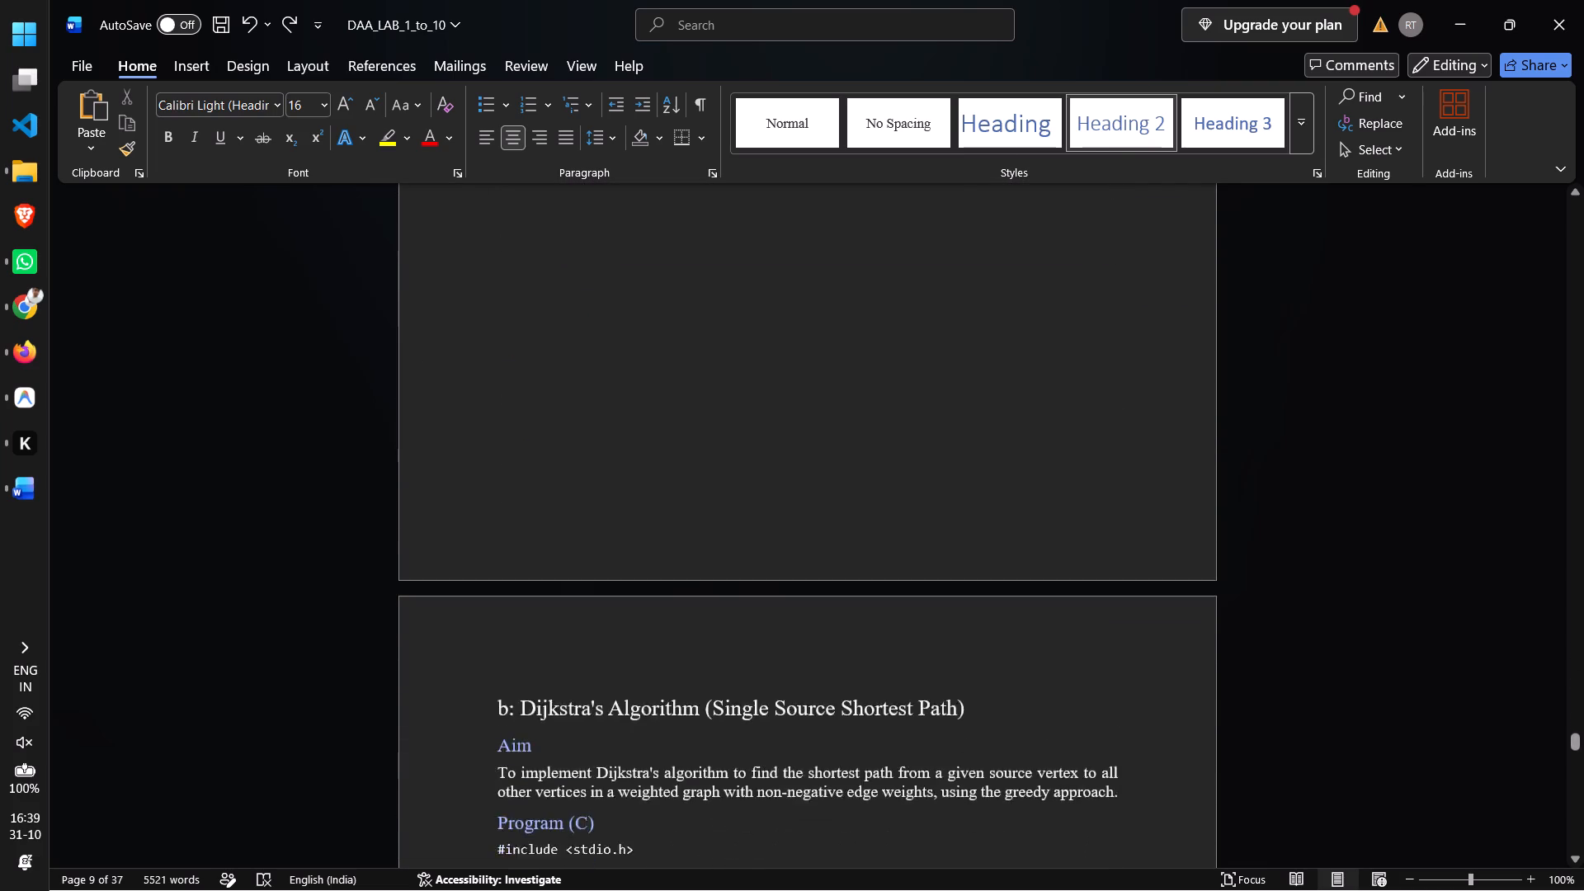
scroll(826, 354, down, 6)
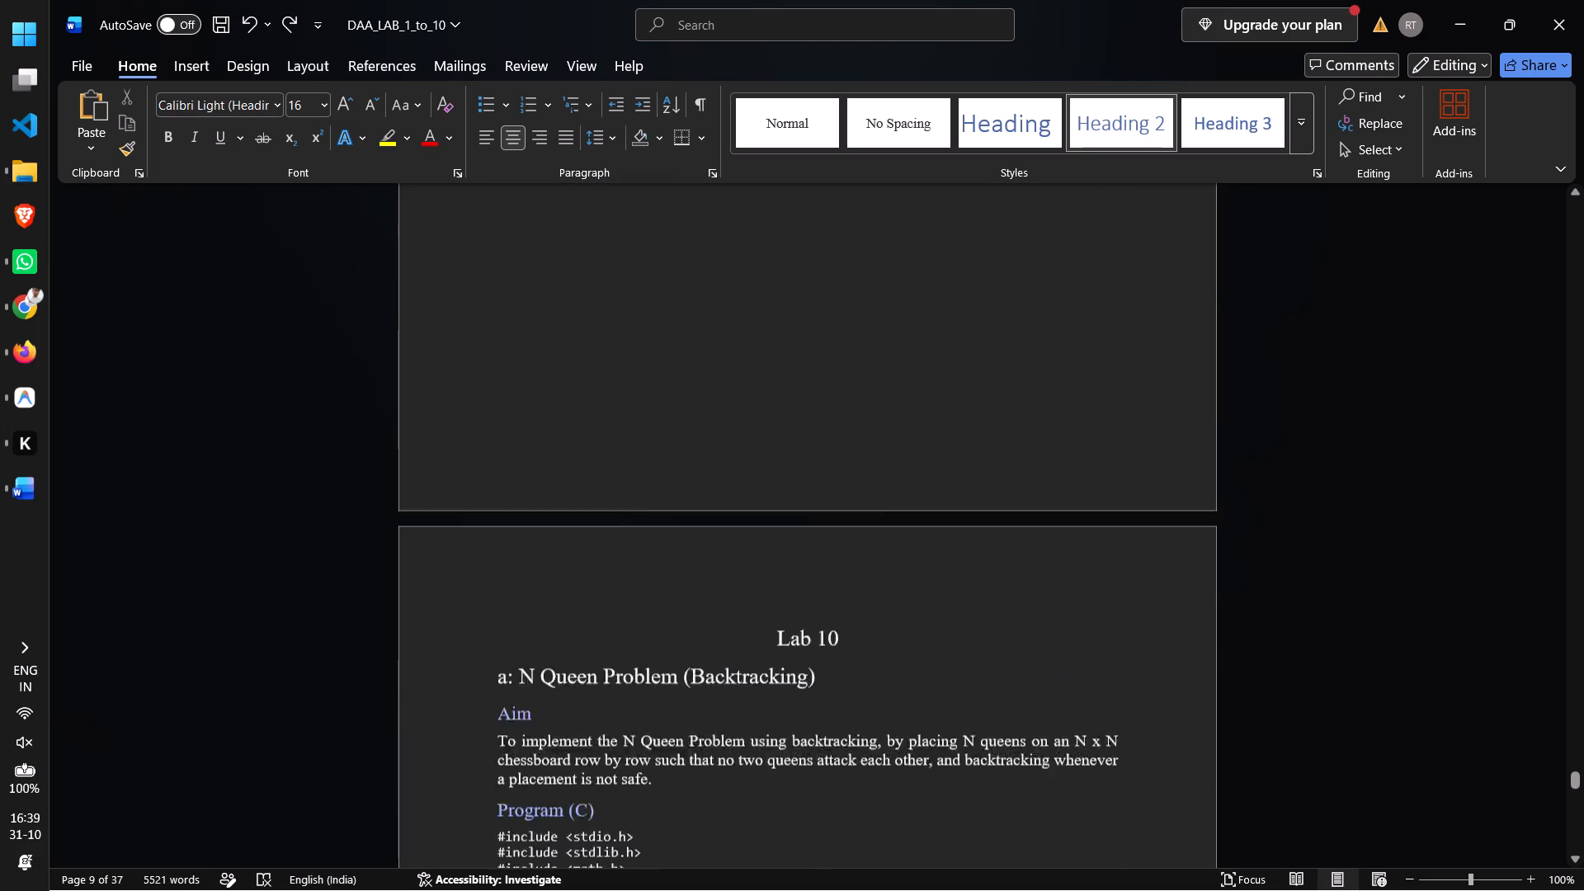
Examine the layout of Lab 10's N Queen Problem and Sum of Subset Problem sections.
scroll(826, 354, down, 5)
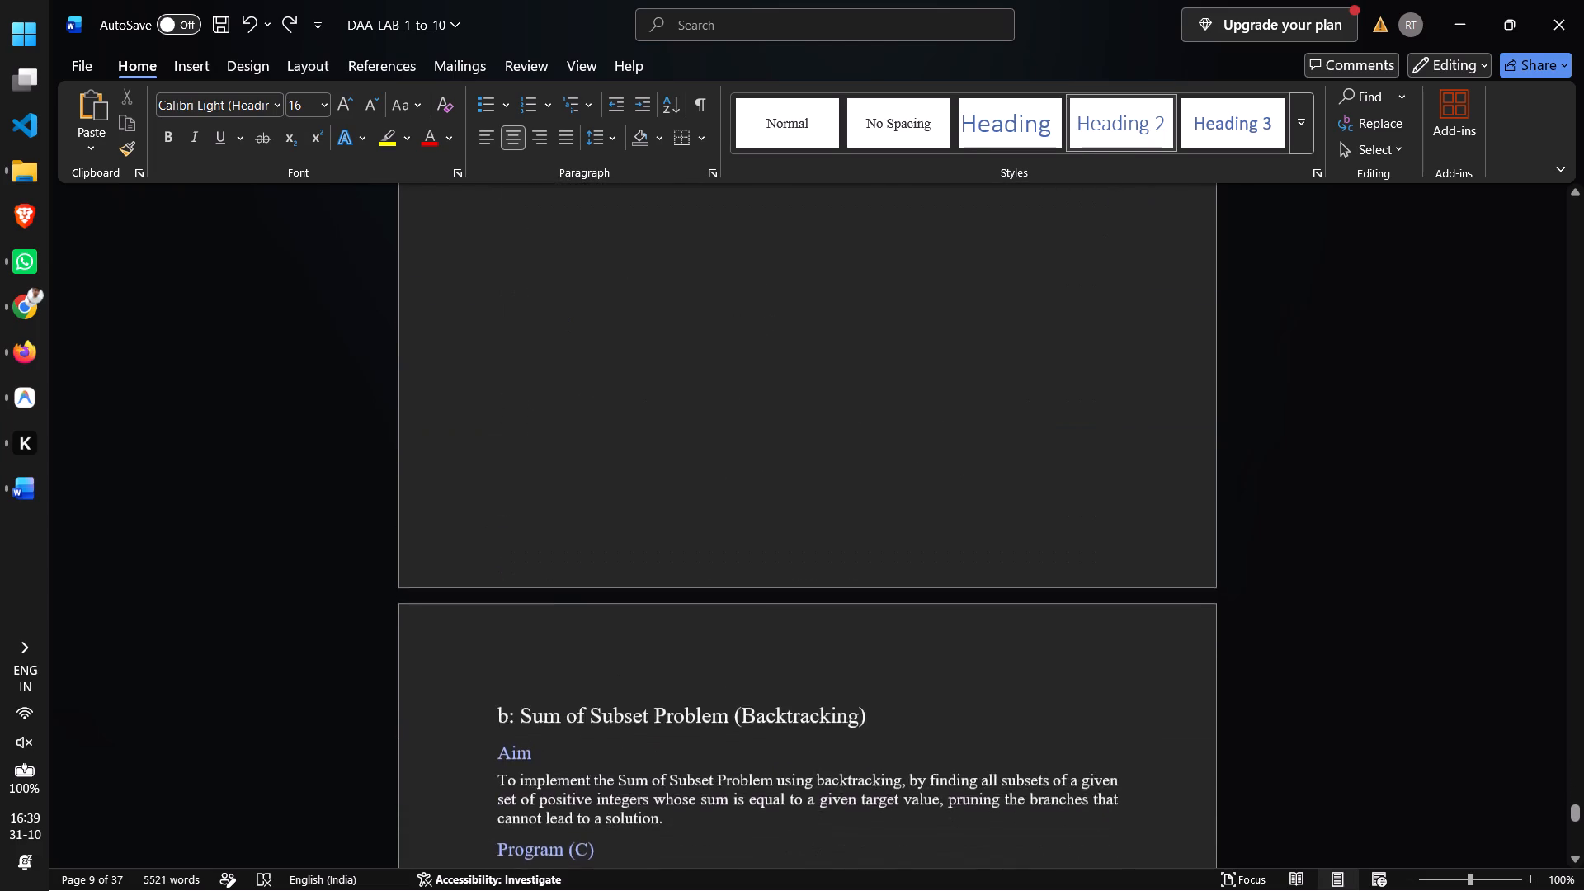
scroll(826, 354, down, 1)
scroll(826, 354, up, 5)
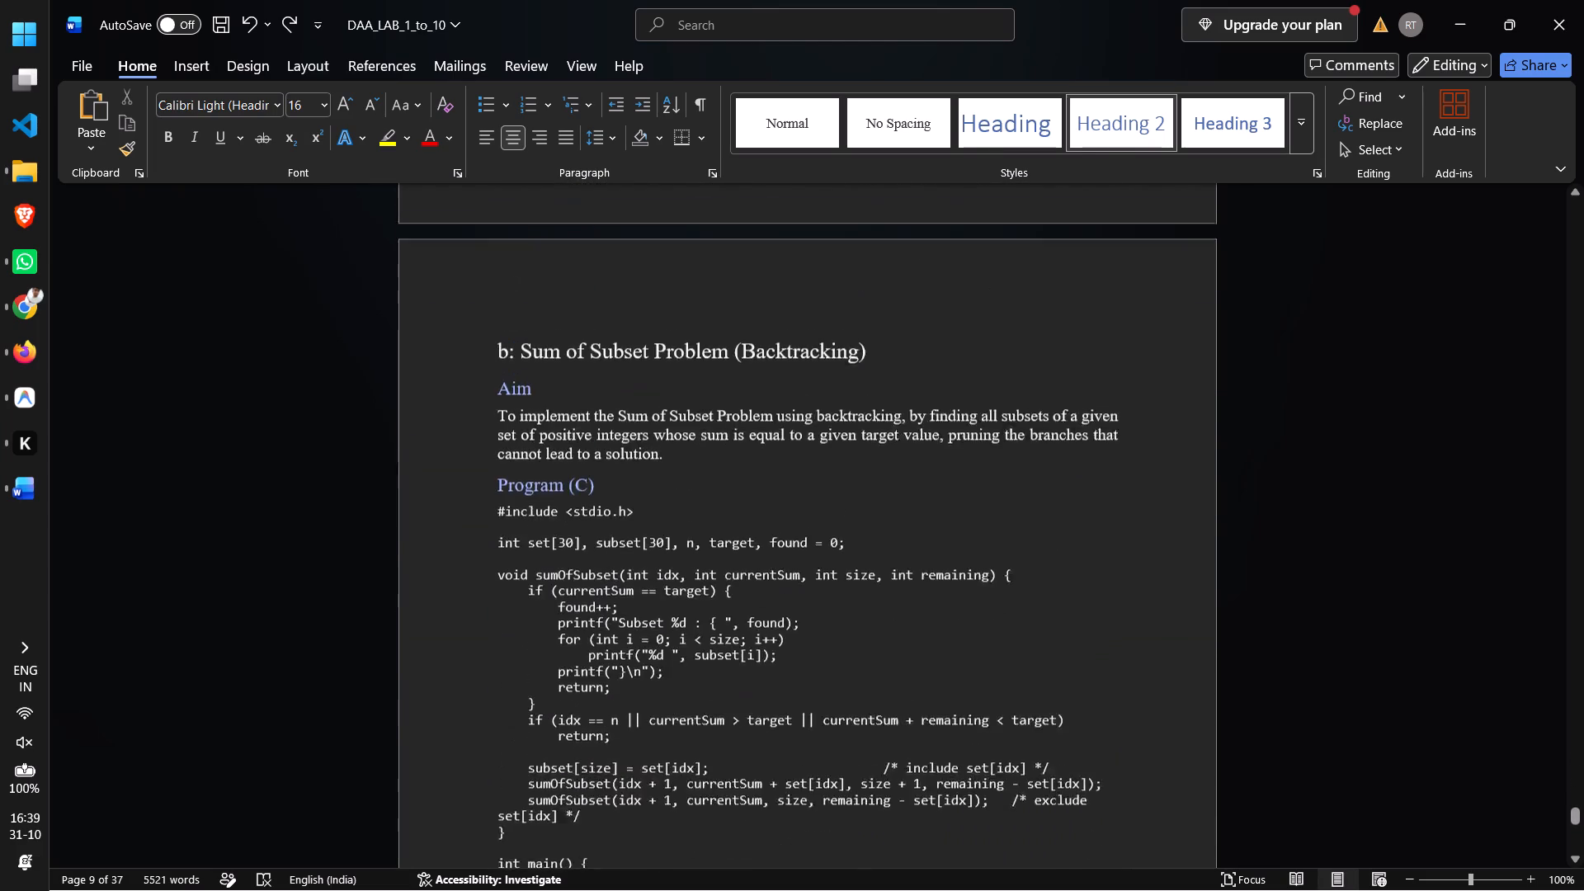
scroll(826, 354, up, 4)
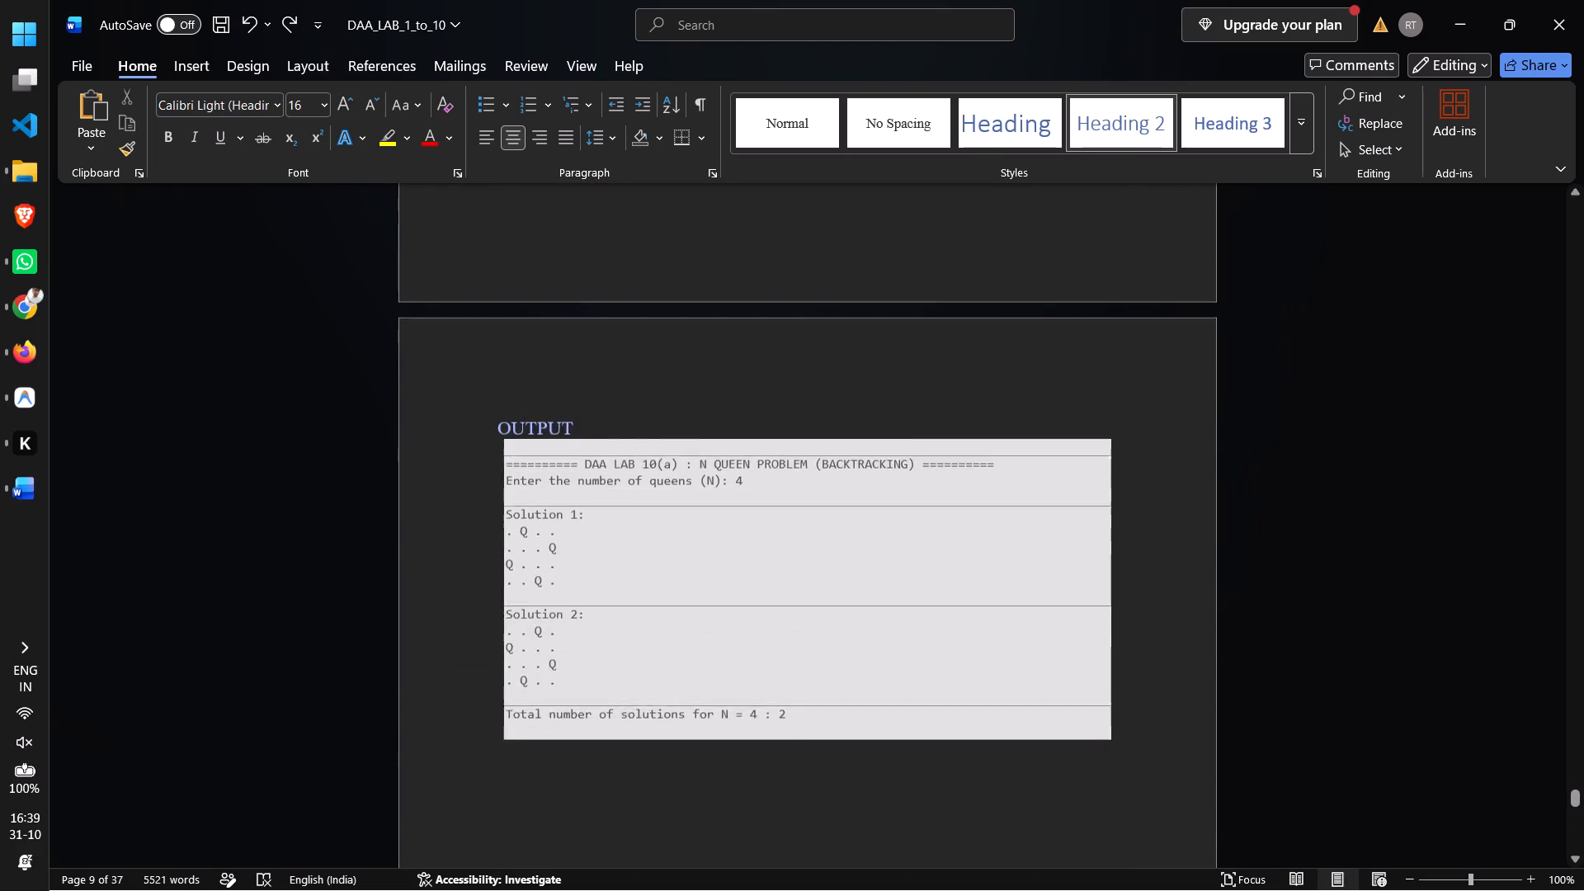
Review the pages backwards from Lab 10's N Queen Problem through Lab 9's Dijkstra's section to the Lab 9 heading.
scroll(826, 354, up, 10)
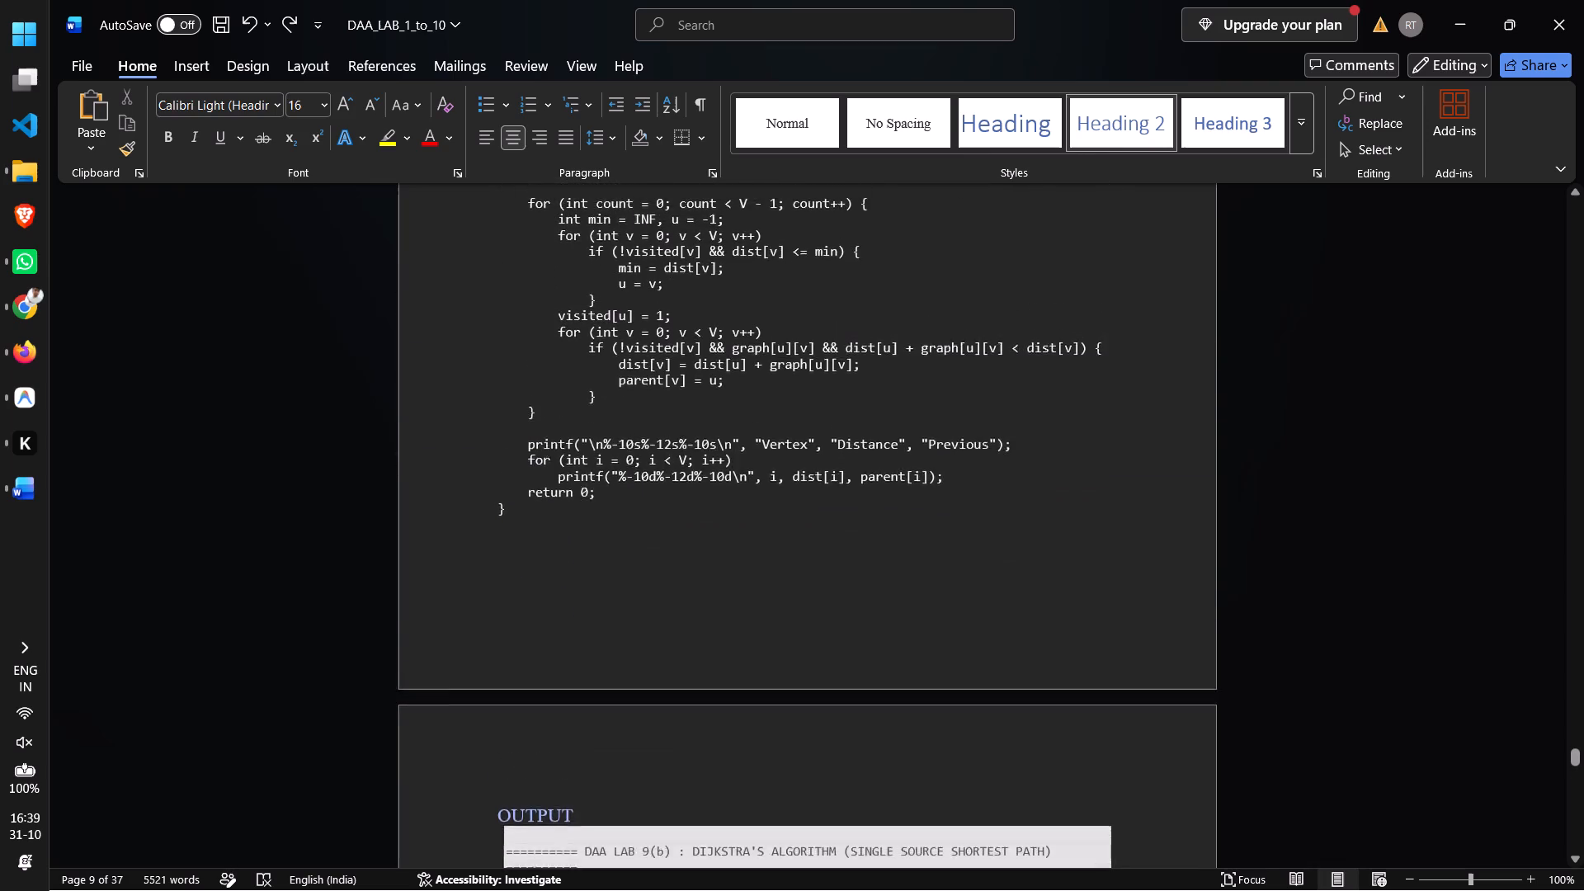
scroll(826, 354, up, 4)
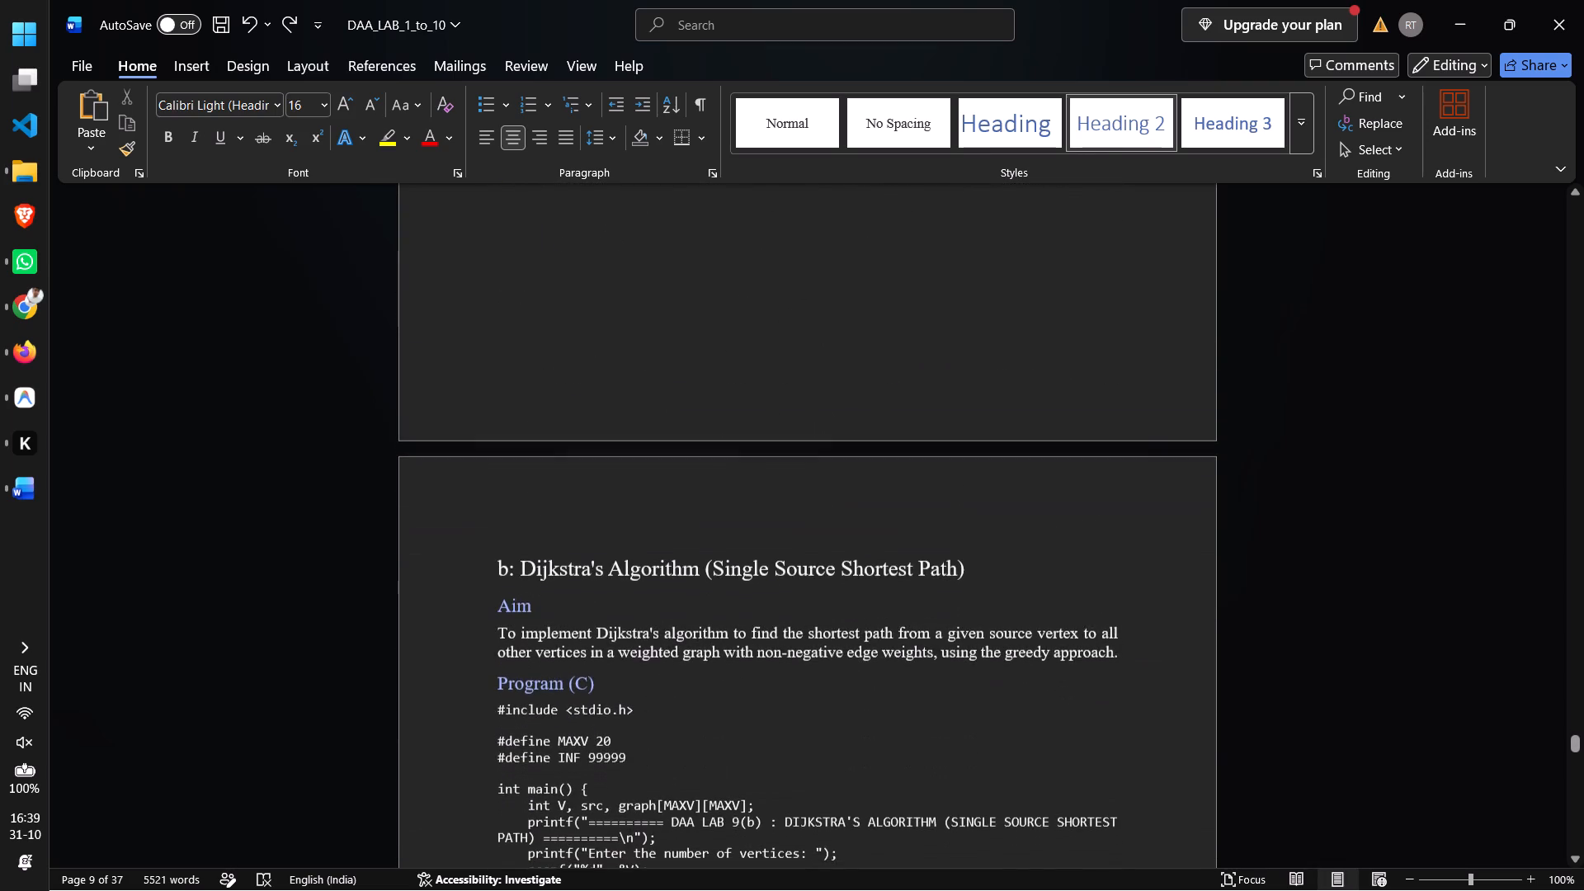
scroll(826, 354, up, 3)
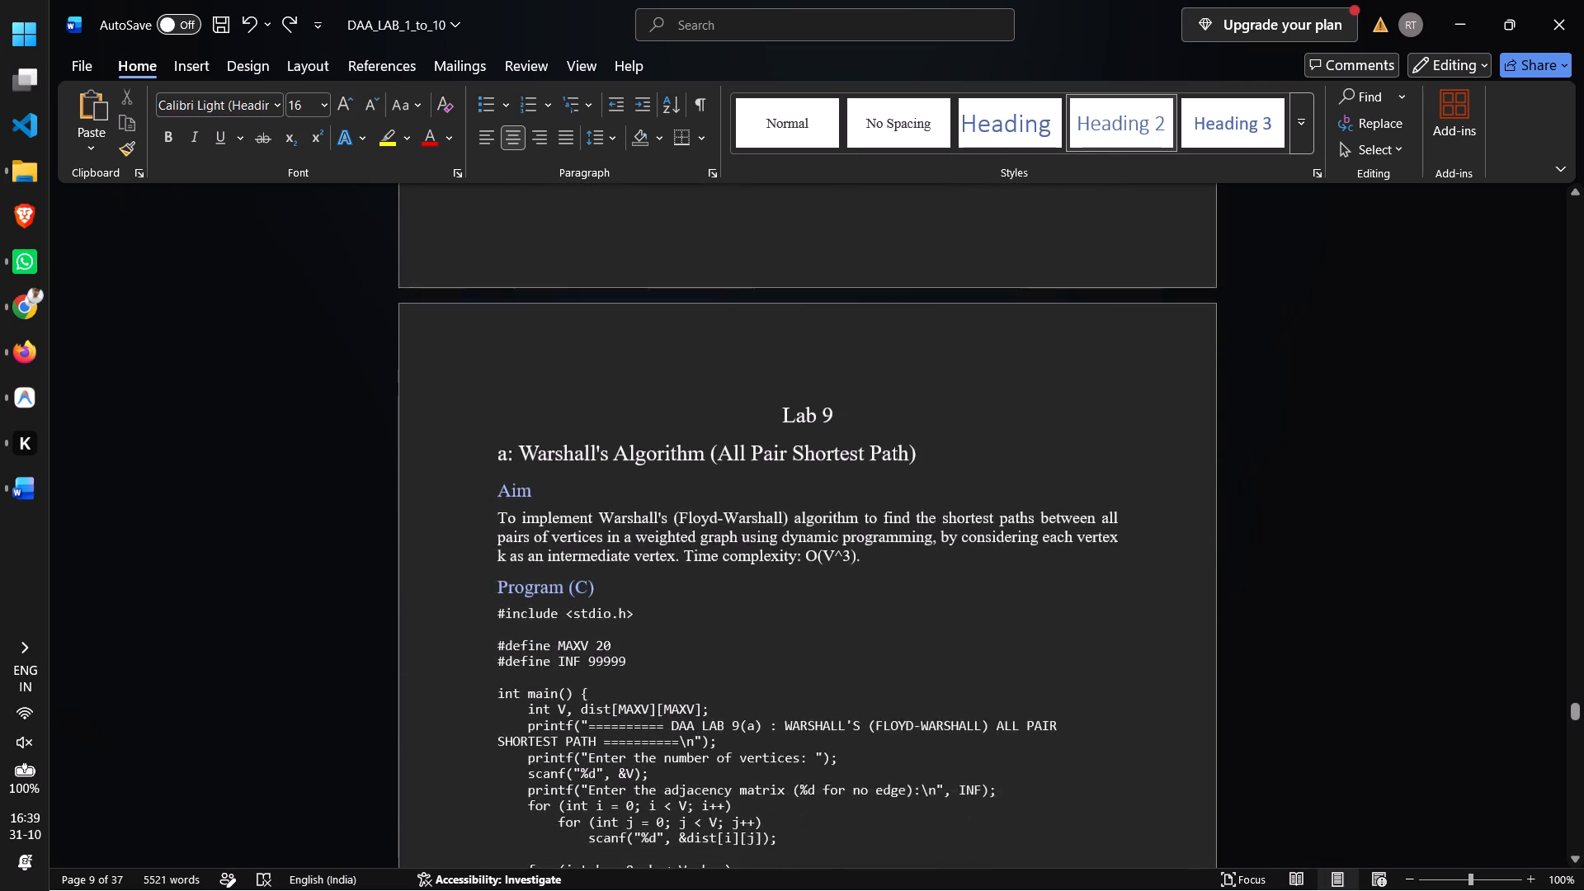
Recheck the layout of Lab 8's Kruskal's and Prim's programs and their OUTPUT sections.
scroll(826, 354, up, 4)
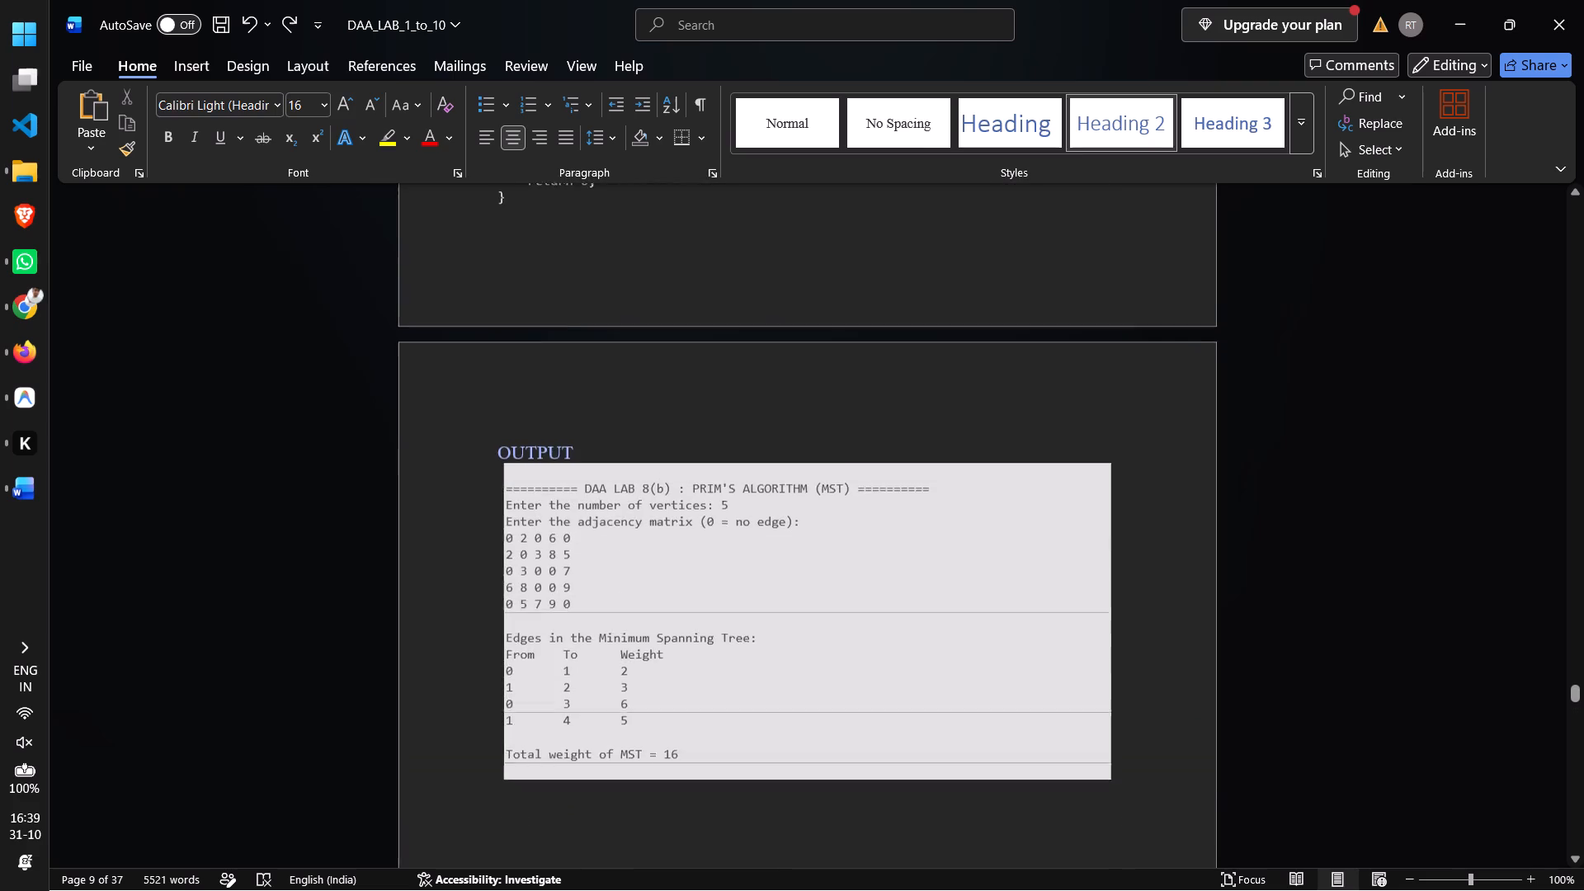
scroll(826, 354, up, 3)
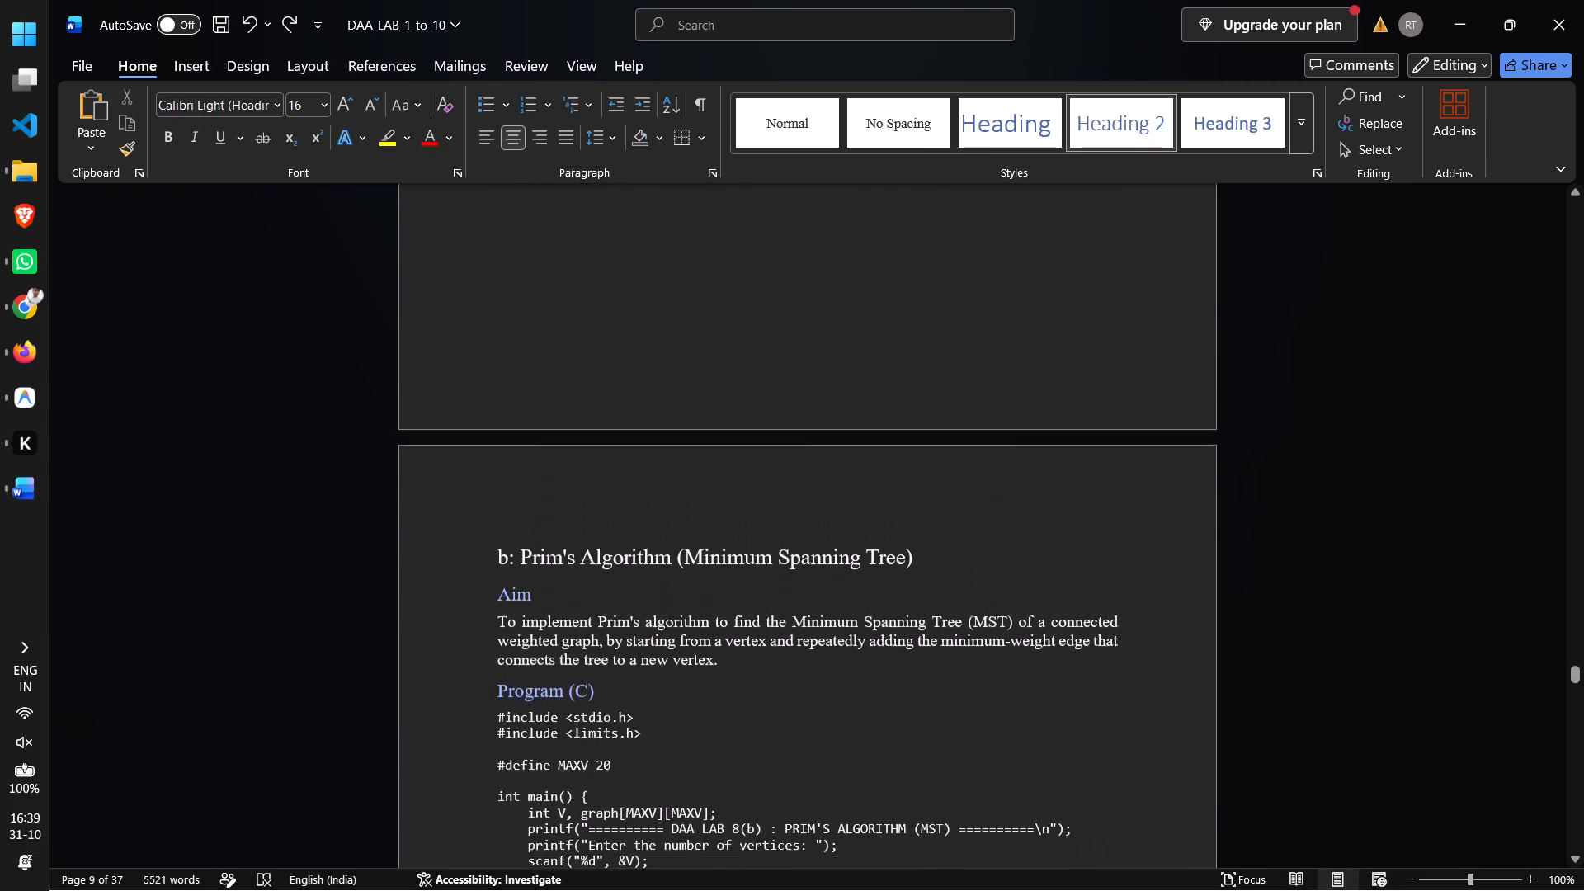
scroll(826, 354, up, 3)
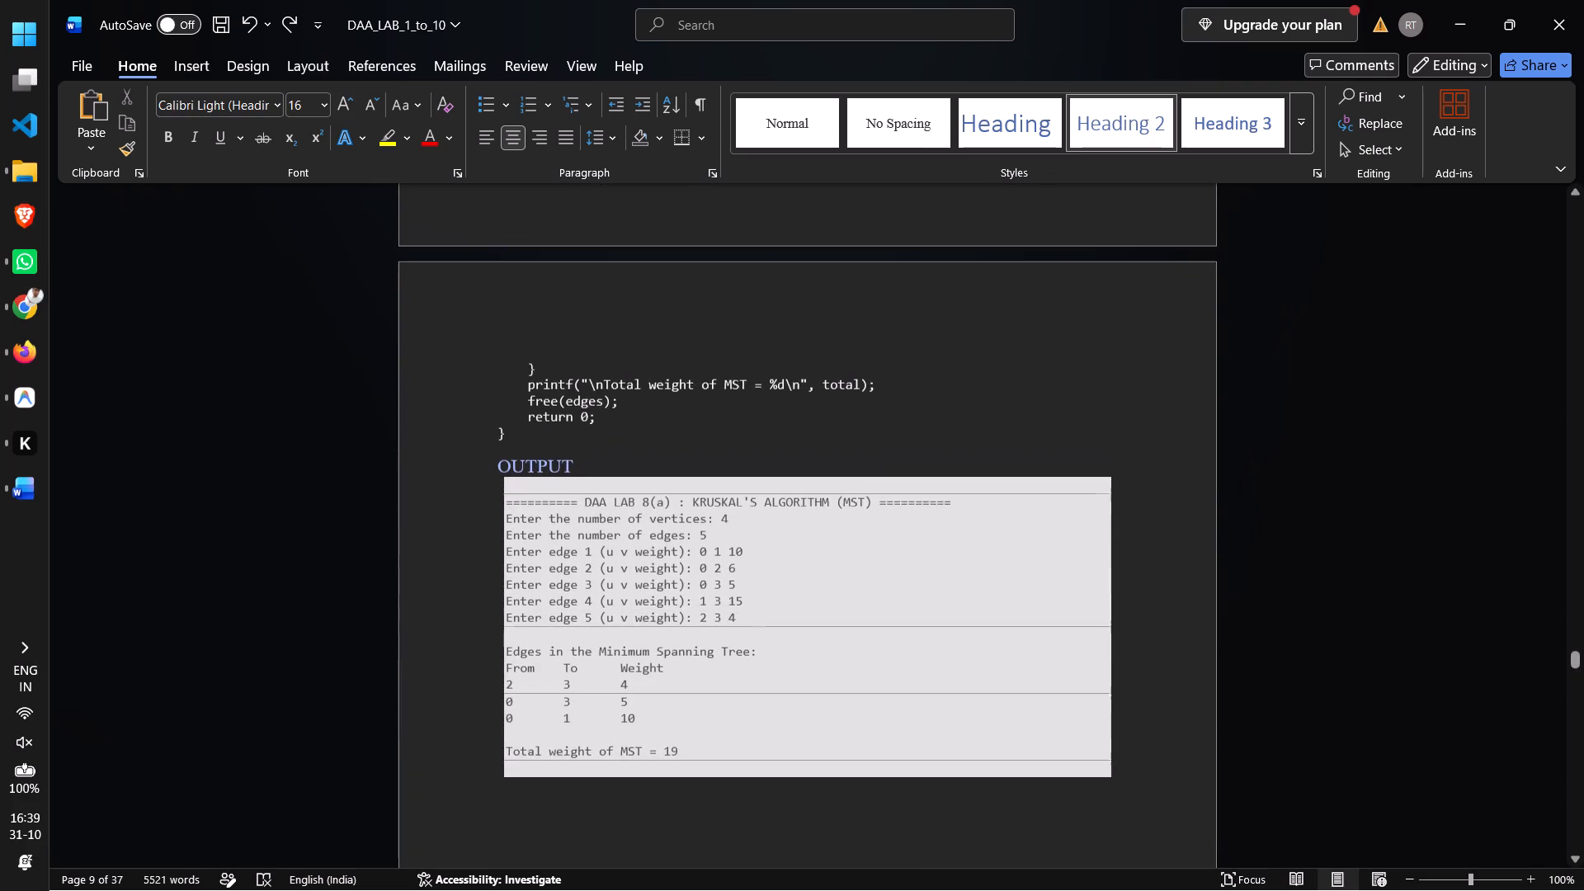
scroll(826, 354, up, 1)
scroll(826, 354, down, 2)
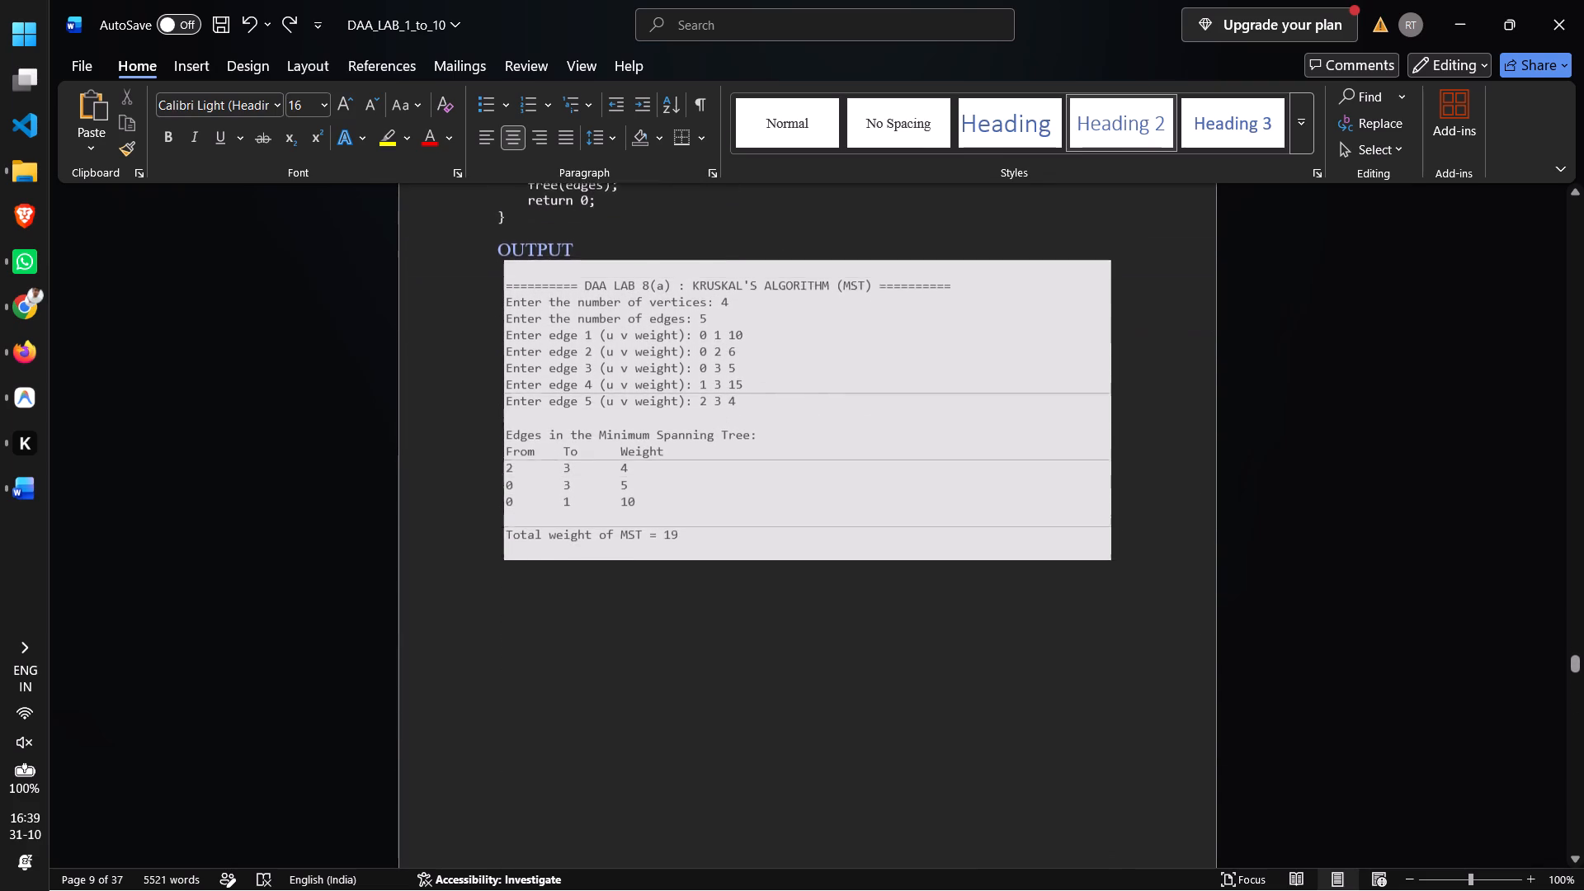
scroll(826, 354, down, 3)
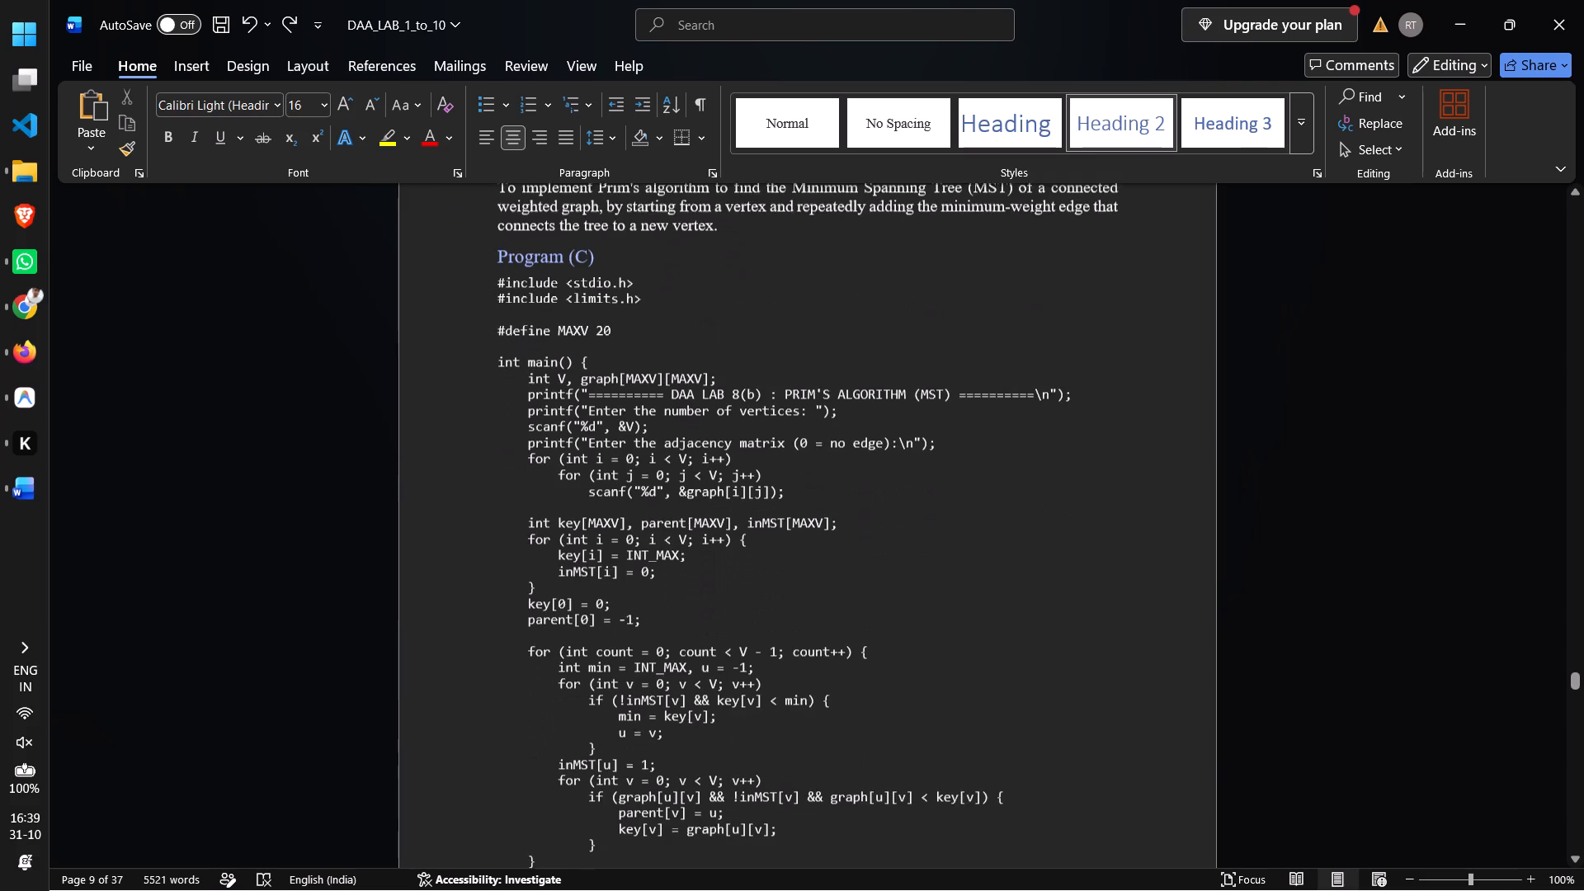
scroll(826, 354, down, 3)
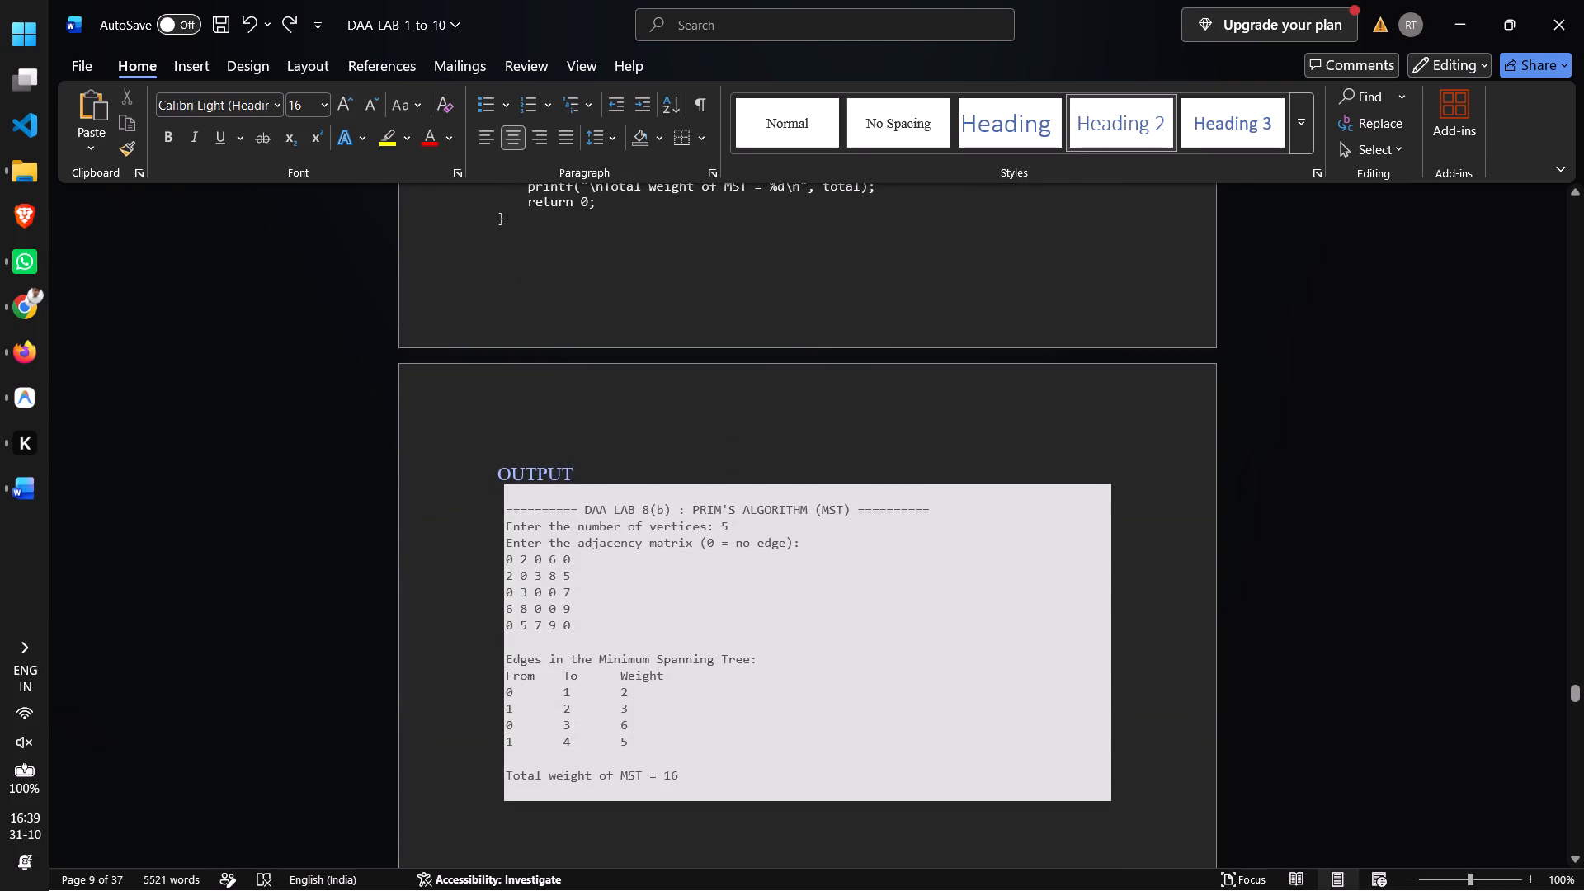
Examine the page break within Lab 9's Warshall's output and the layout of the Dijkstra's program and output.
scroll(826, 354, down, 3)
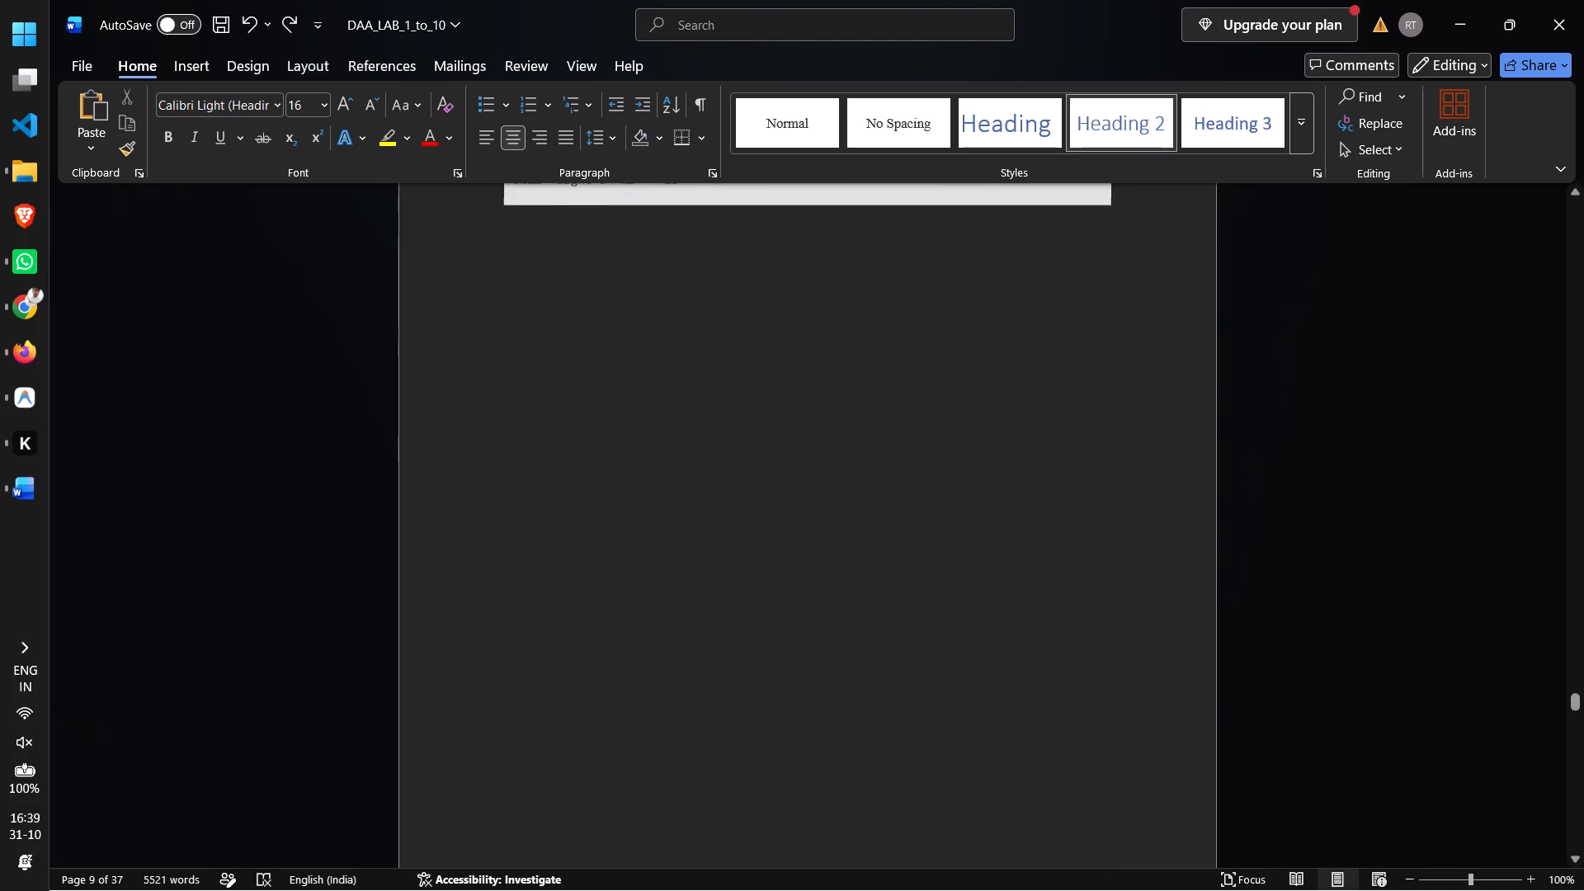
scroll(826, 354, down, 4)
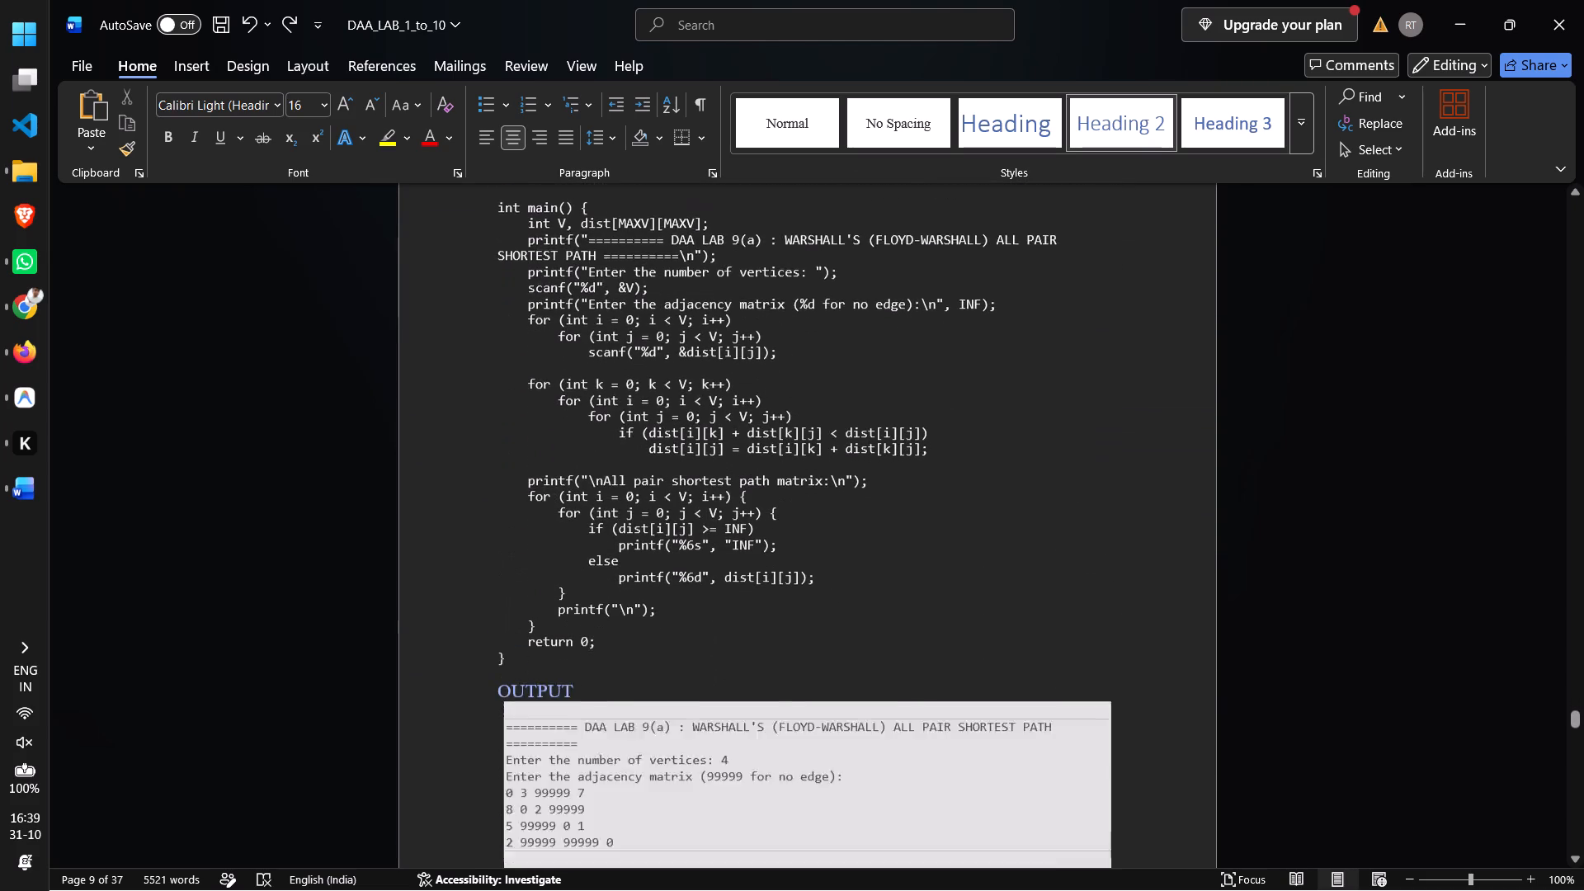
scroll(826, 354, down, 3)
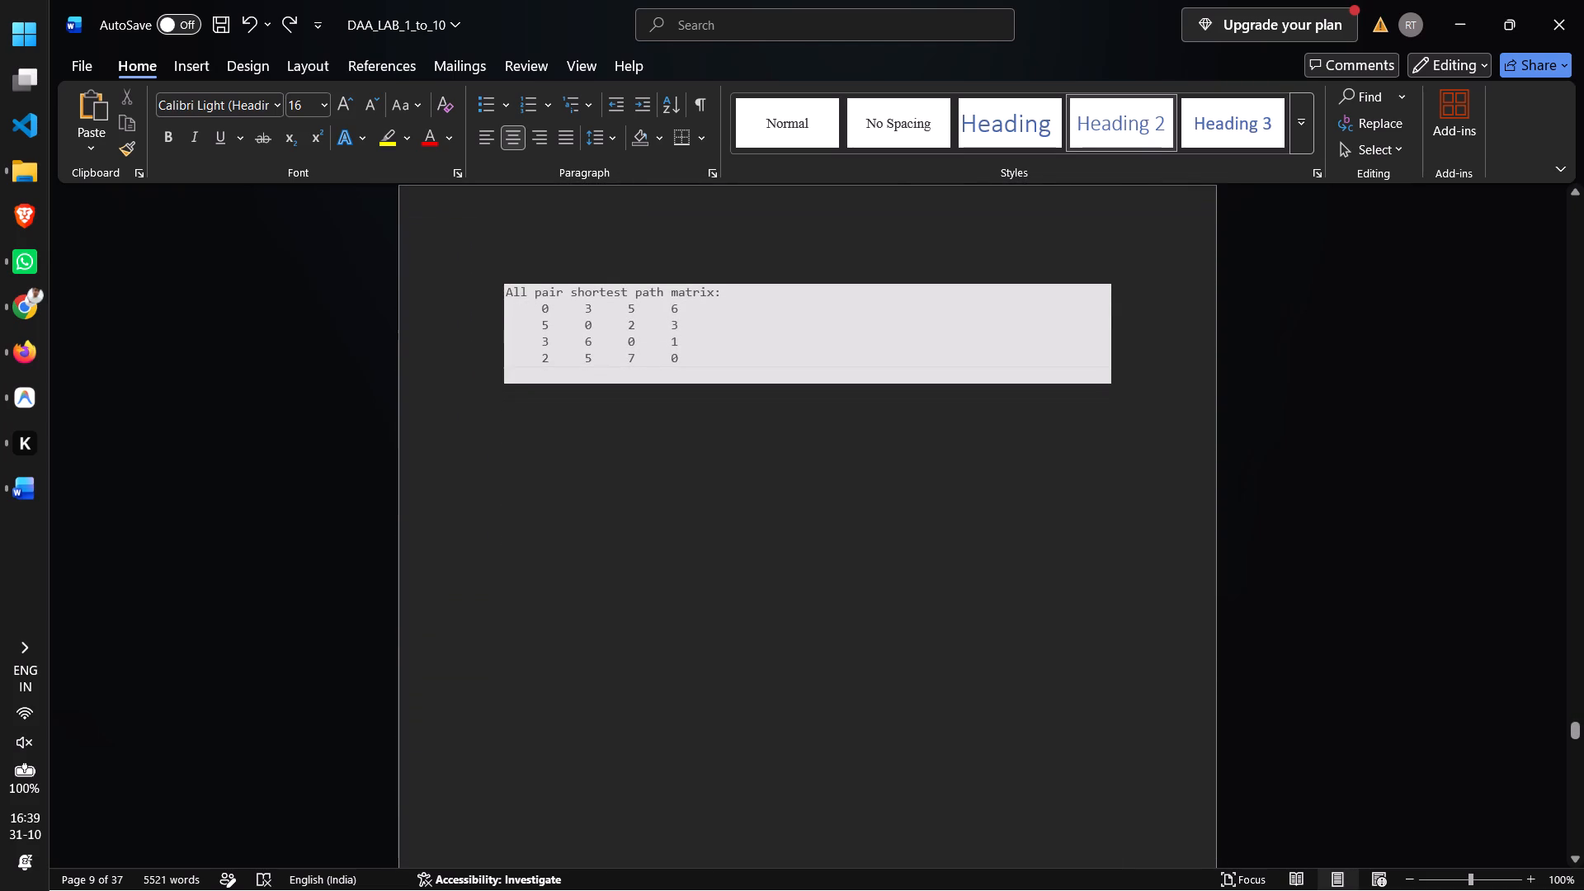
click(764, 346)
scroll(727, 346, up, 2)
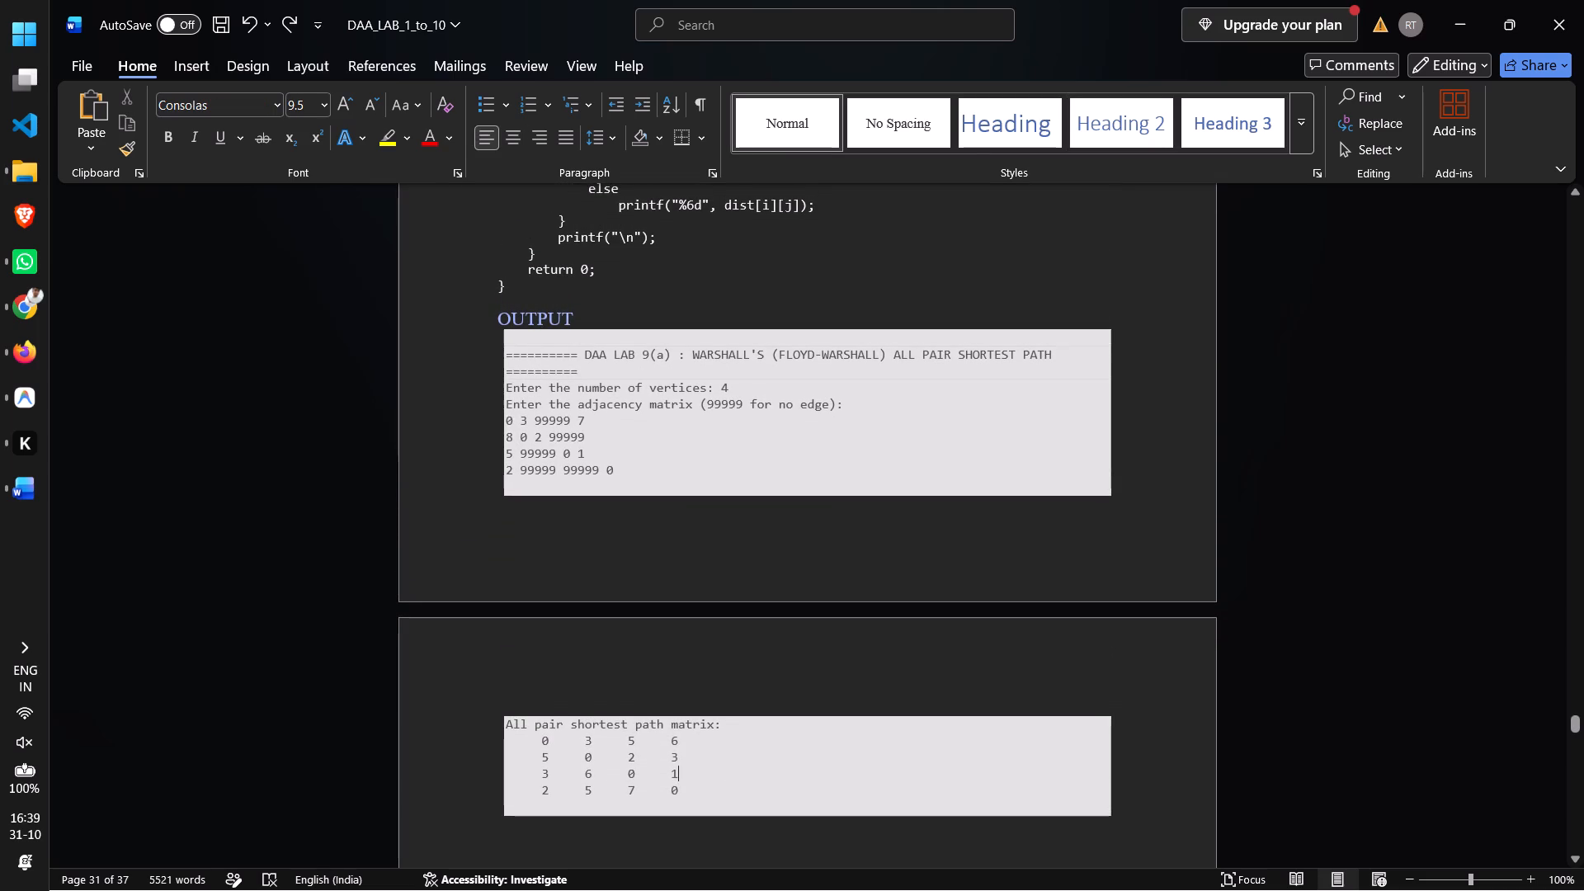
scroll(727, 346, up, 1)
scroll(757, 497, down, 5)
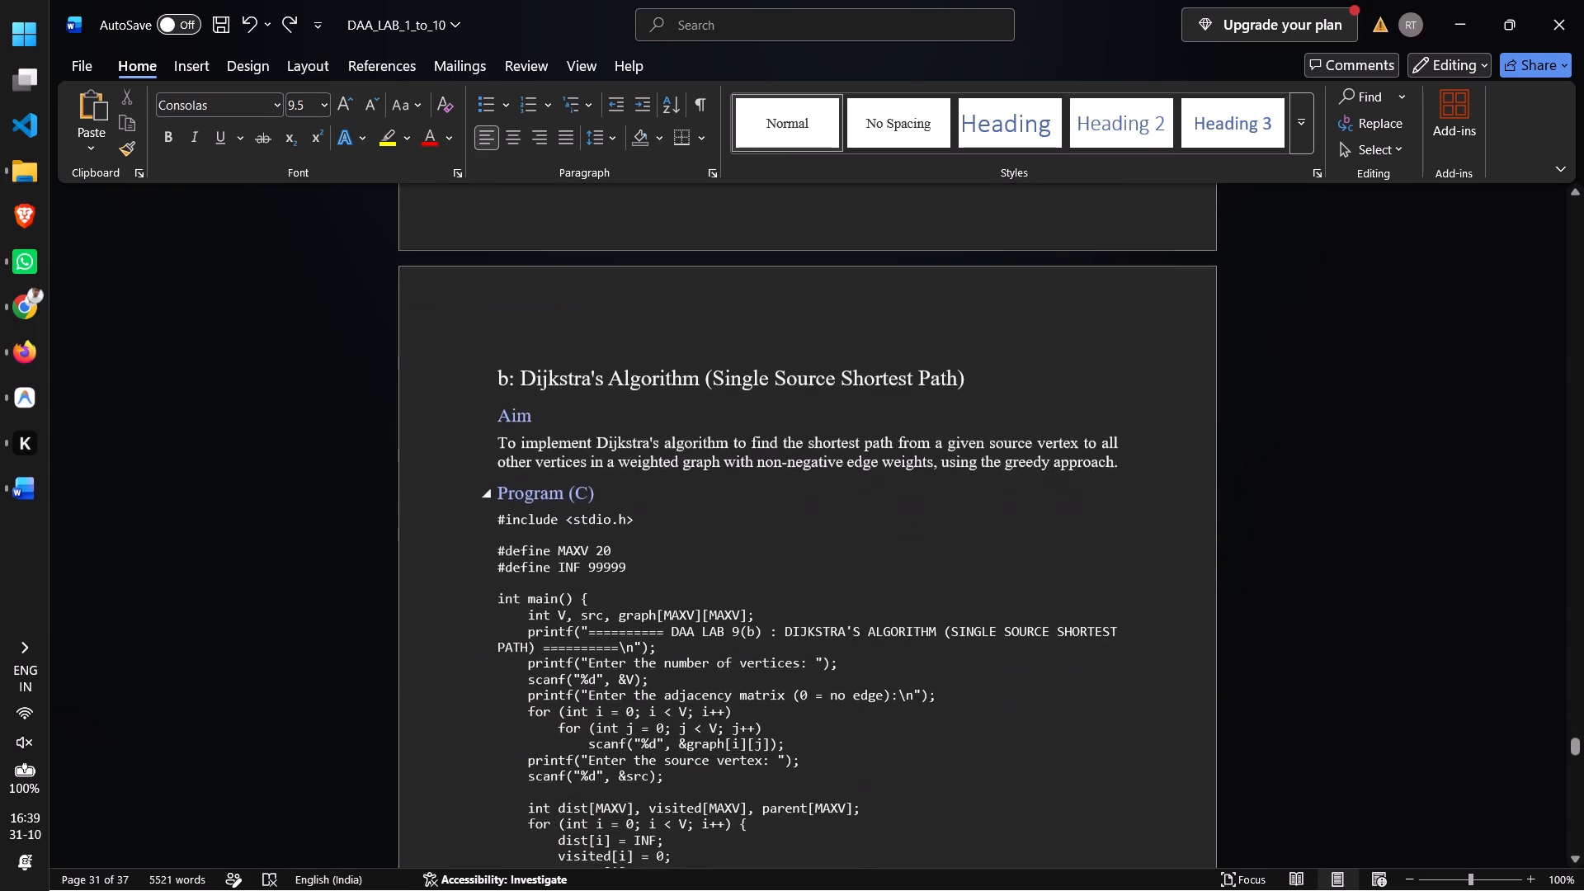
scroll(757, 497, down, 3)
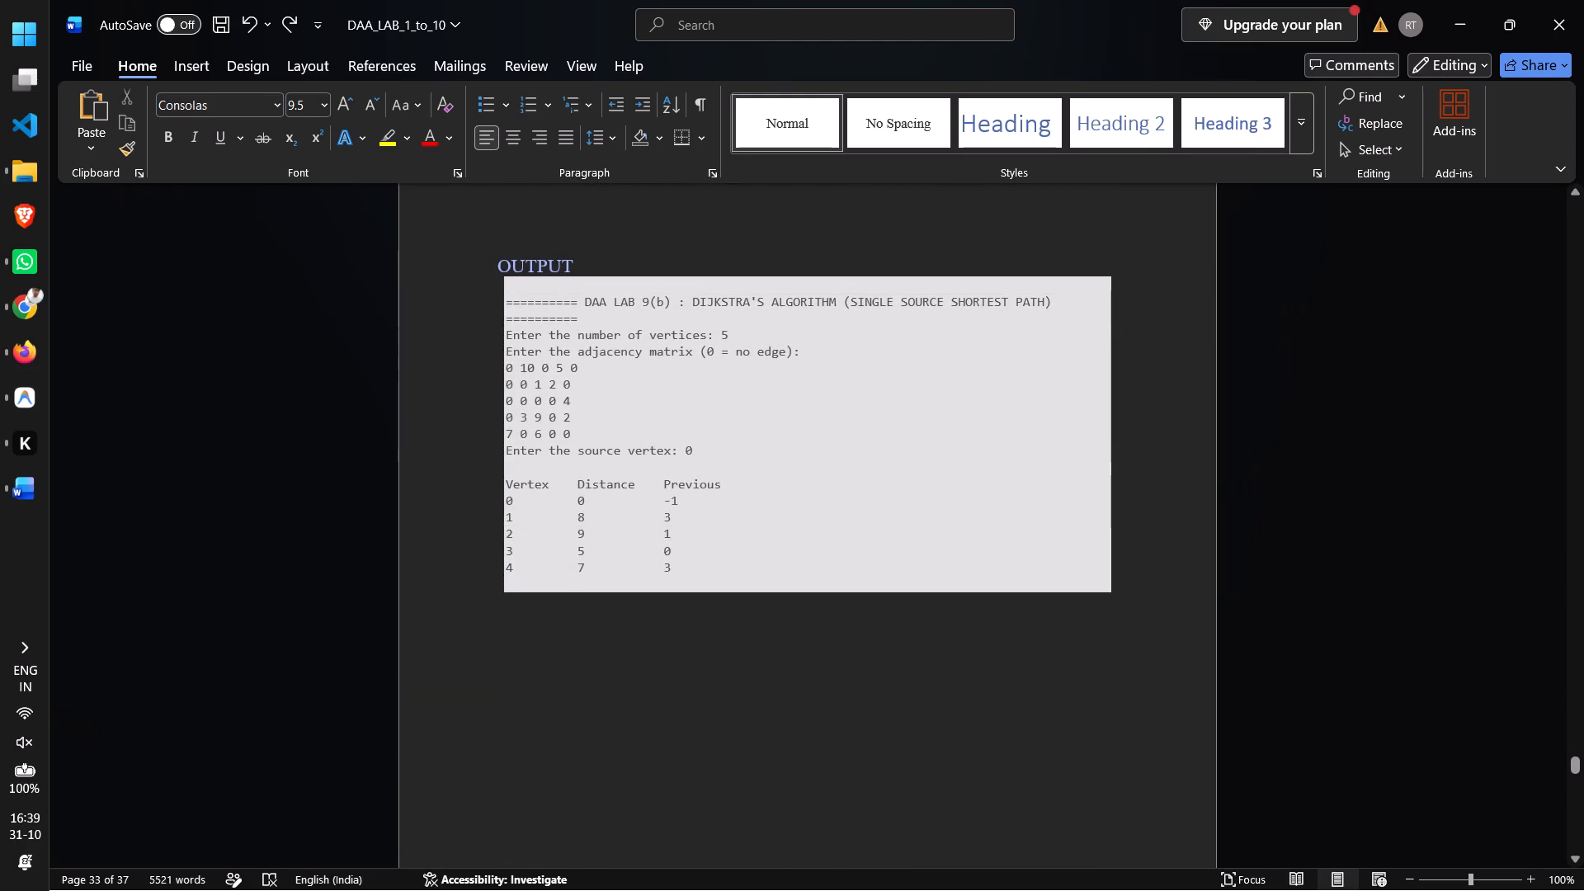
Examine Lab 10's N Queen program and output and the page space before the Sum of Subset Problem heading.
scroll(757, 497, down, 5)
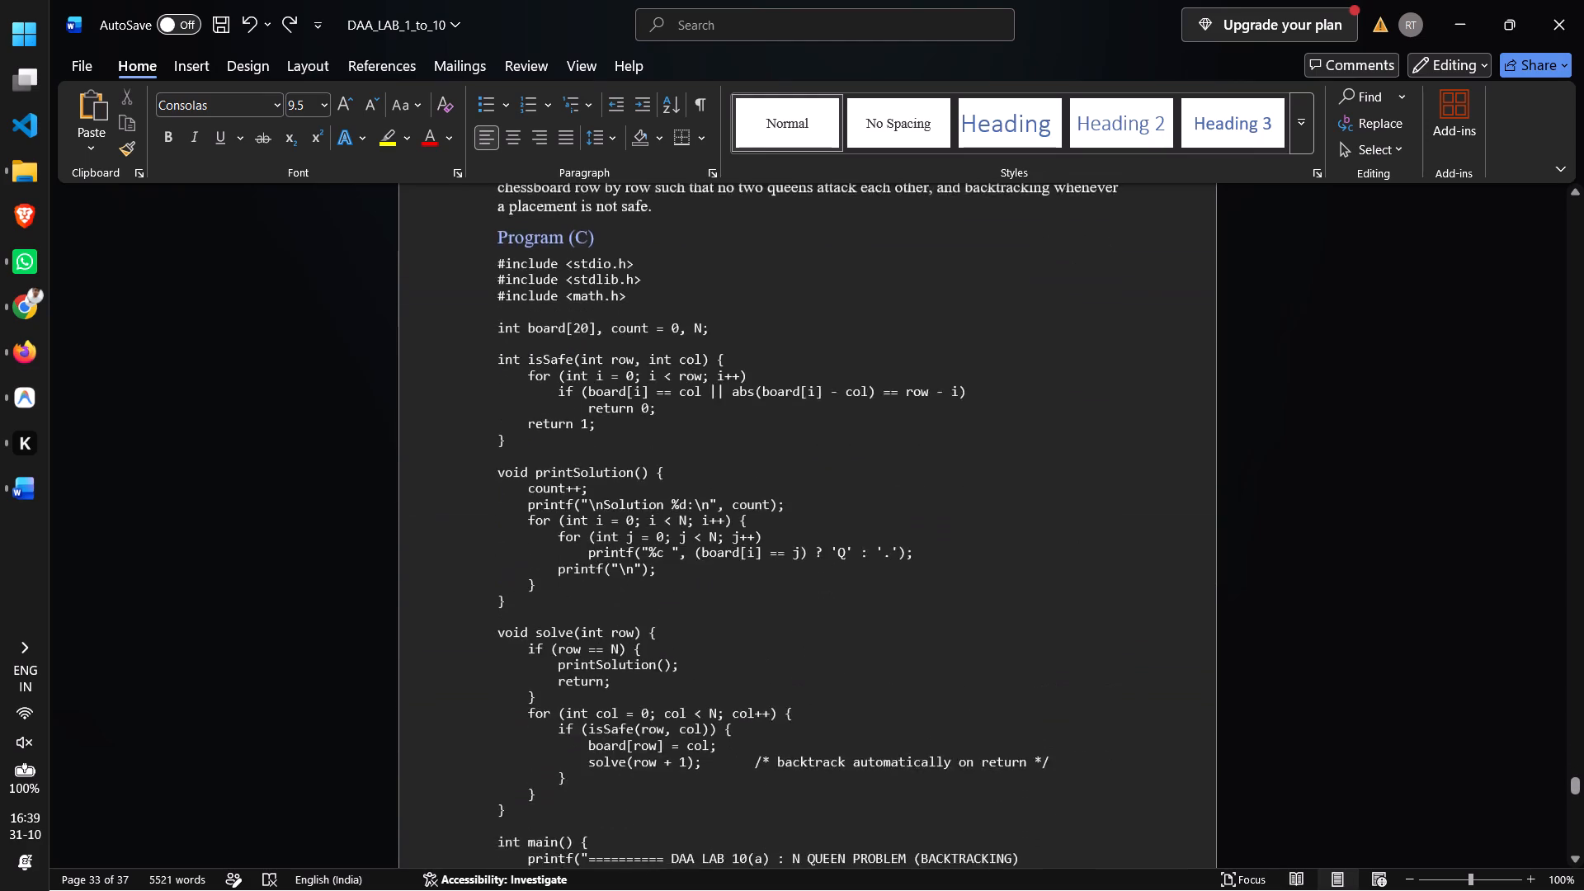
scroll(757, 497, down, 2)
click(780, 545)
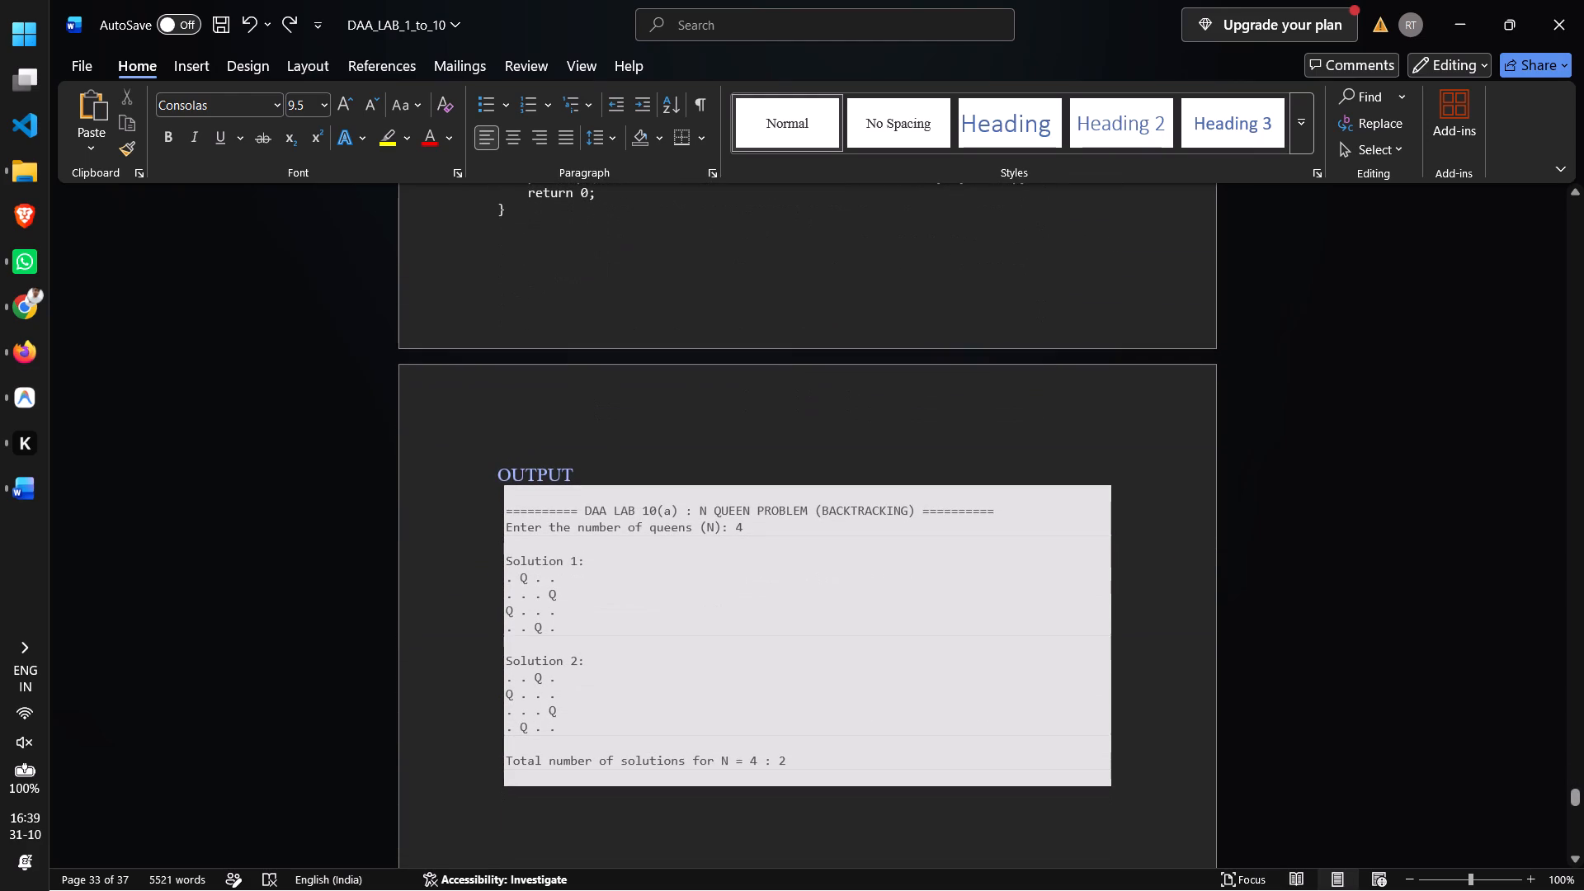
scroll(907, 447, down, 2)
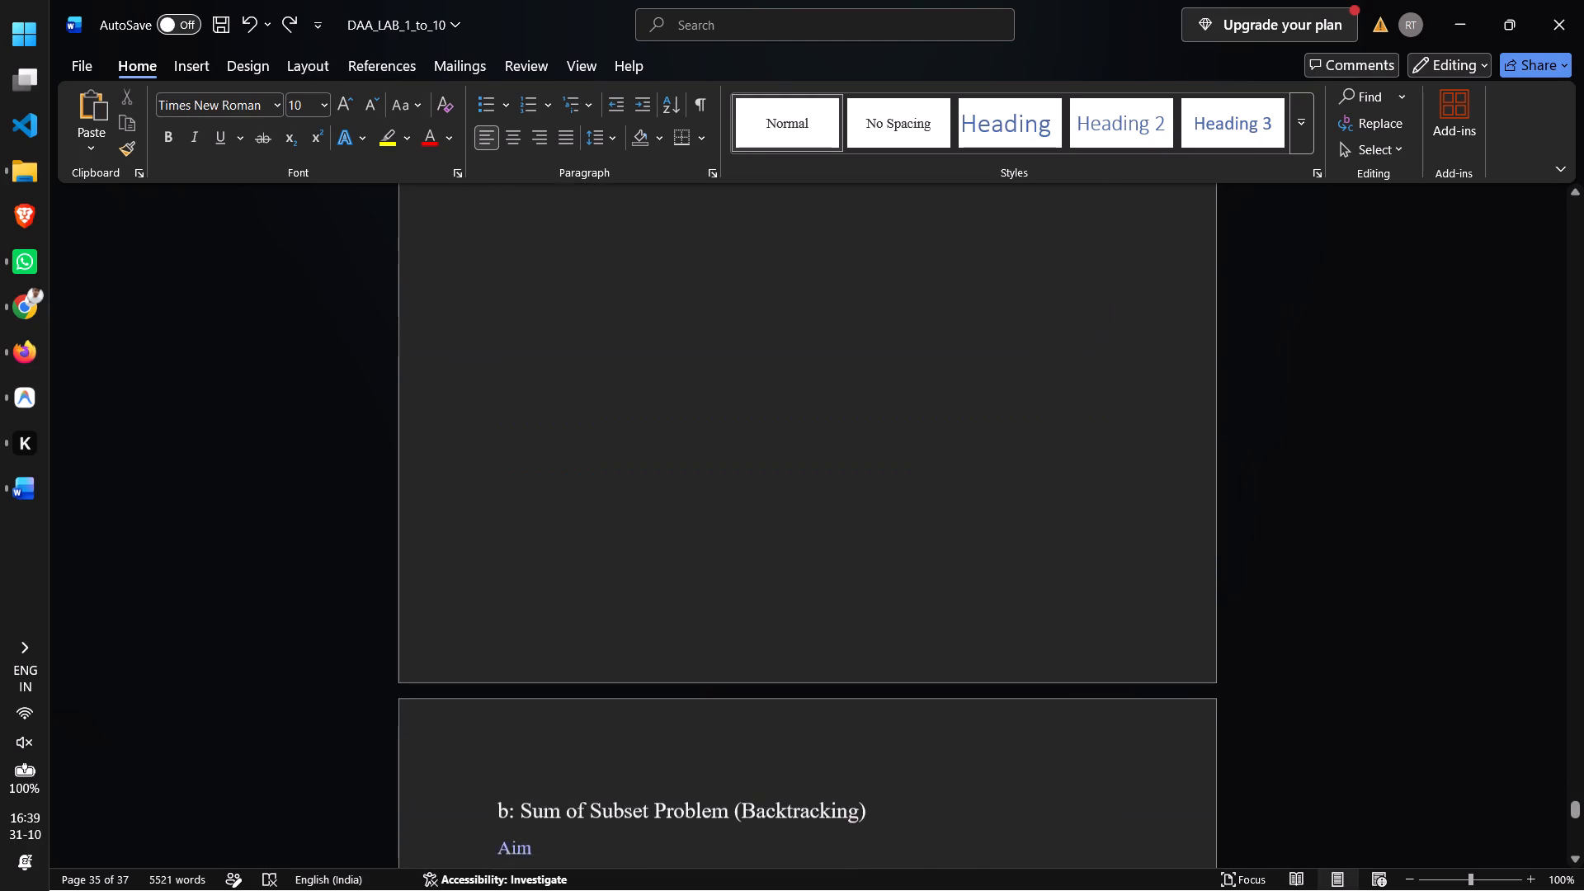
scroll(907, 447, down, 2)
scroll(907, 447, up, 3)
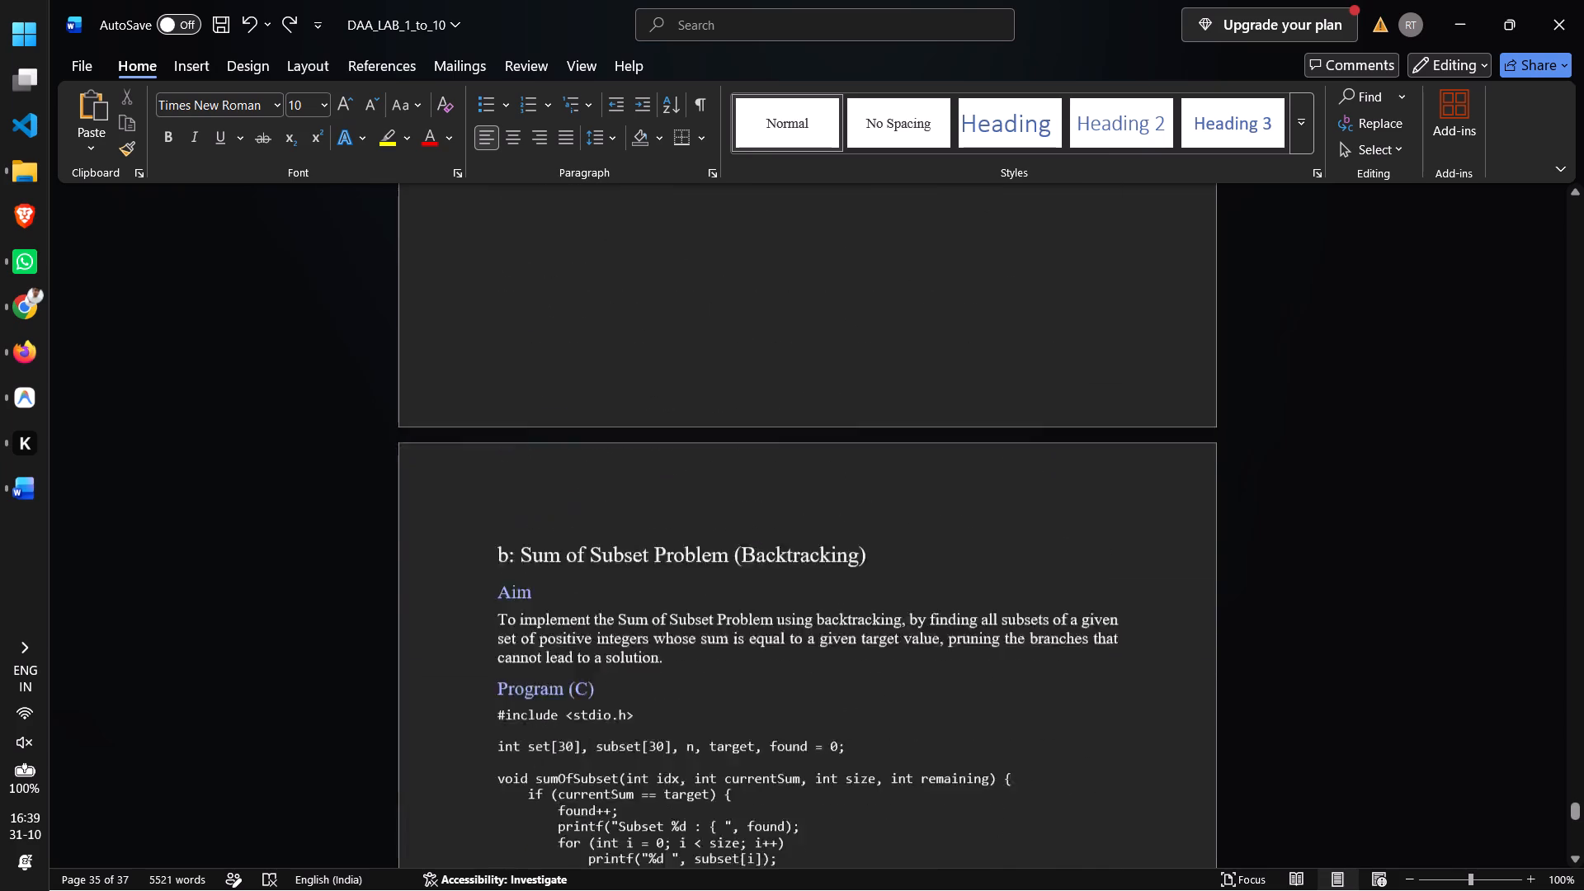
scroll(907, 447, up, 4)
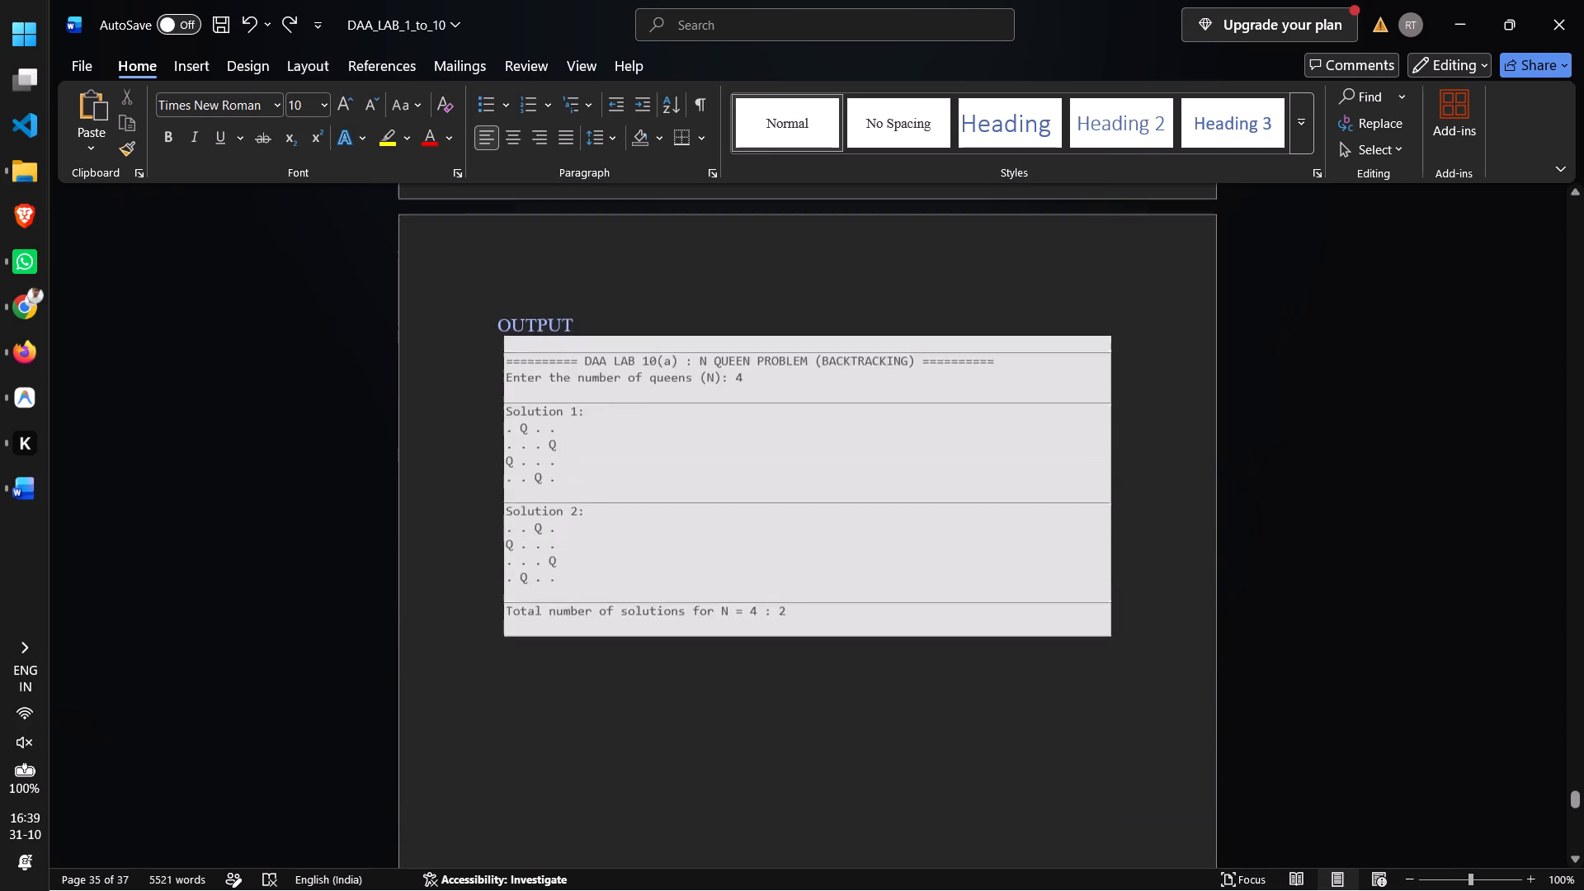
scroll(907, 447, up, 1)
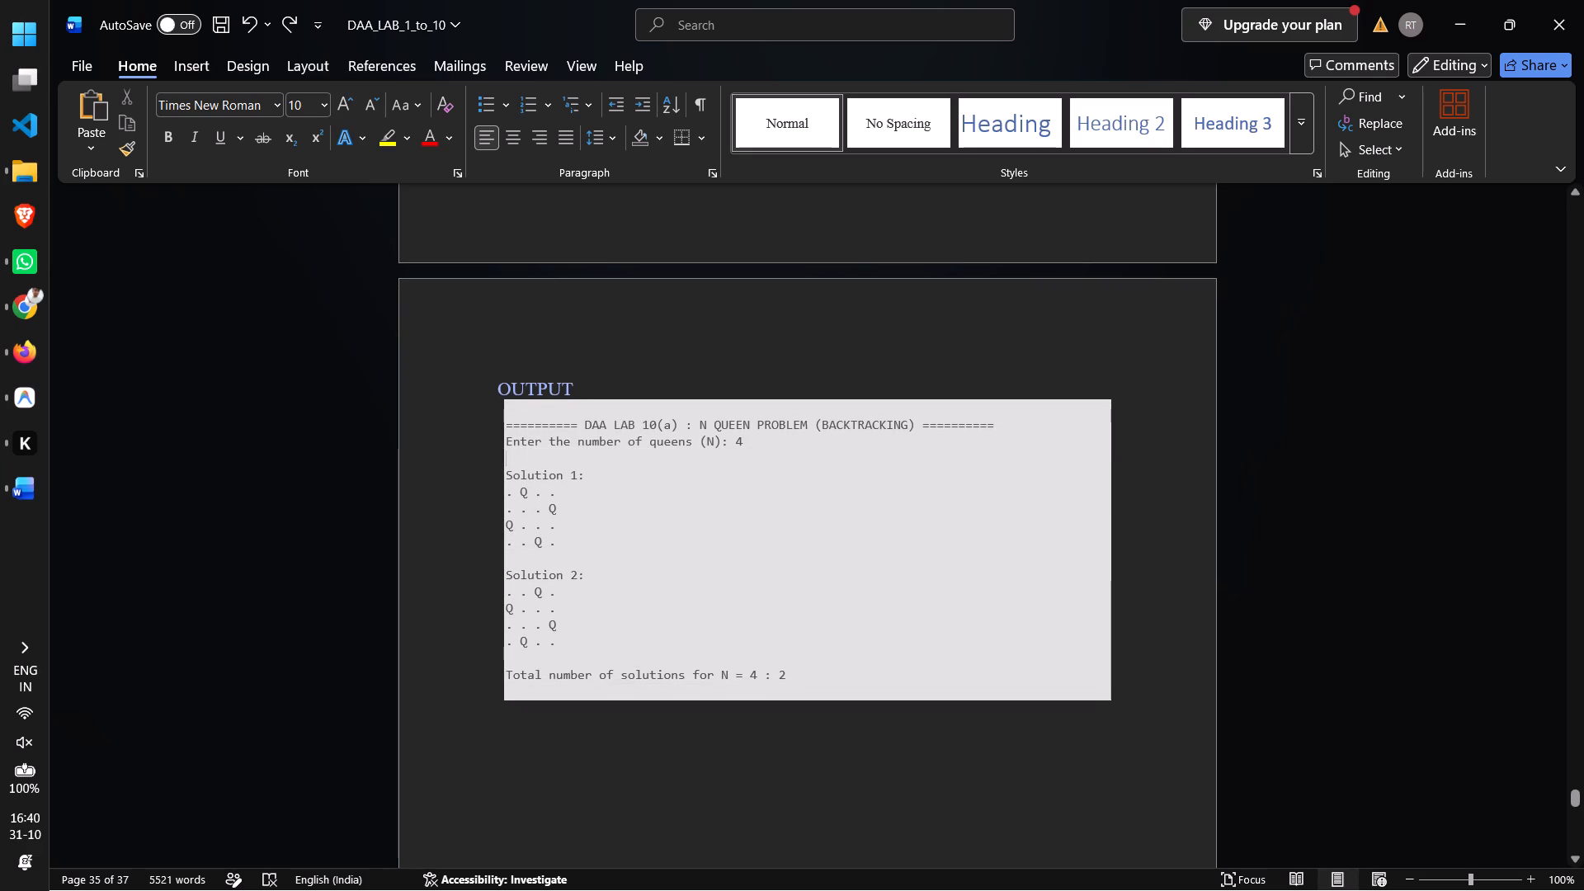
scroll(929, 515, down, 2)
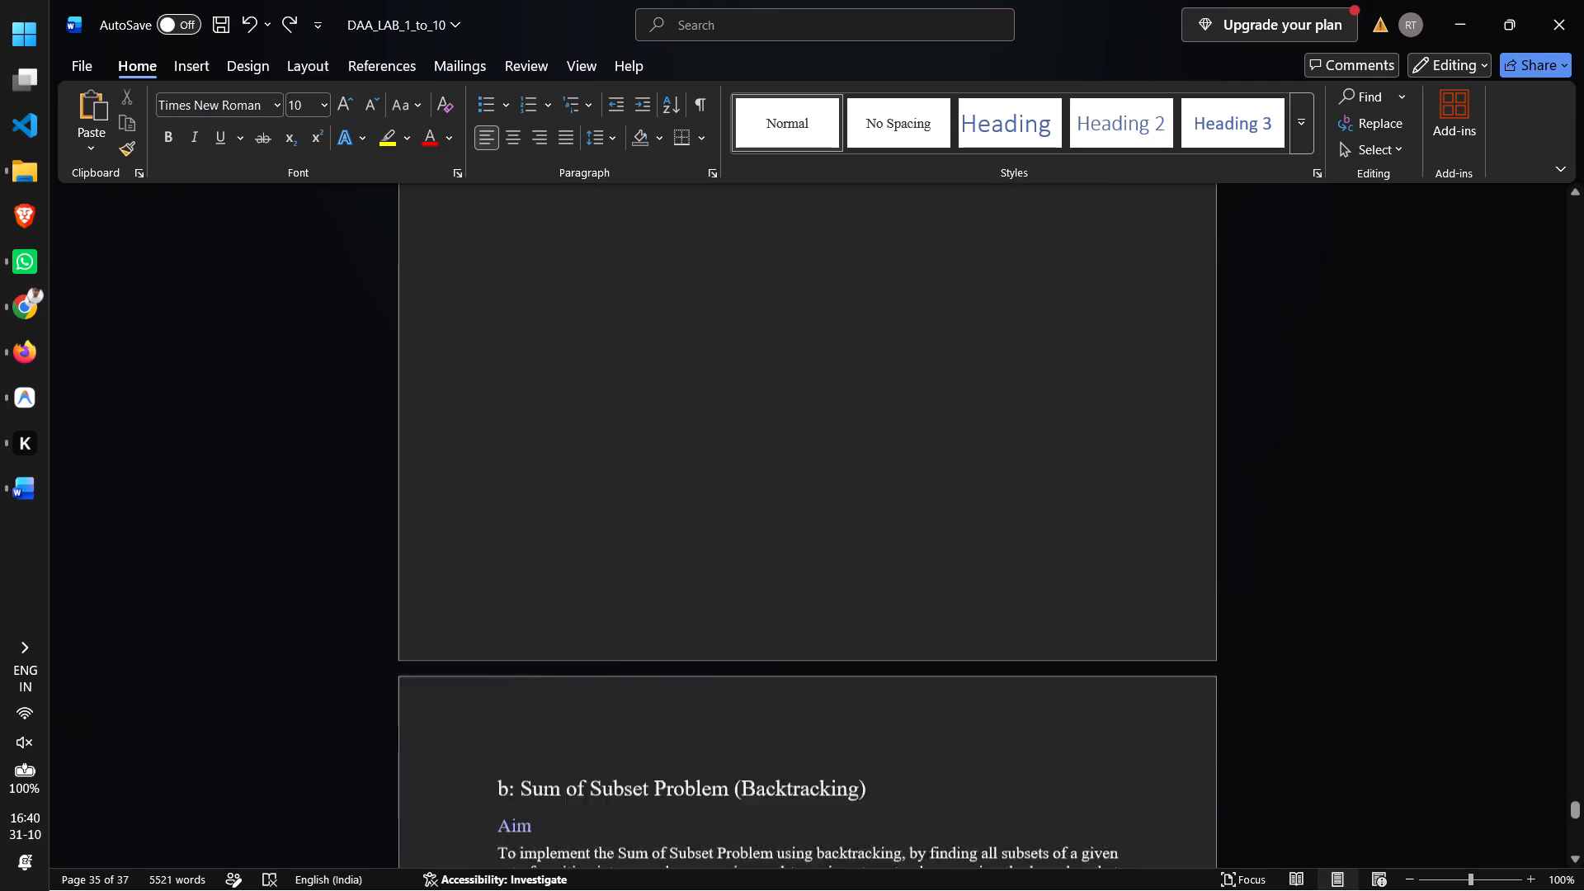
Examine Lab 10's Sum of Subset program, its OUTPUT section and the blank space through the end of the document.
scroll(929, 515, down, 6)
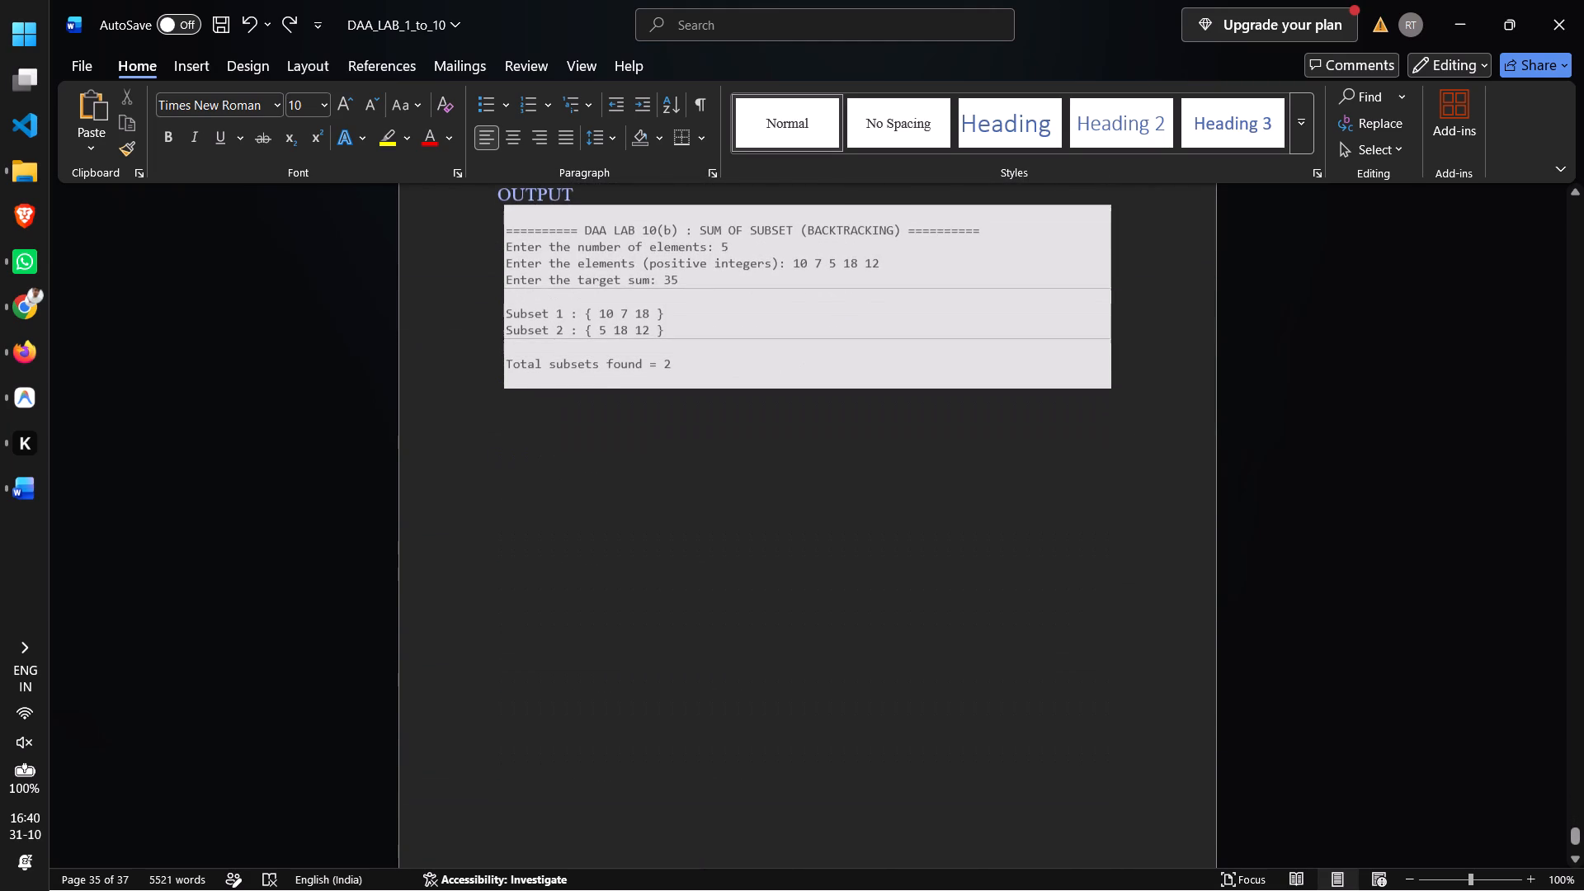
scroll(929, 515, down, 3)
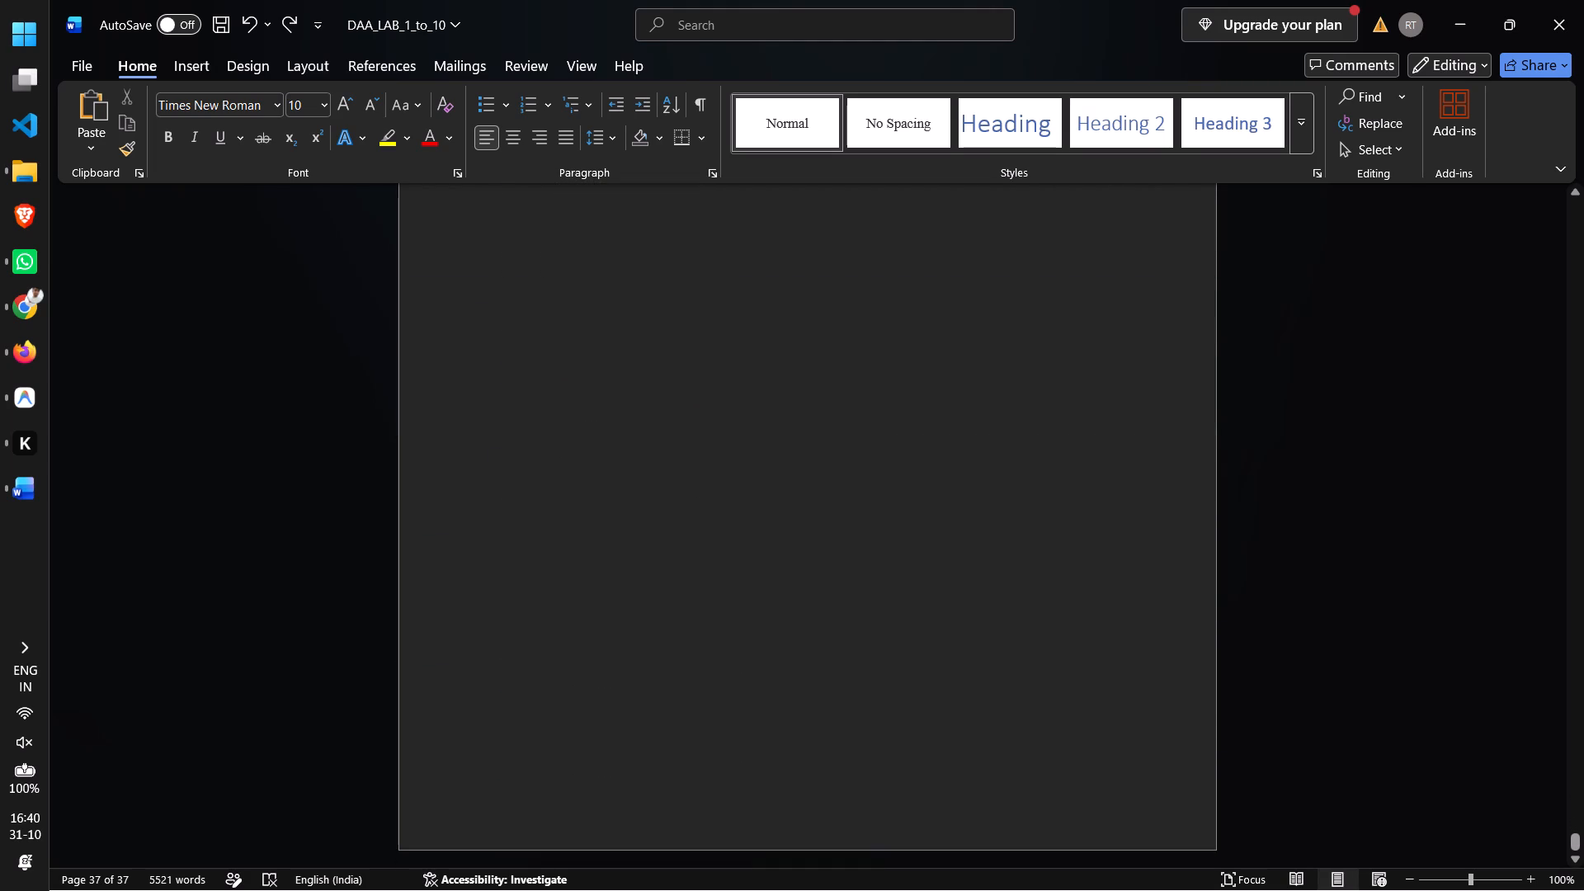
scroll(929, 515, up, 3)
scroll(929, 515, down, 3)
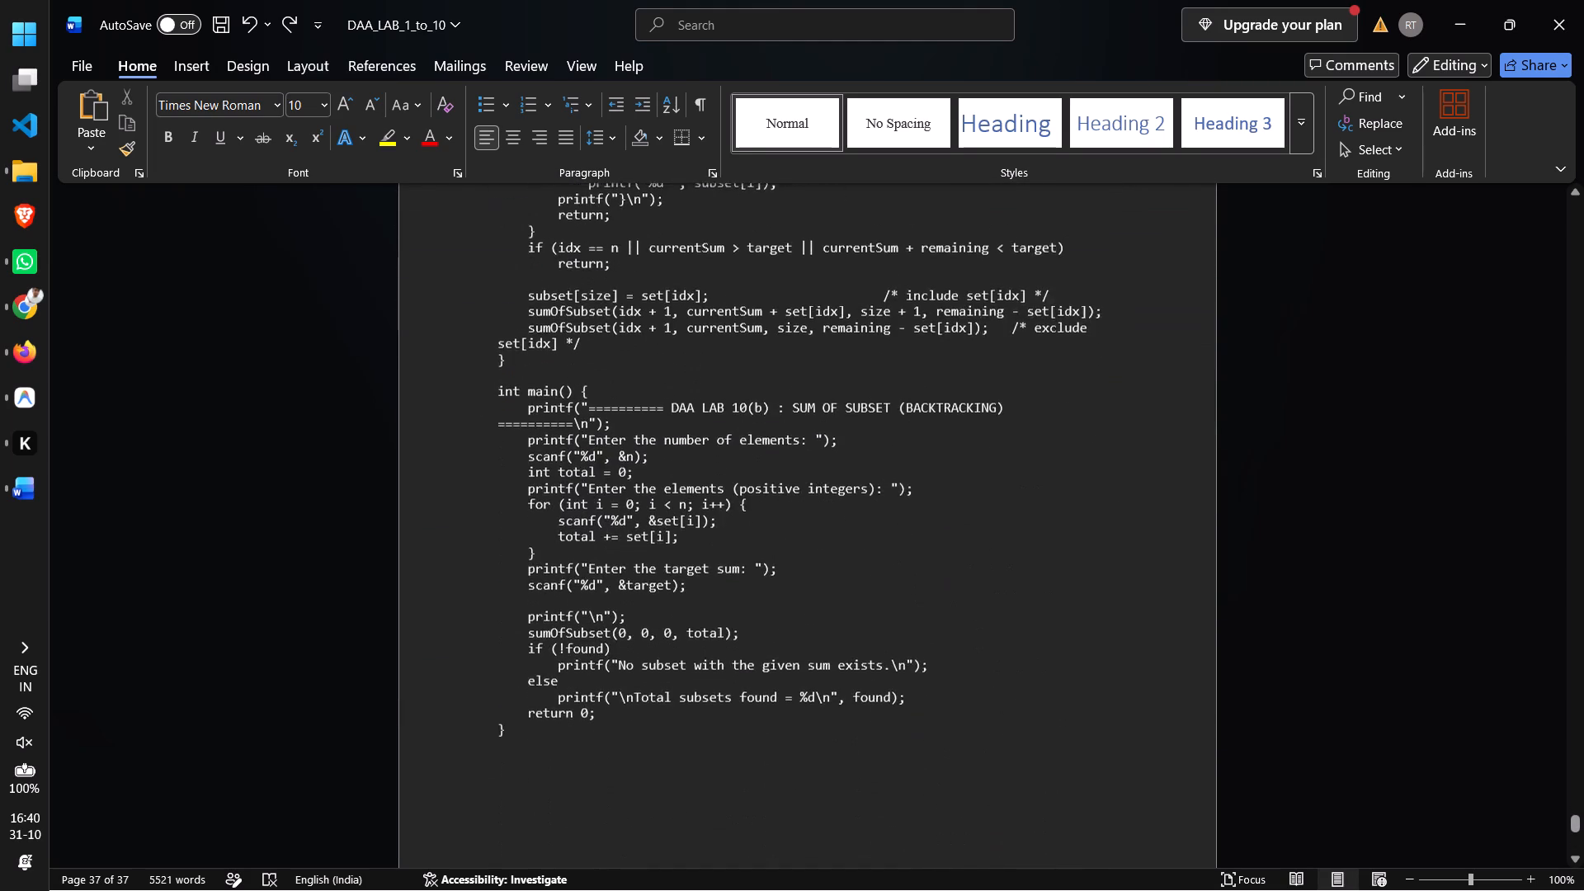
scroll(929, 515, down, 2)
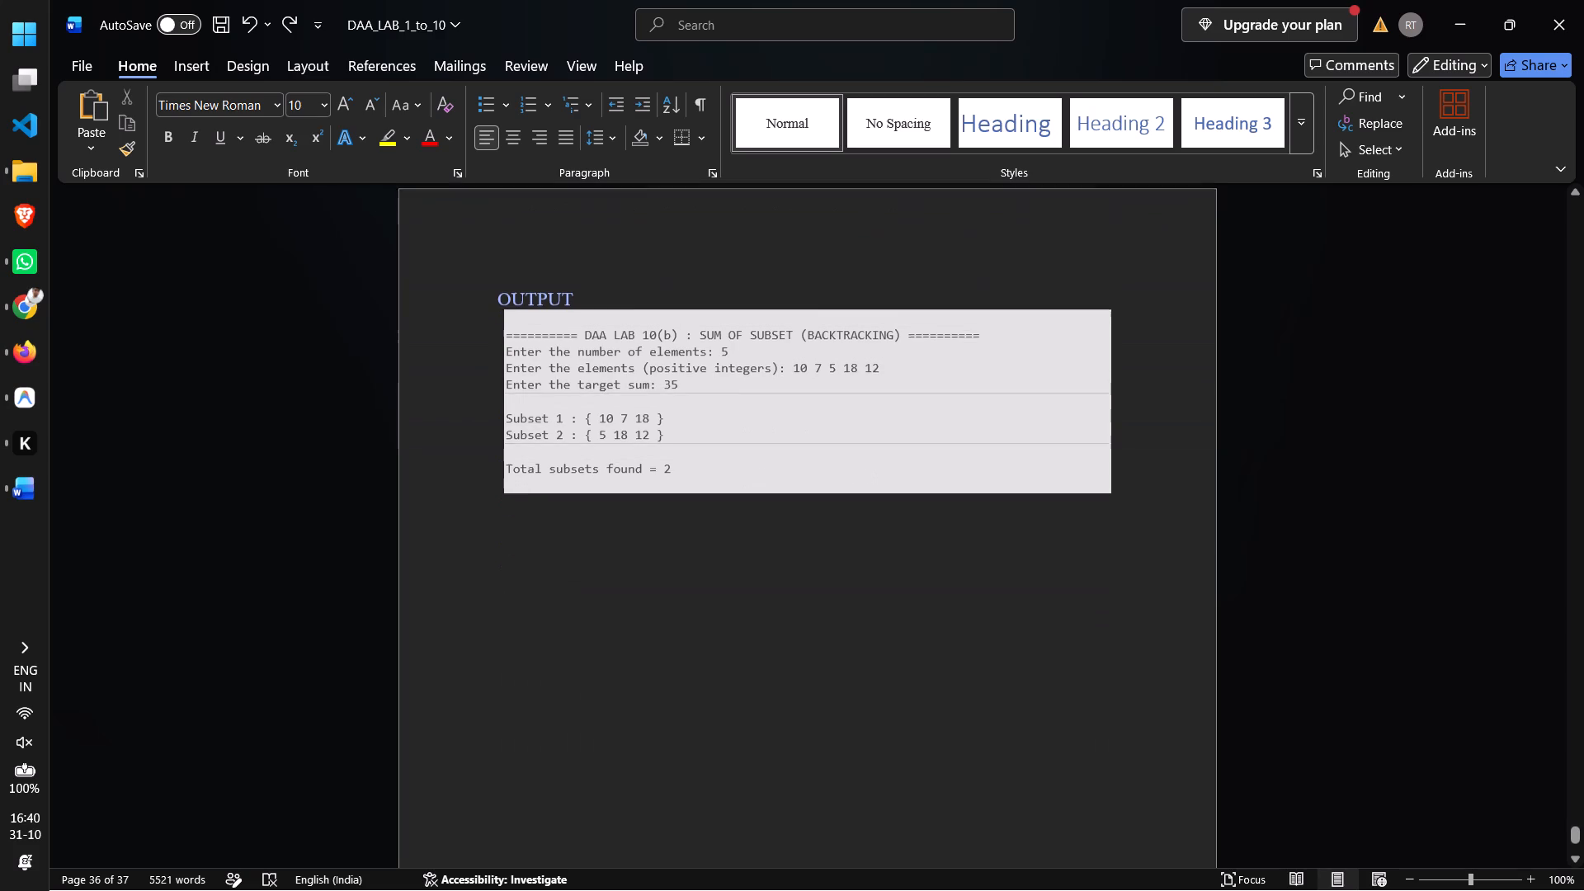
scroll(863, 544, down, 3)
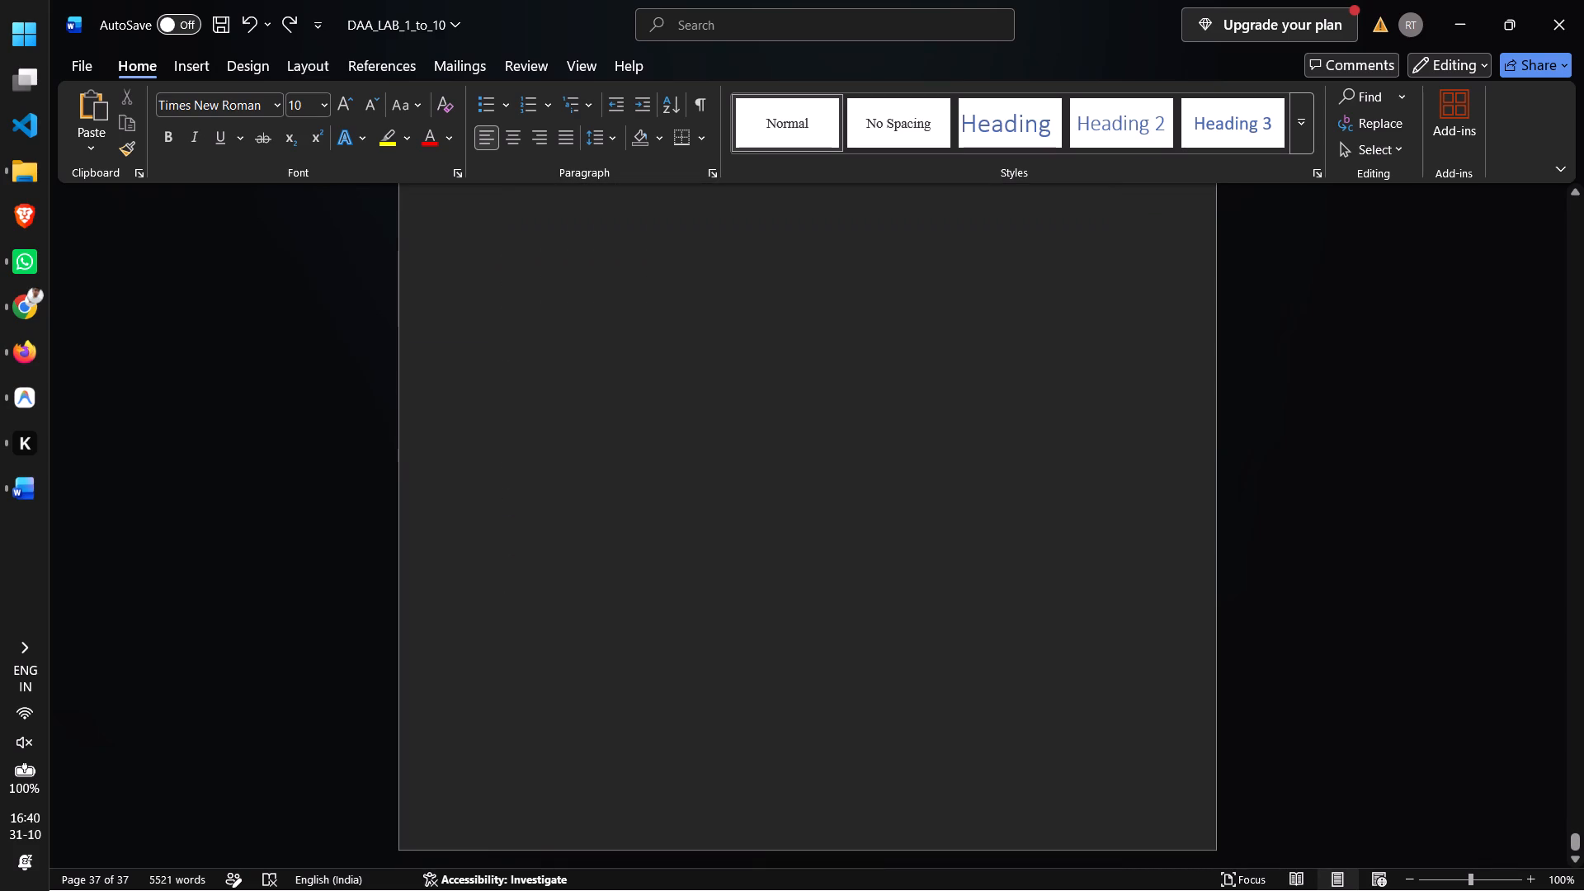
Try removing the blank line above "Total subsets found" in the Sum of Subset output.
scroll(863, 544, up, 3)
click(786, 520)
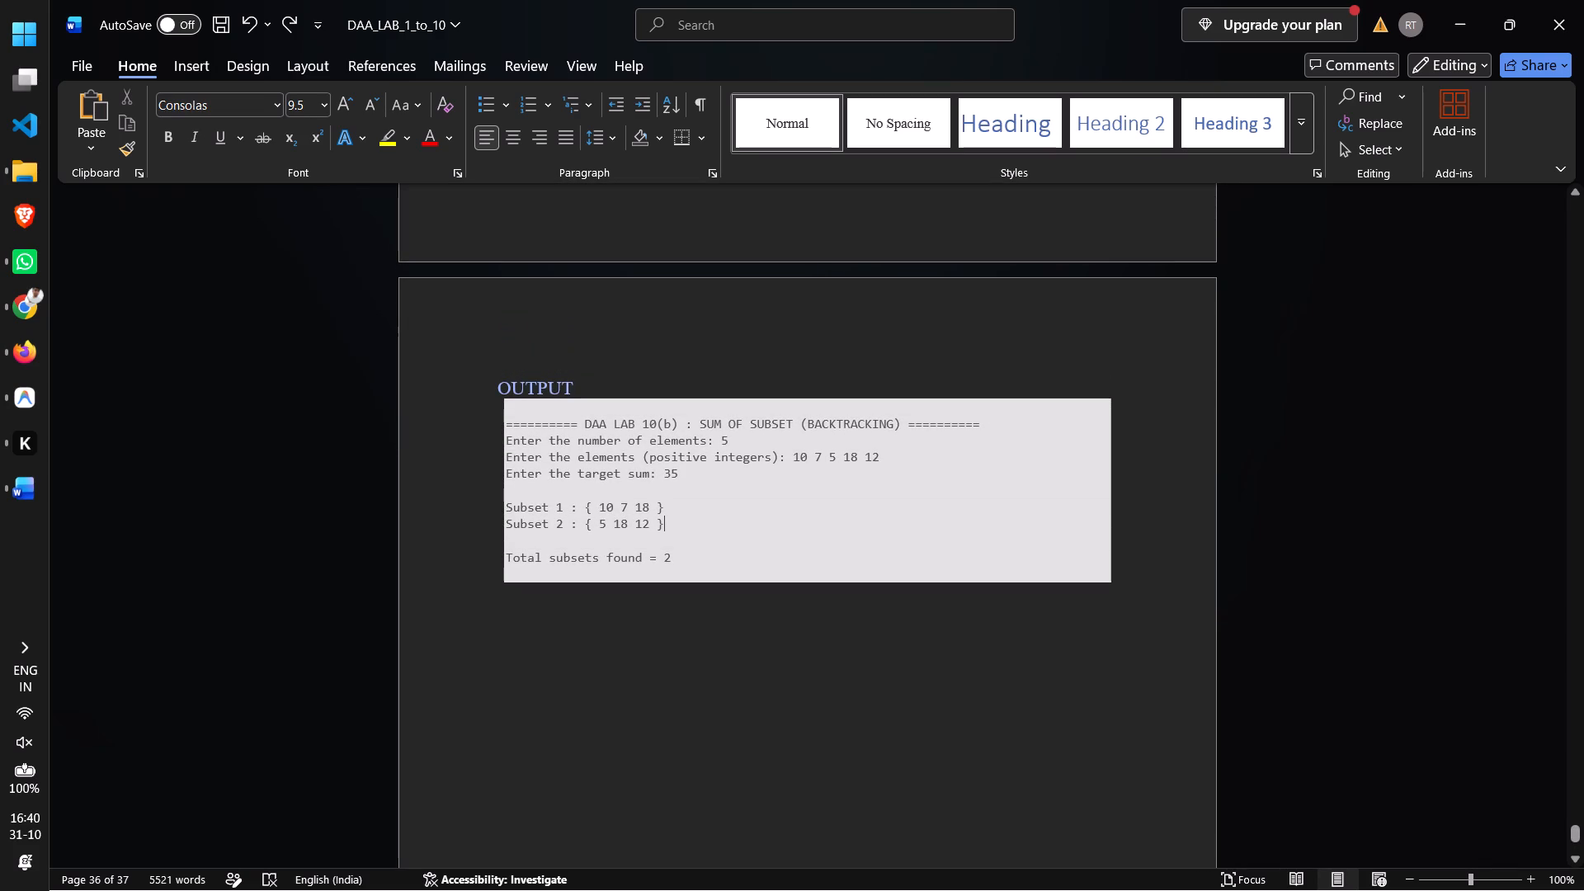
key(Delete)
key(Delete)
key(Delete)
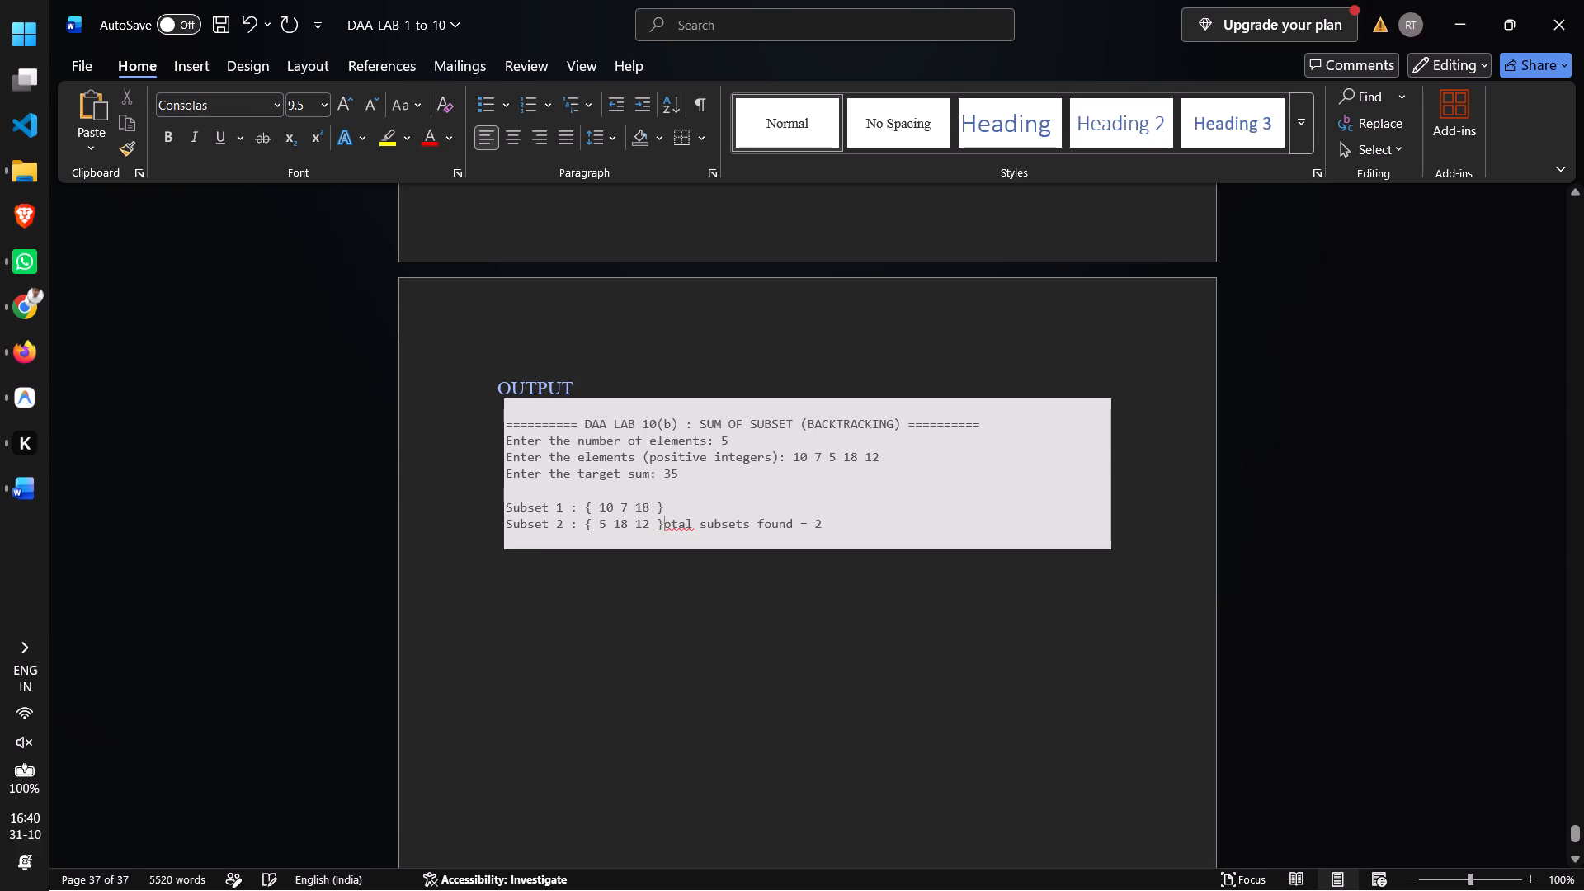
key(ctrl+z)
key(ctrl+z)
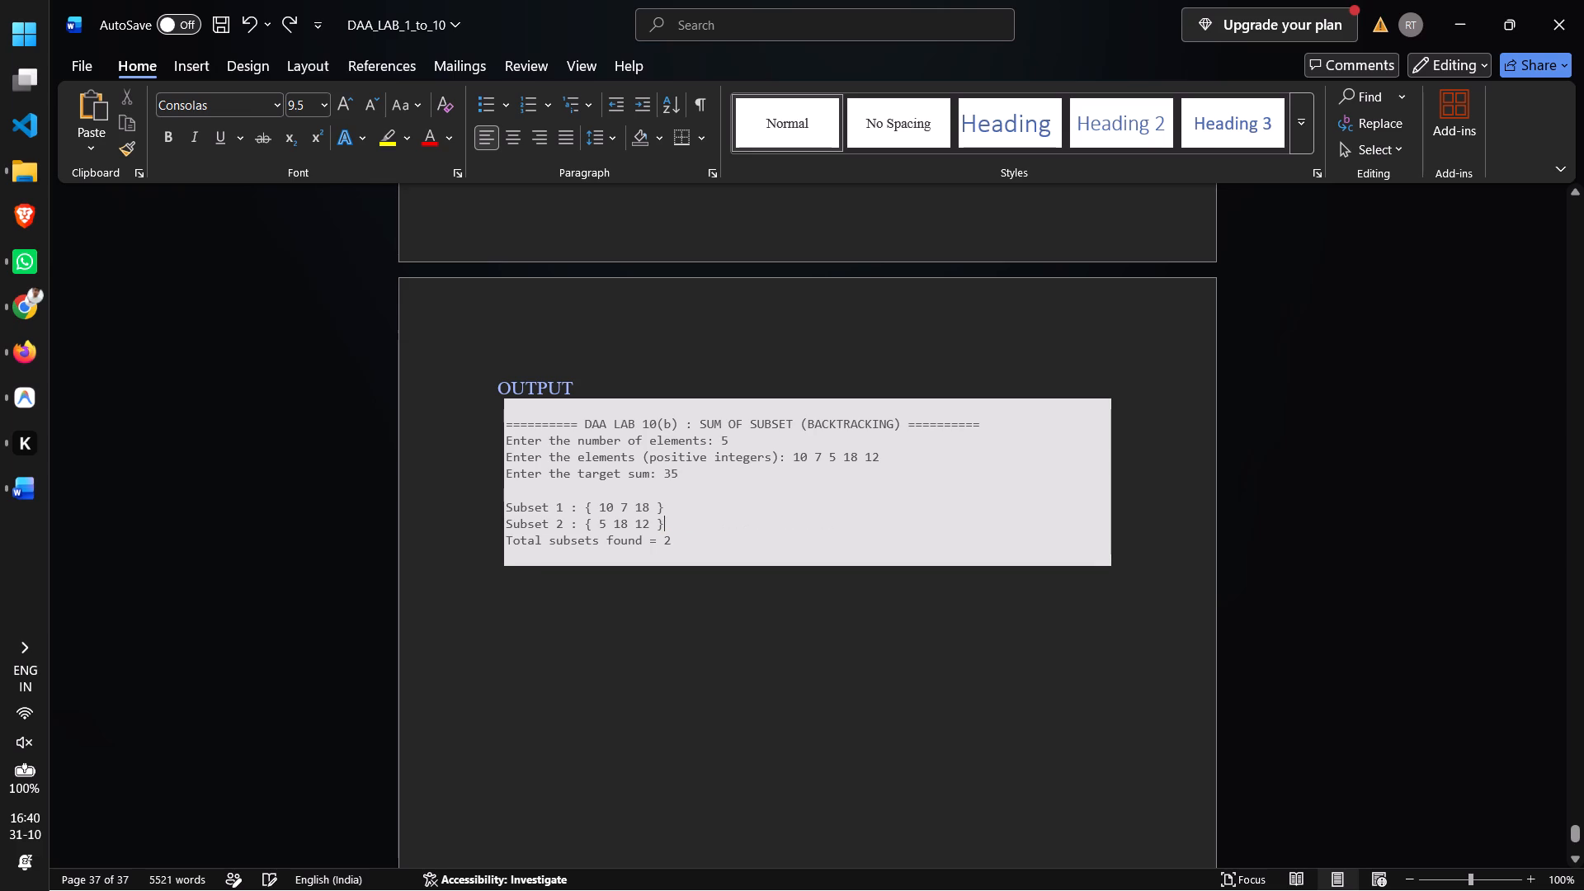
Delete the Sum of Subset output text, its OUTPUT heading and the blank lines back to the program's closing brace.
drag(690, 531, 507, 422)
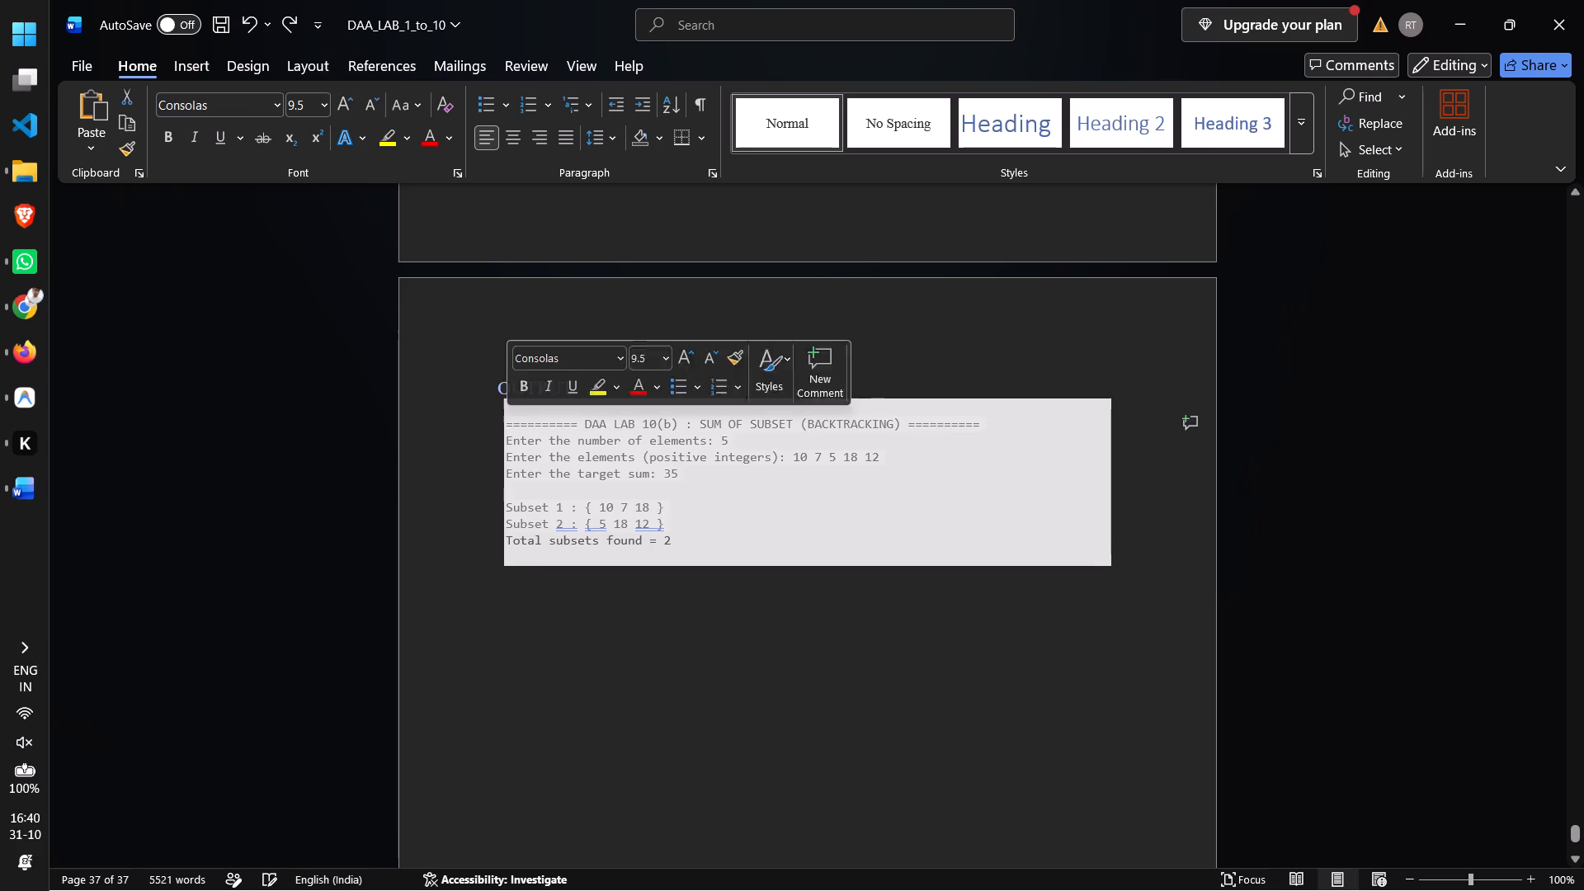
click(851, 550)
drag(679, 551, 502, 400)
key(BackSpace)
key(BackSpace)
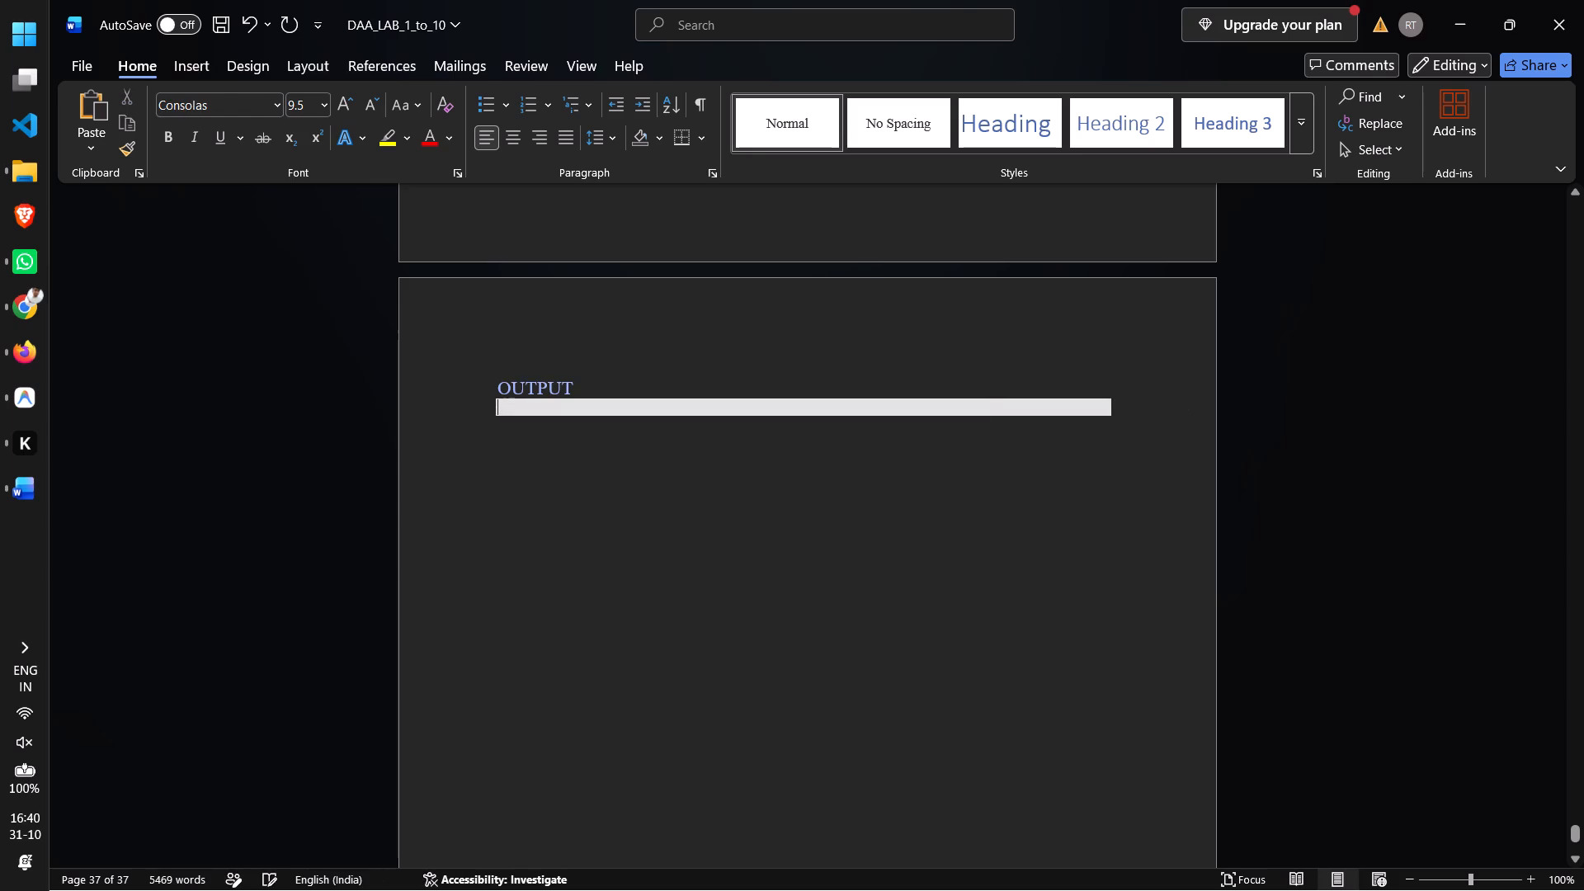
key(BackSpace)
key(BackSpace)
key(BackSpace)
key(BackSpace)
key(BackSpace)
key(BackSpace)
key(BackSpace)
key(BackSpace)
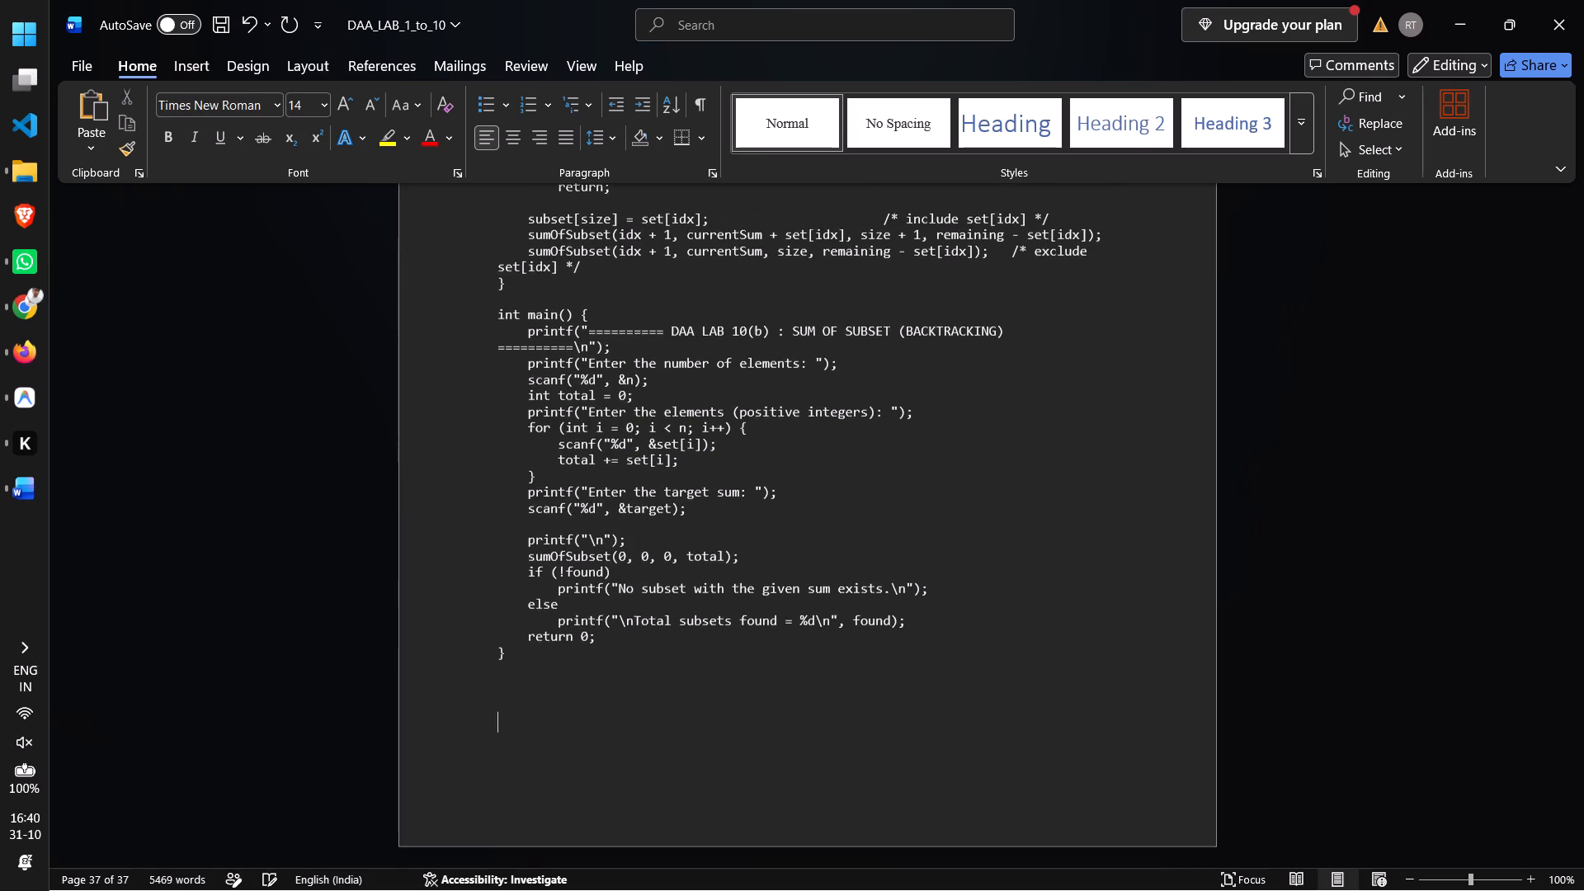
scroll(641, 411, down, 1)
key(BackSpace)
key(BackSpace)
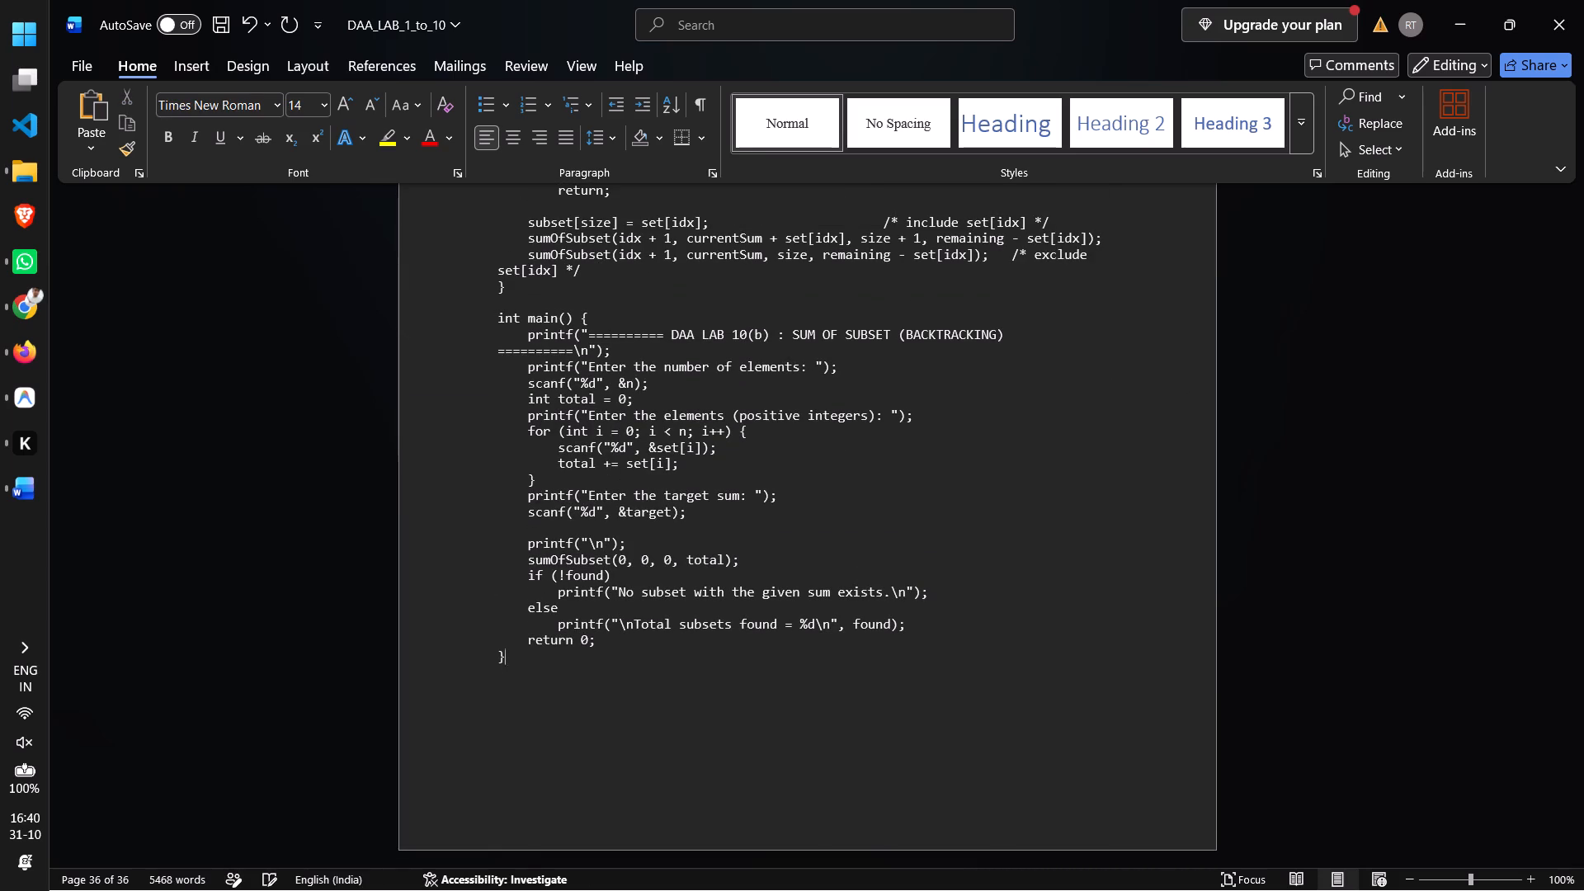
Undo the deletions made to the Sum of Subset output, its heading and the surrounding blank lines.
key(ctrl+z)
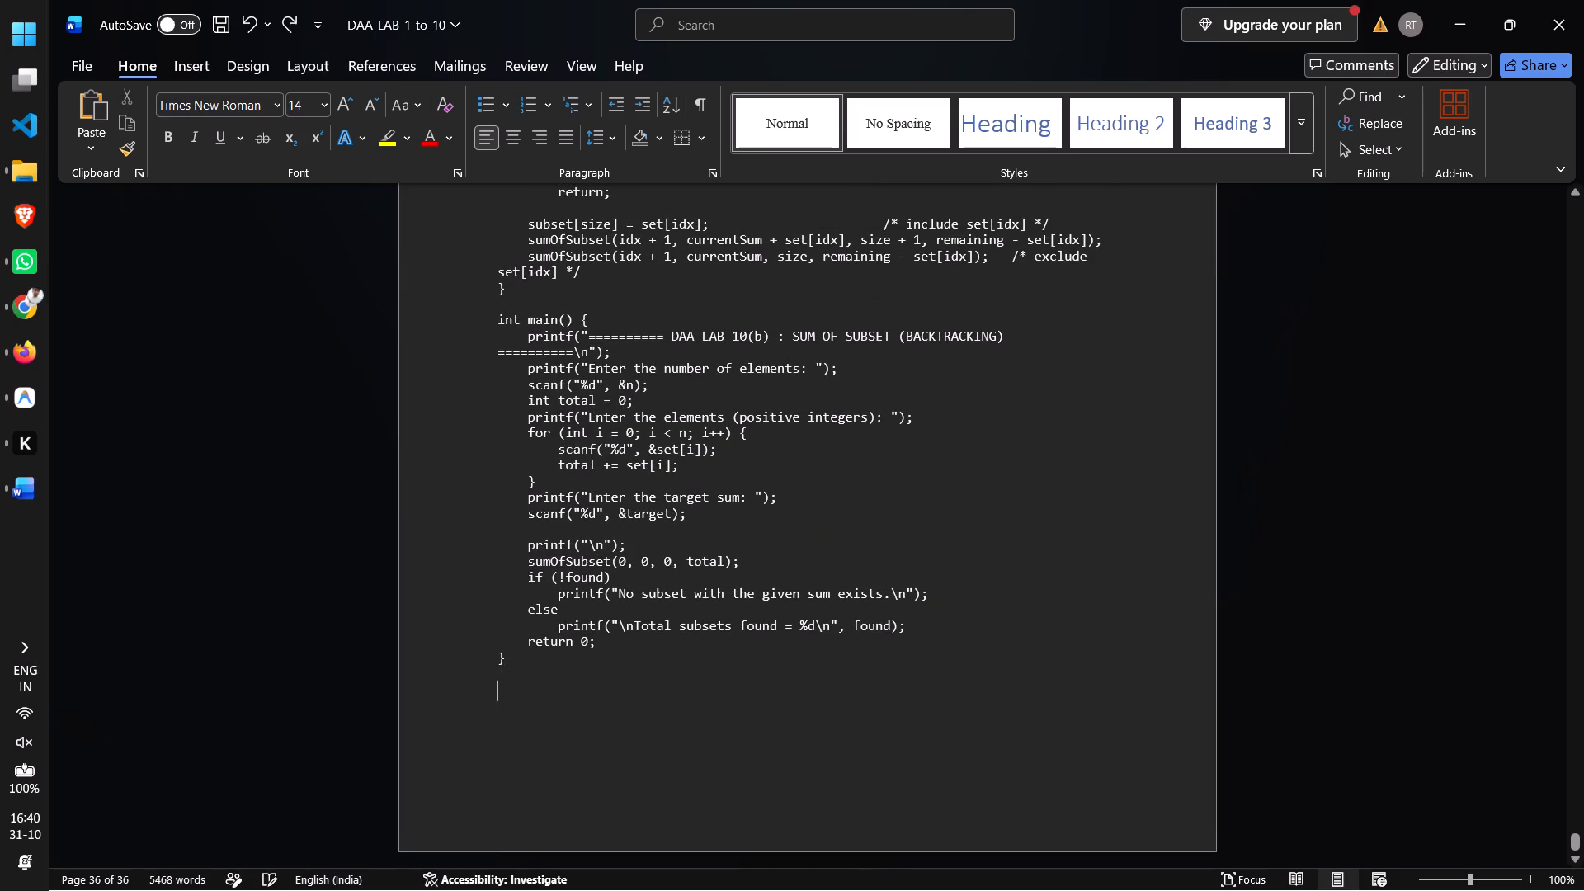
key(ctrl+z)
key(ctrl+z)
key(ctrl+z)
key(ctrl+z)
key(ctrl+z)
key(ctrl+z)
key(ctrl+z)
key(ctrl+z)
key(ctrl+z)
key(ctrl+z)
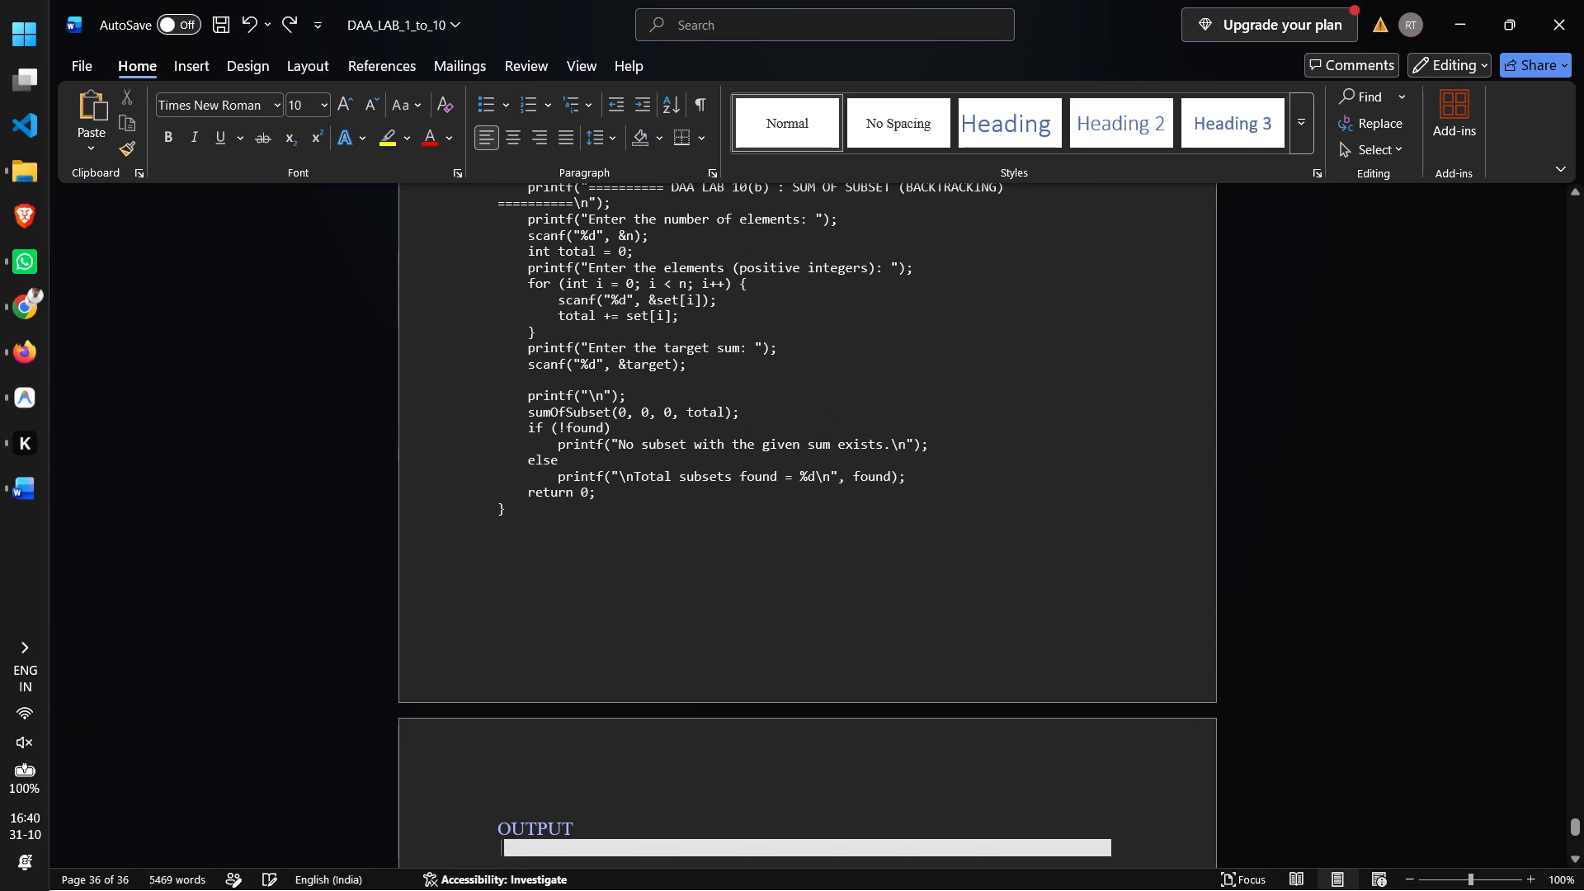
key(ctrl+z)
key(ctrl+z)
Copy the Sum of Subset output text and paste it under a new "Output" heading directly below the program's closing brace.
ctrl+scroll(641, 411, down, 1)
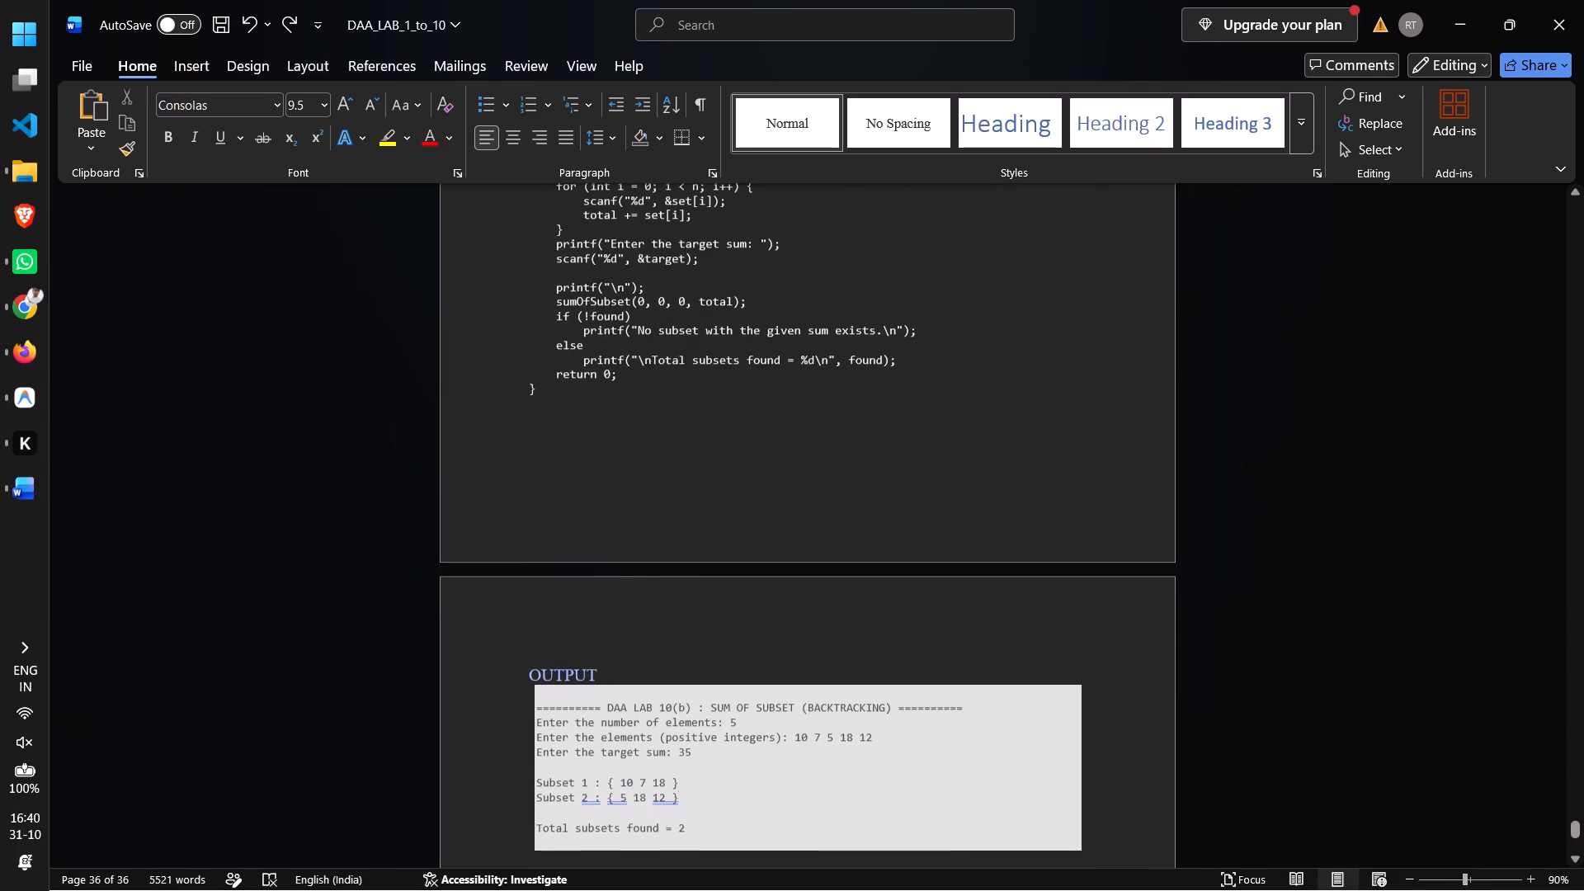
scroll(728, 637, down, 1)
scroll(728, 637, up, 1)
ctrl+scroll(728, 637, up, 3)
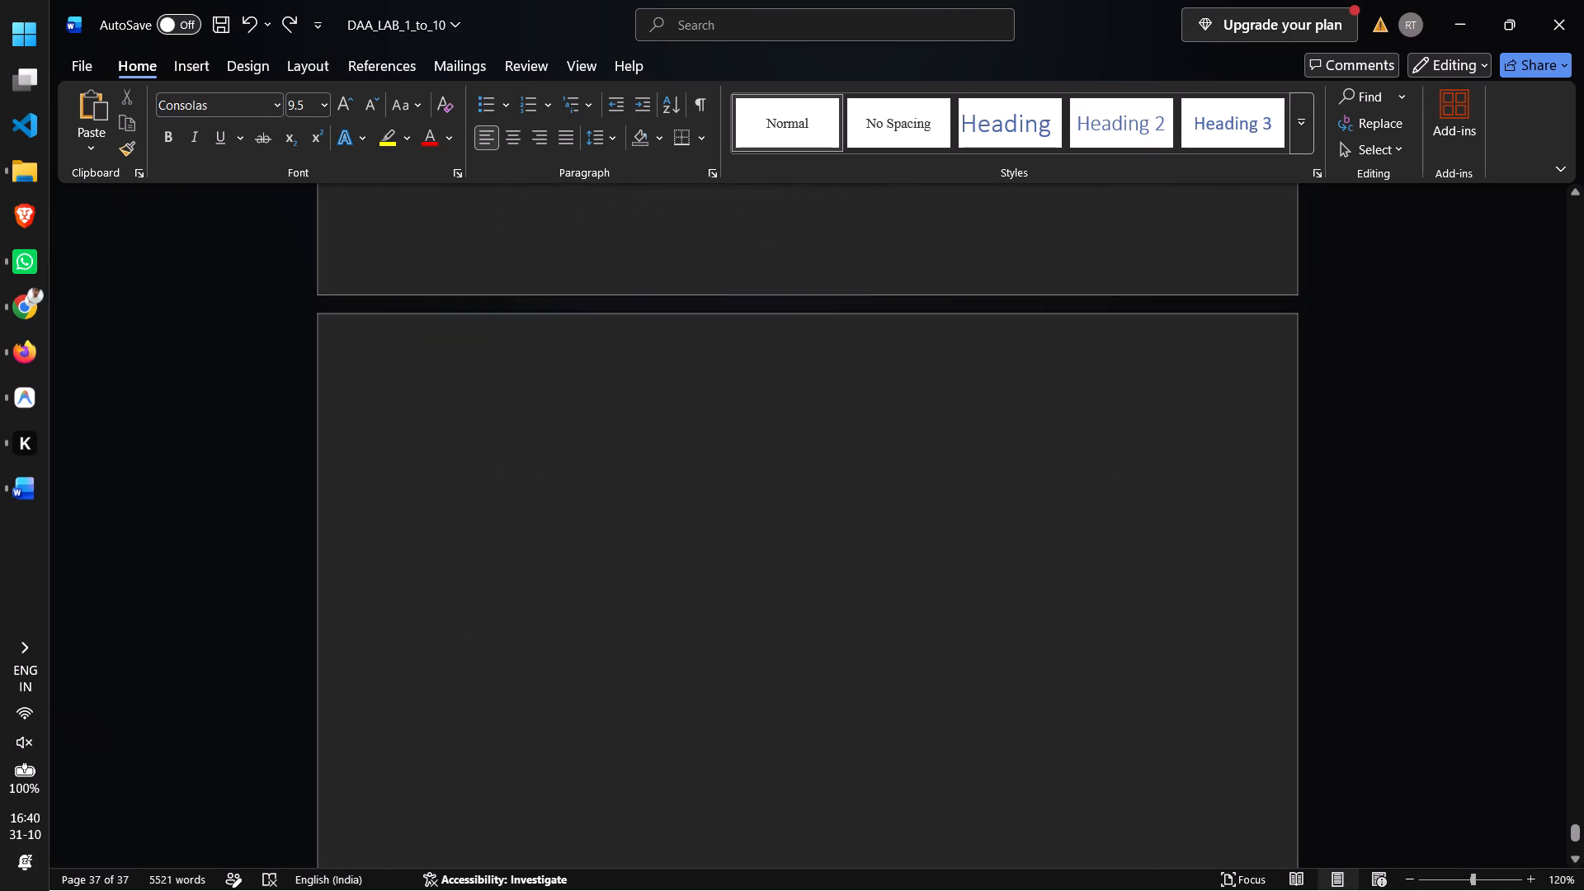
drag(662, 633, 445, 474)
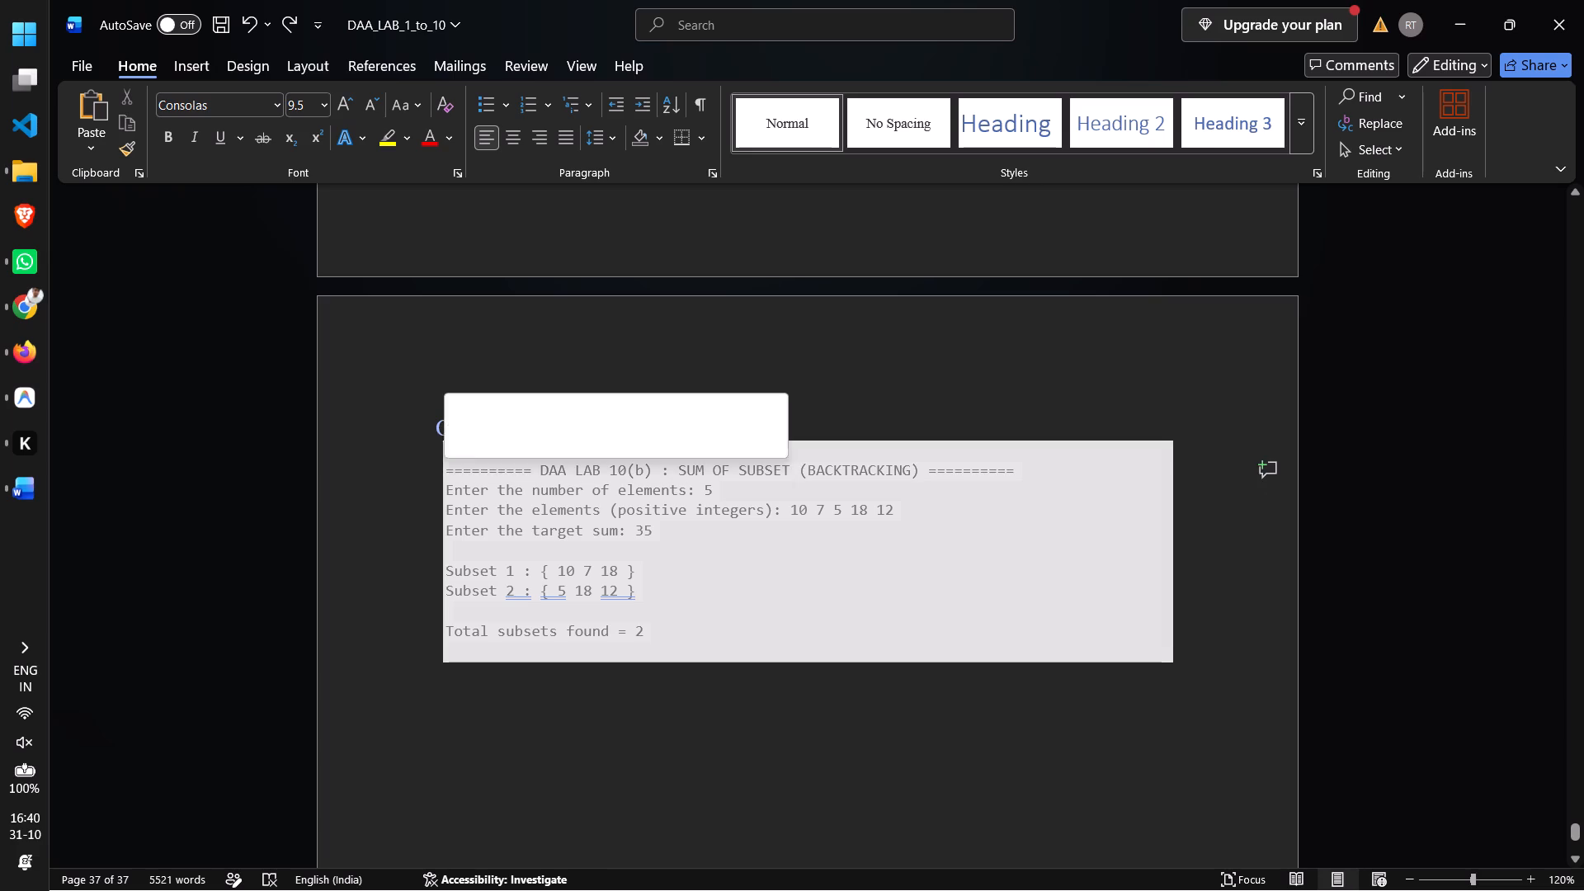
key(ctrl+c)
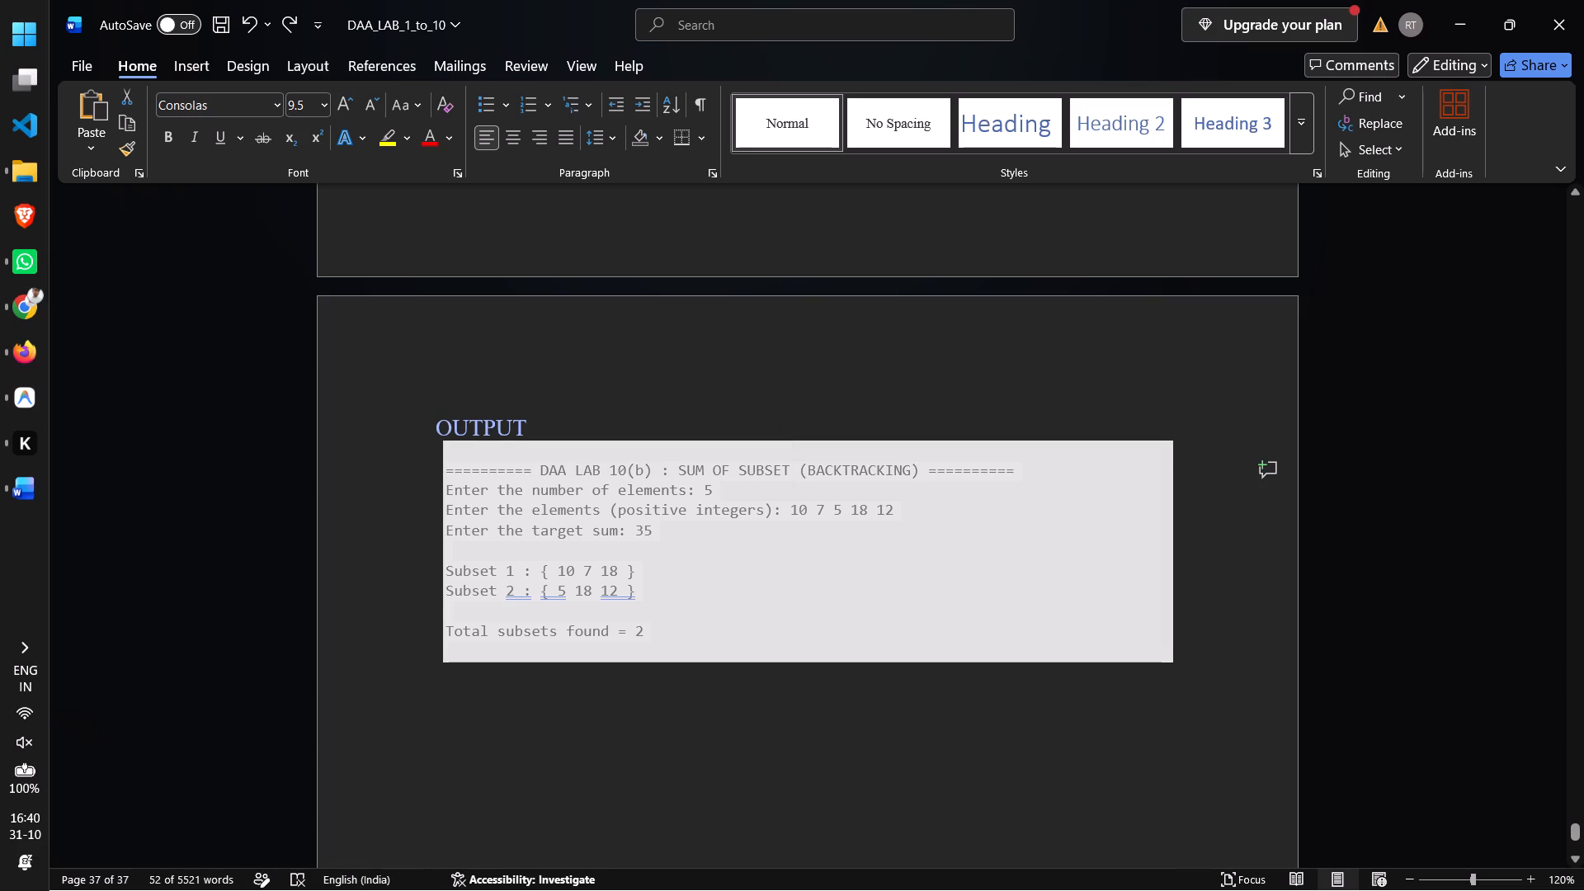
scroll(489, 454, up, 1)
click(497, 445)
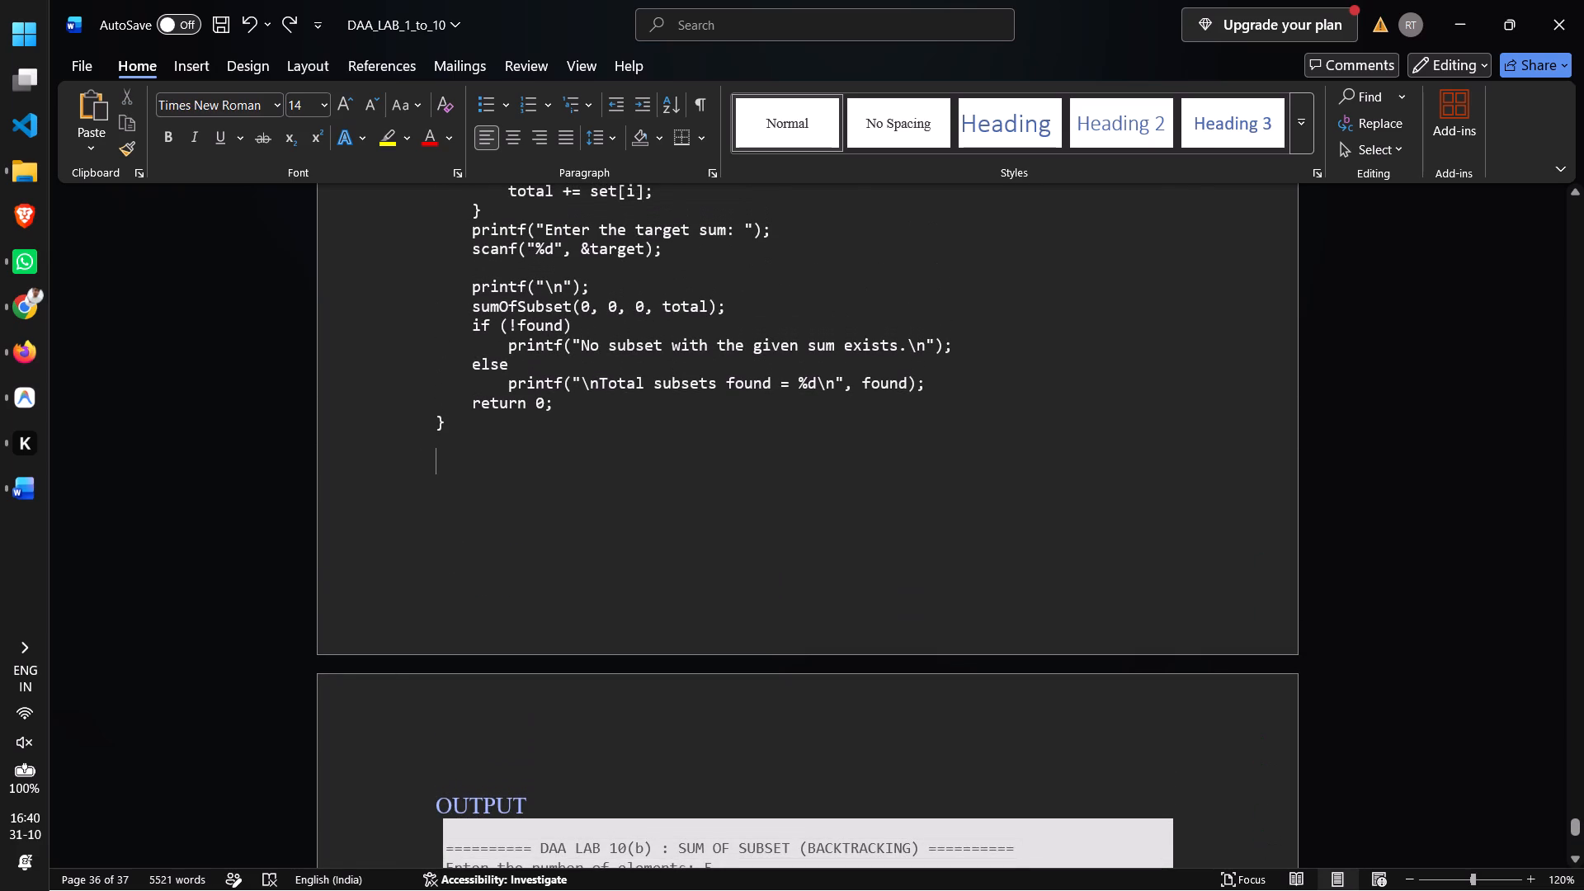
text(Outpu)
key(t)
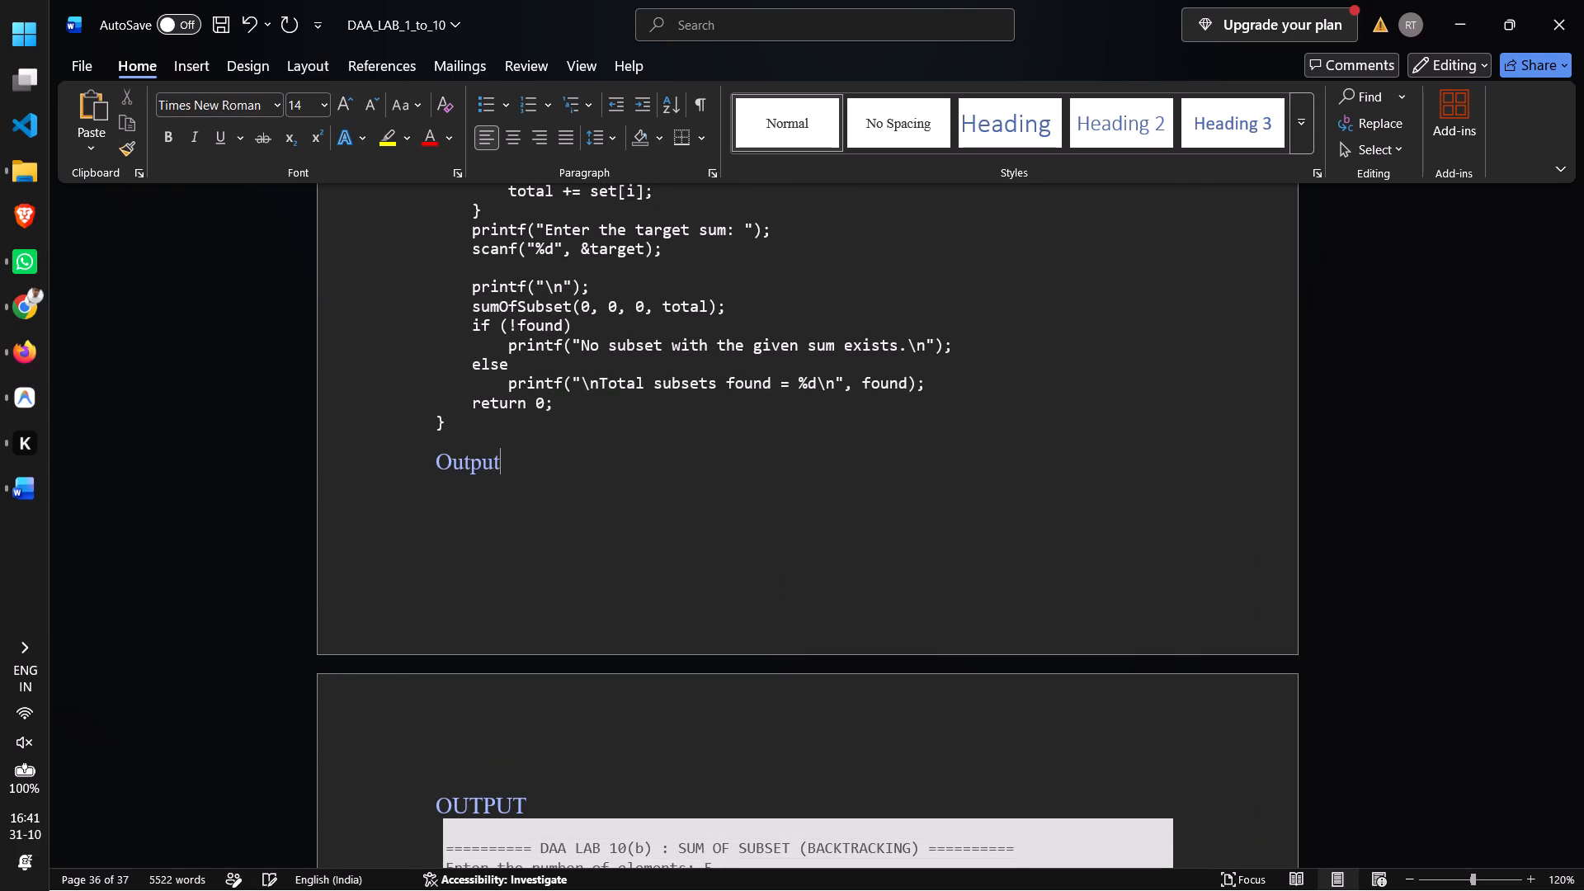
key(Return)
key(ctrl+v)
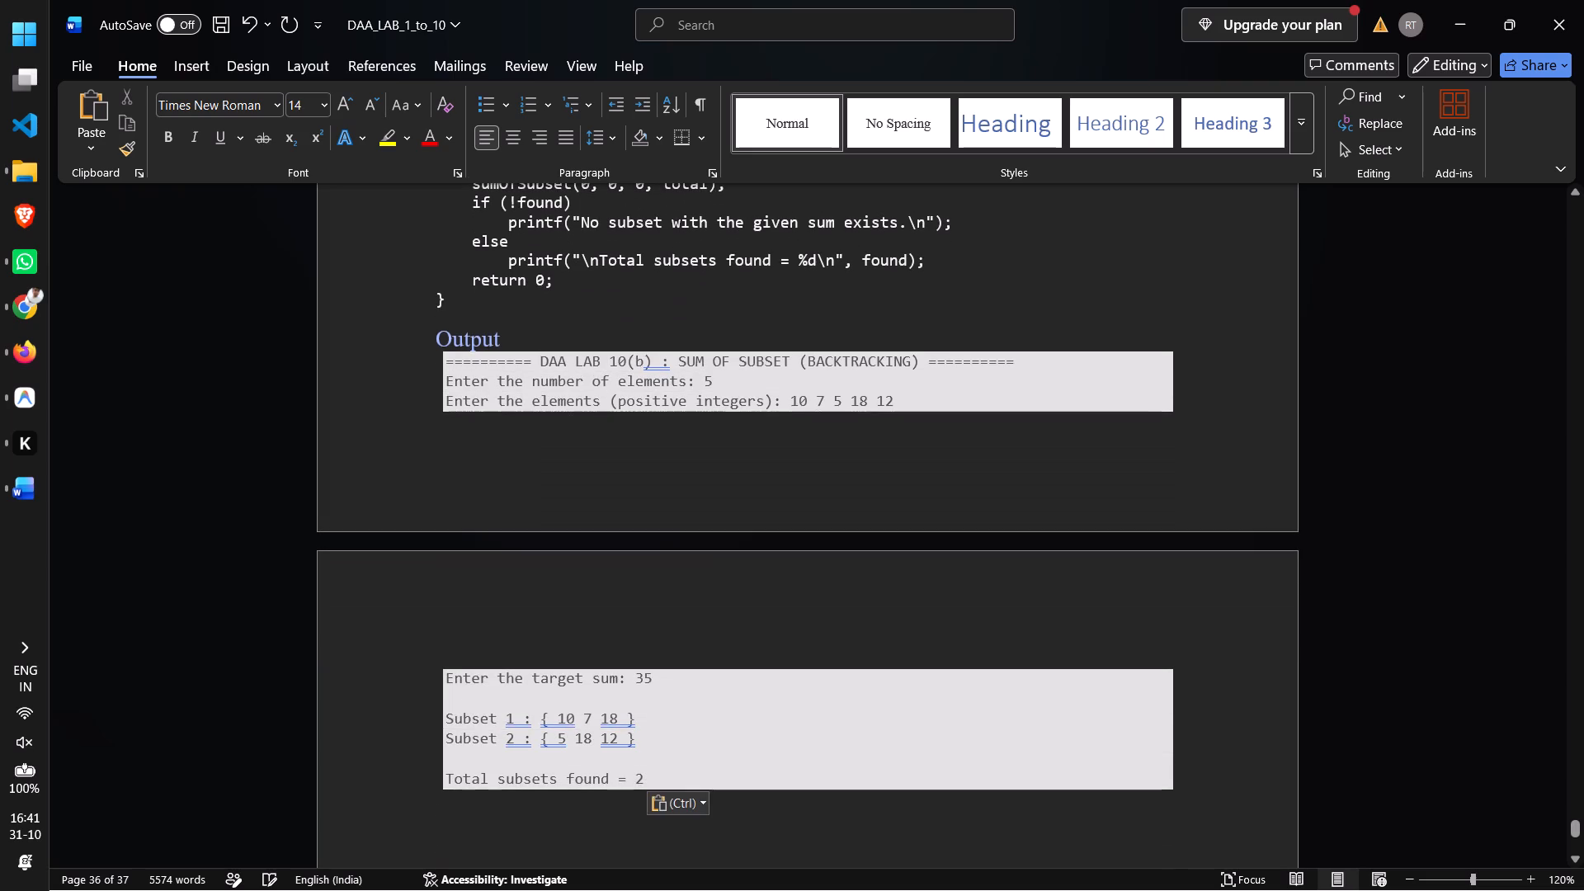
Examine the pasted output's layout across the page break and the Sum of Subset program above it.
scroll(545, 438, right, 2)
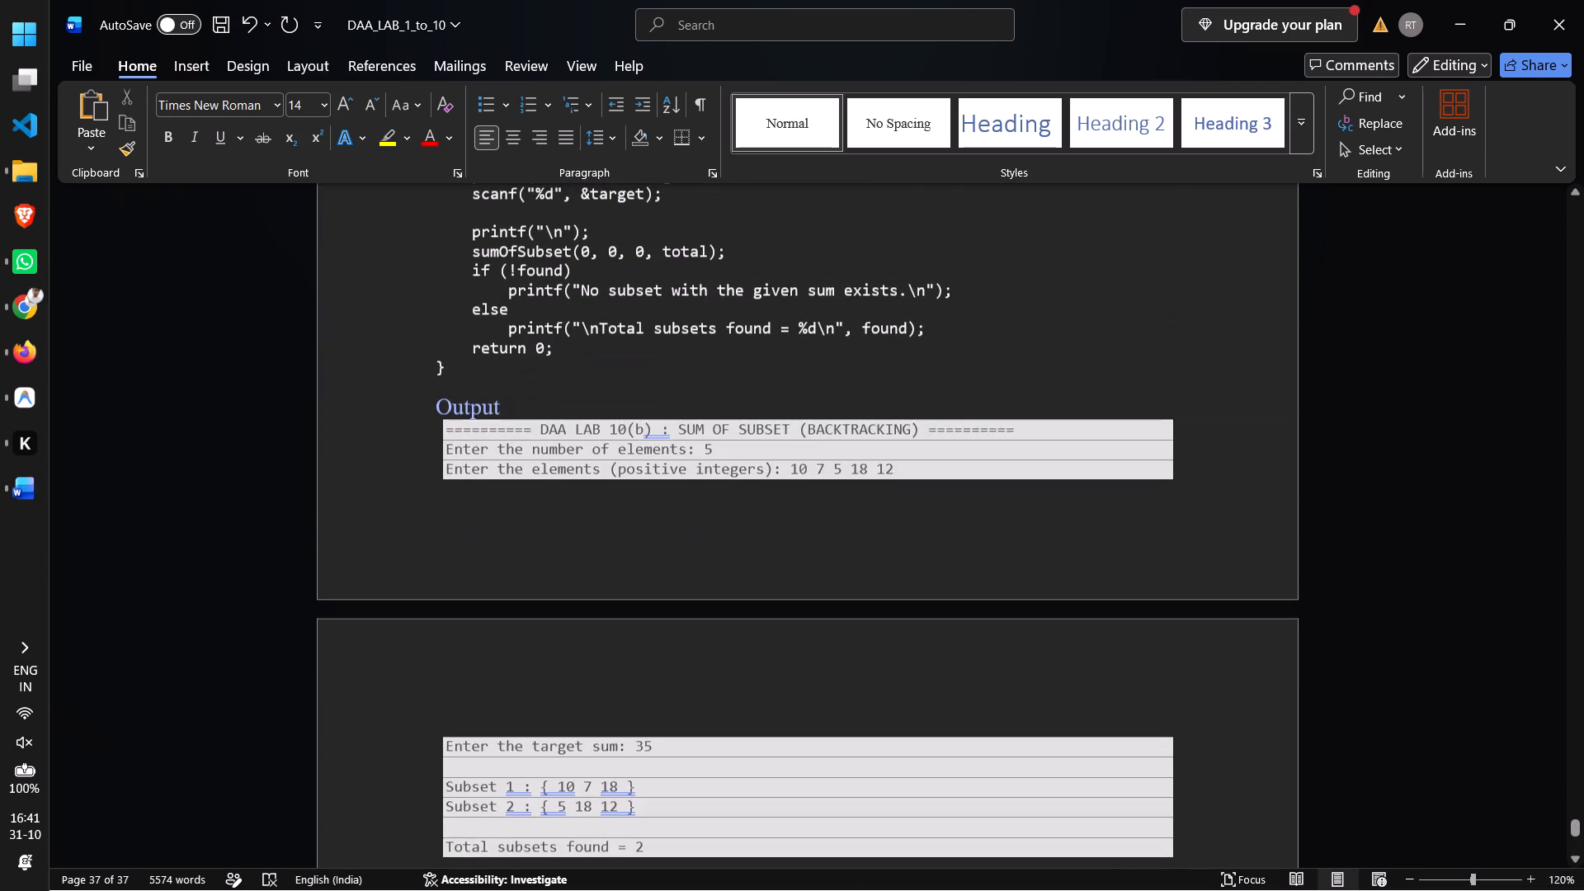
scroll(545, 438, right, 1)
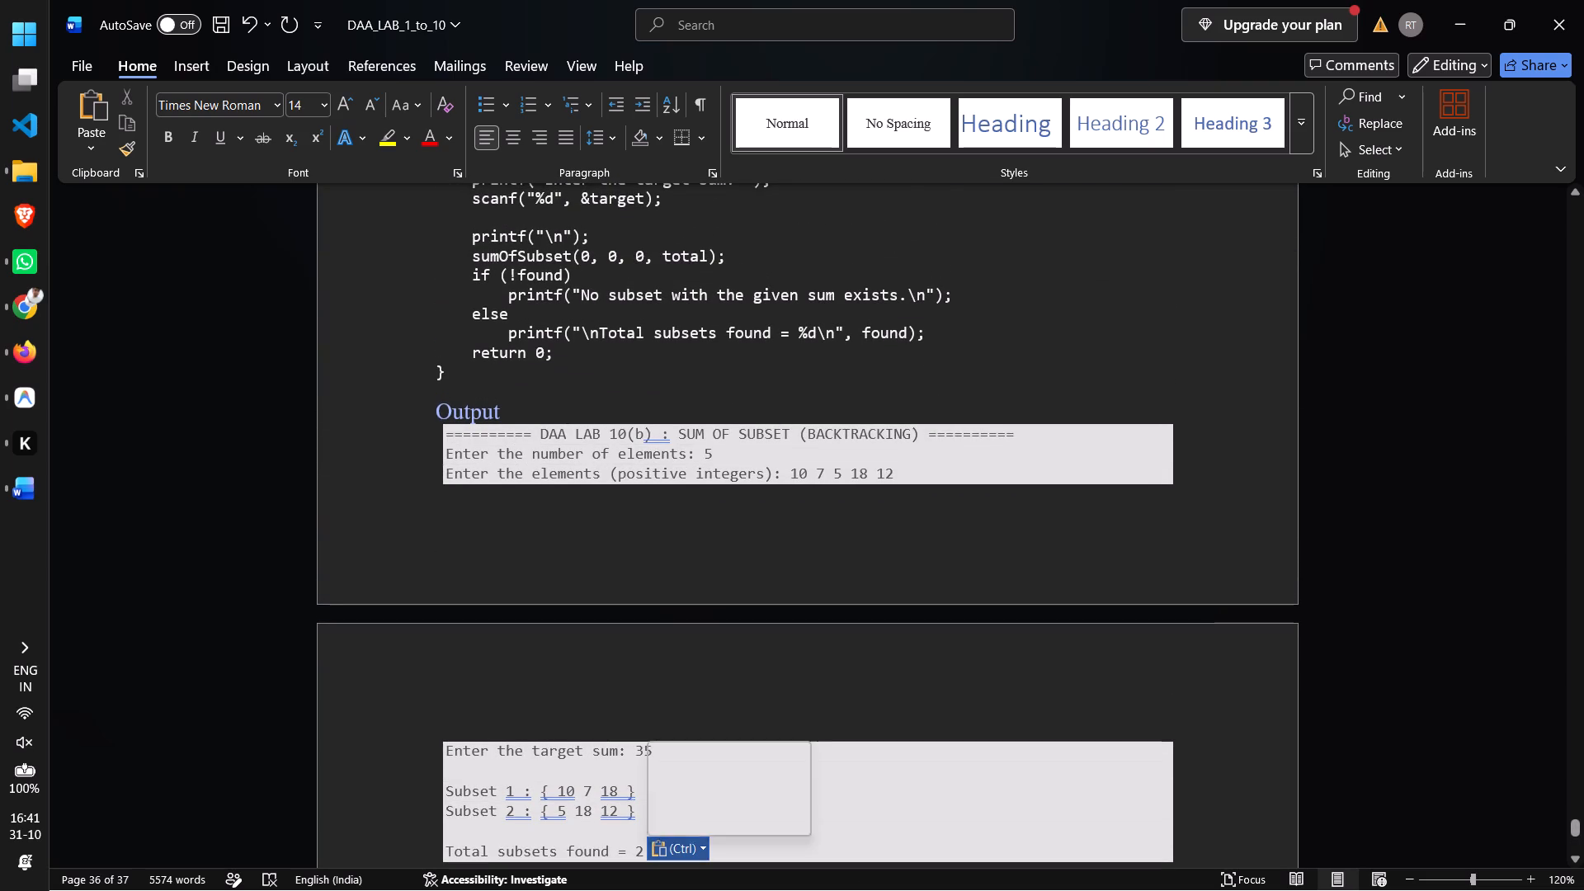
scroll(741, 551, down, 1)
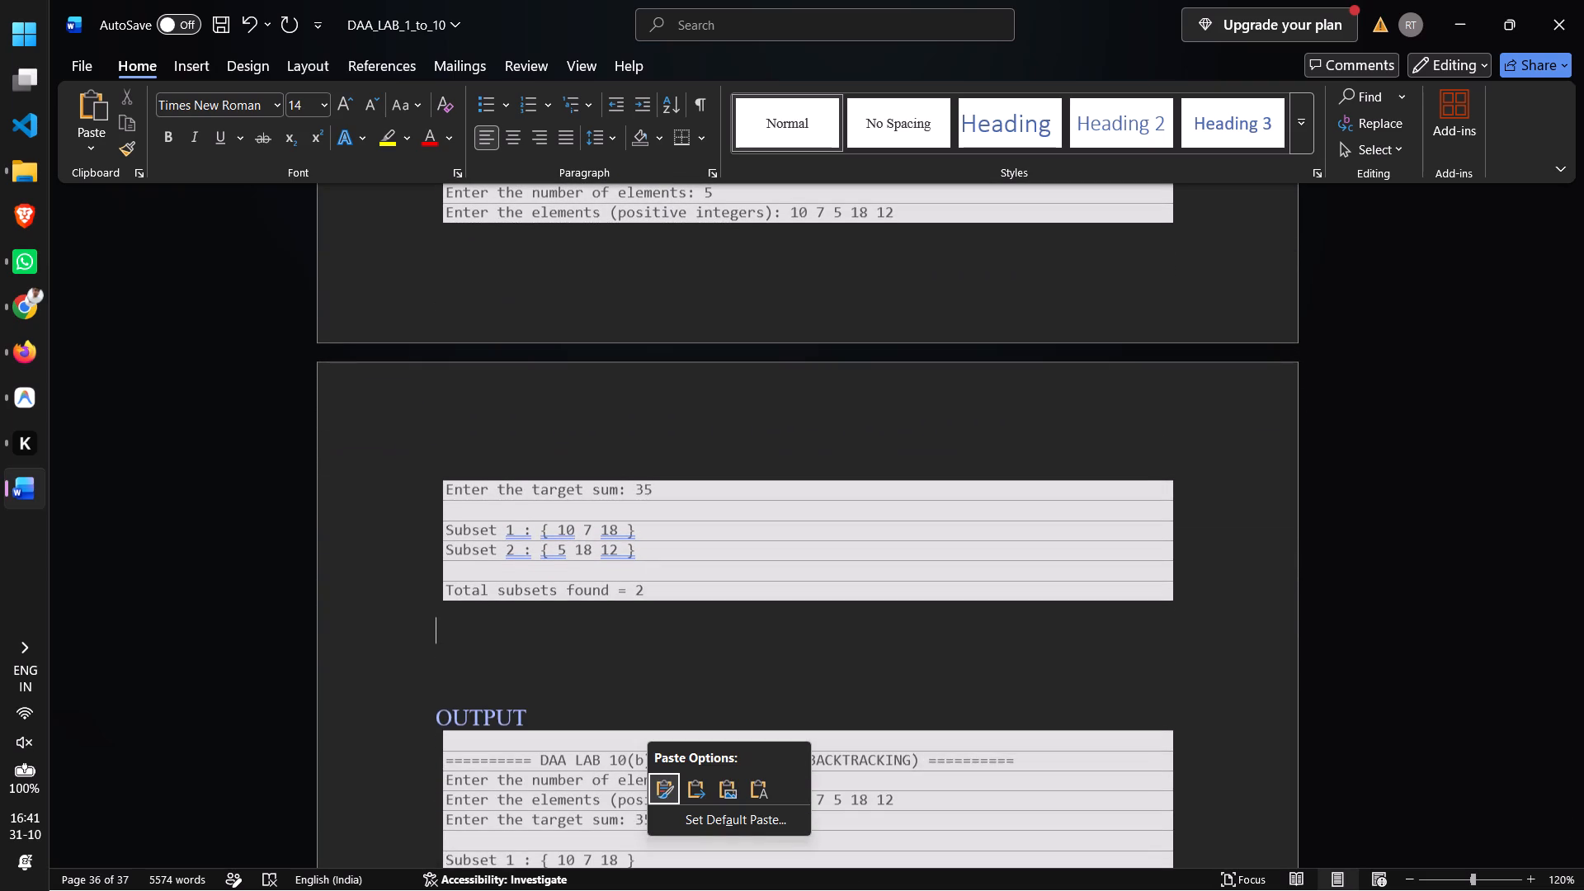
scroll(741, 551, down, 1)
scroll(741, 551, up, 1)
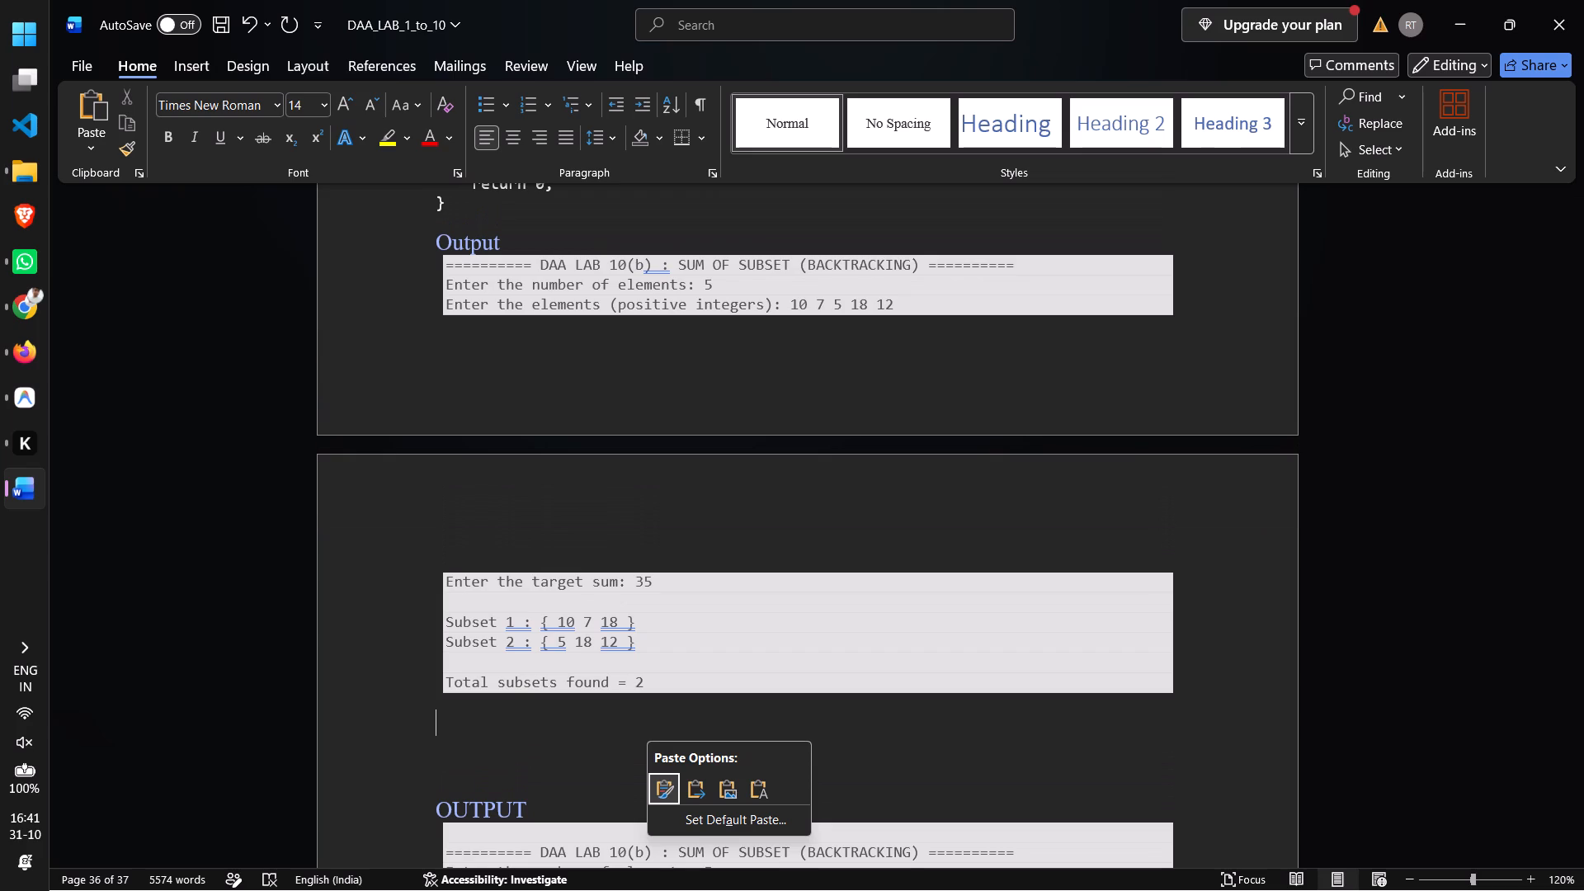
scroll(741, 551, up, 3)
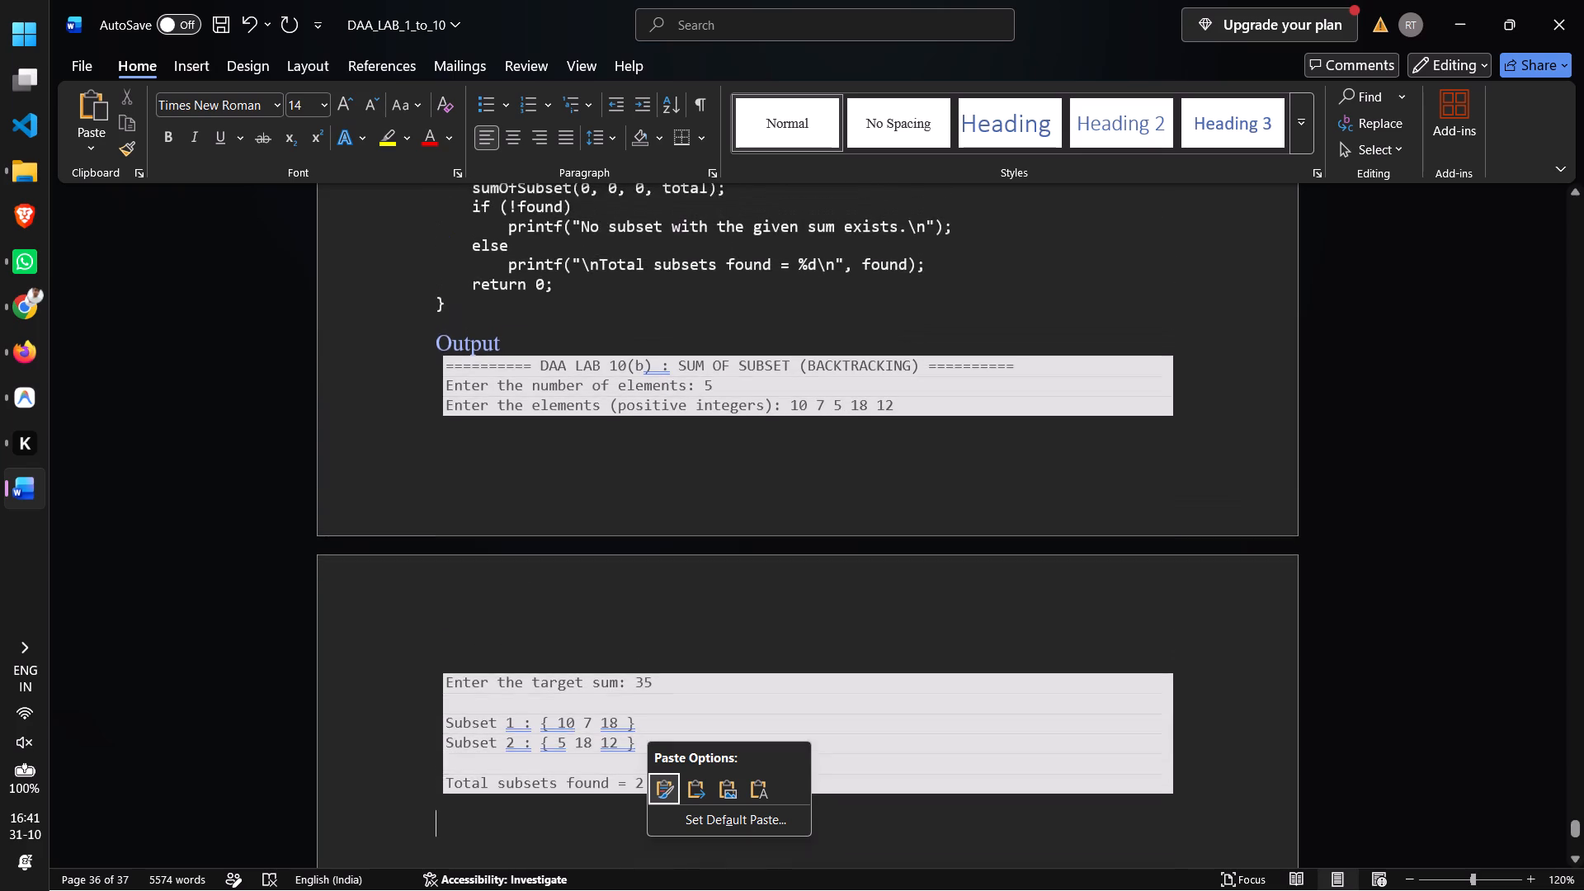
scroll(741, 551, up, 3)
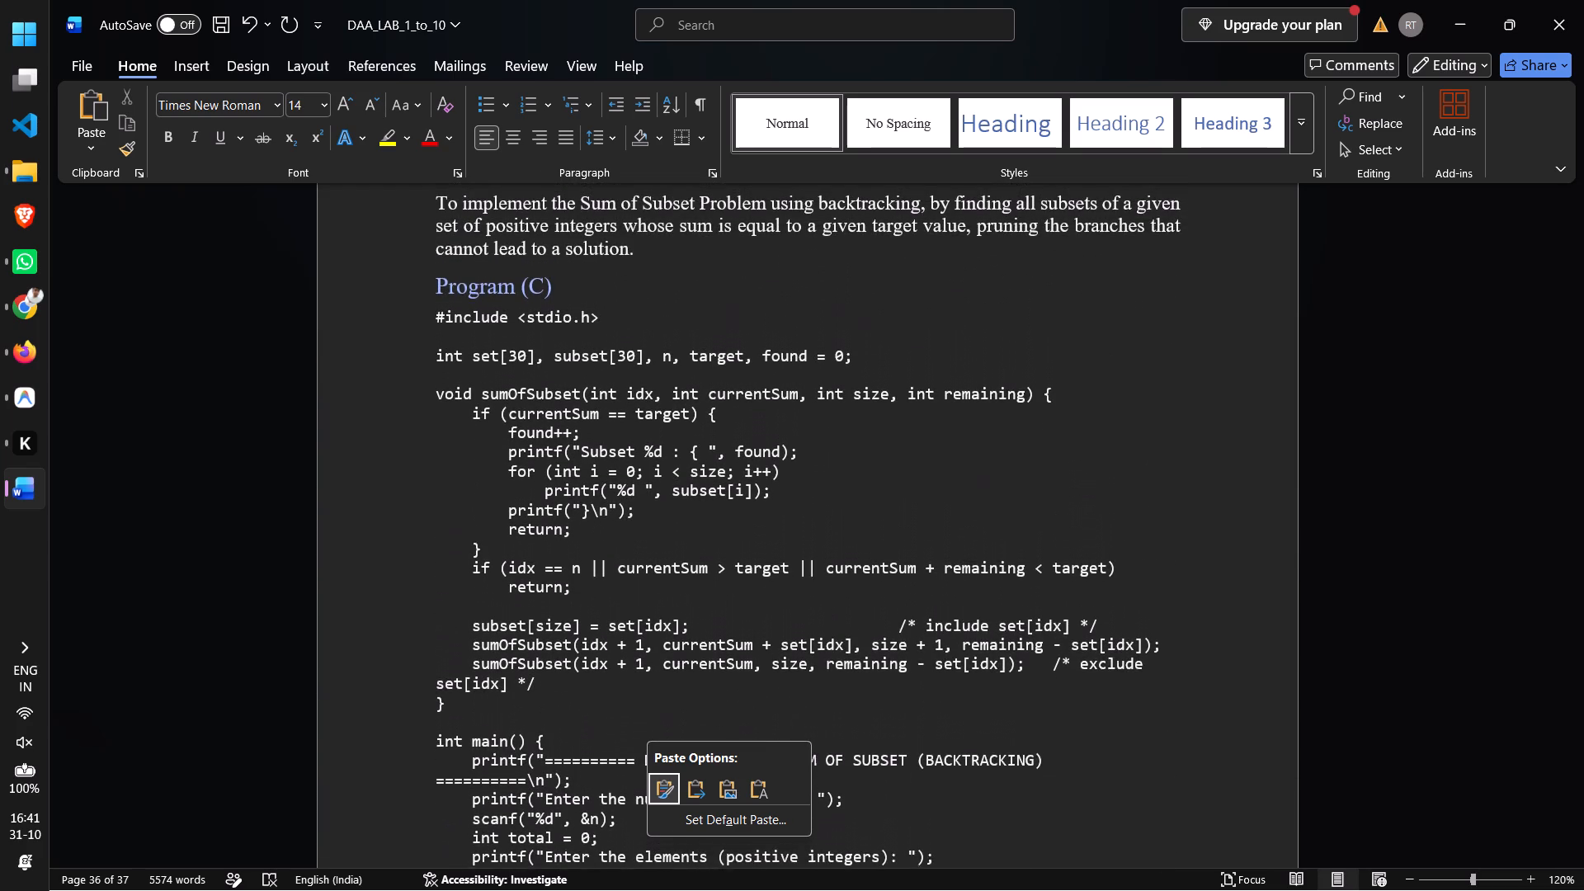
scroll(741, 551, up, 2)
scroll(741, 551, down, 2)
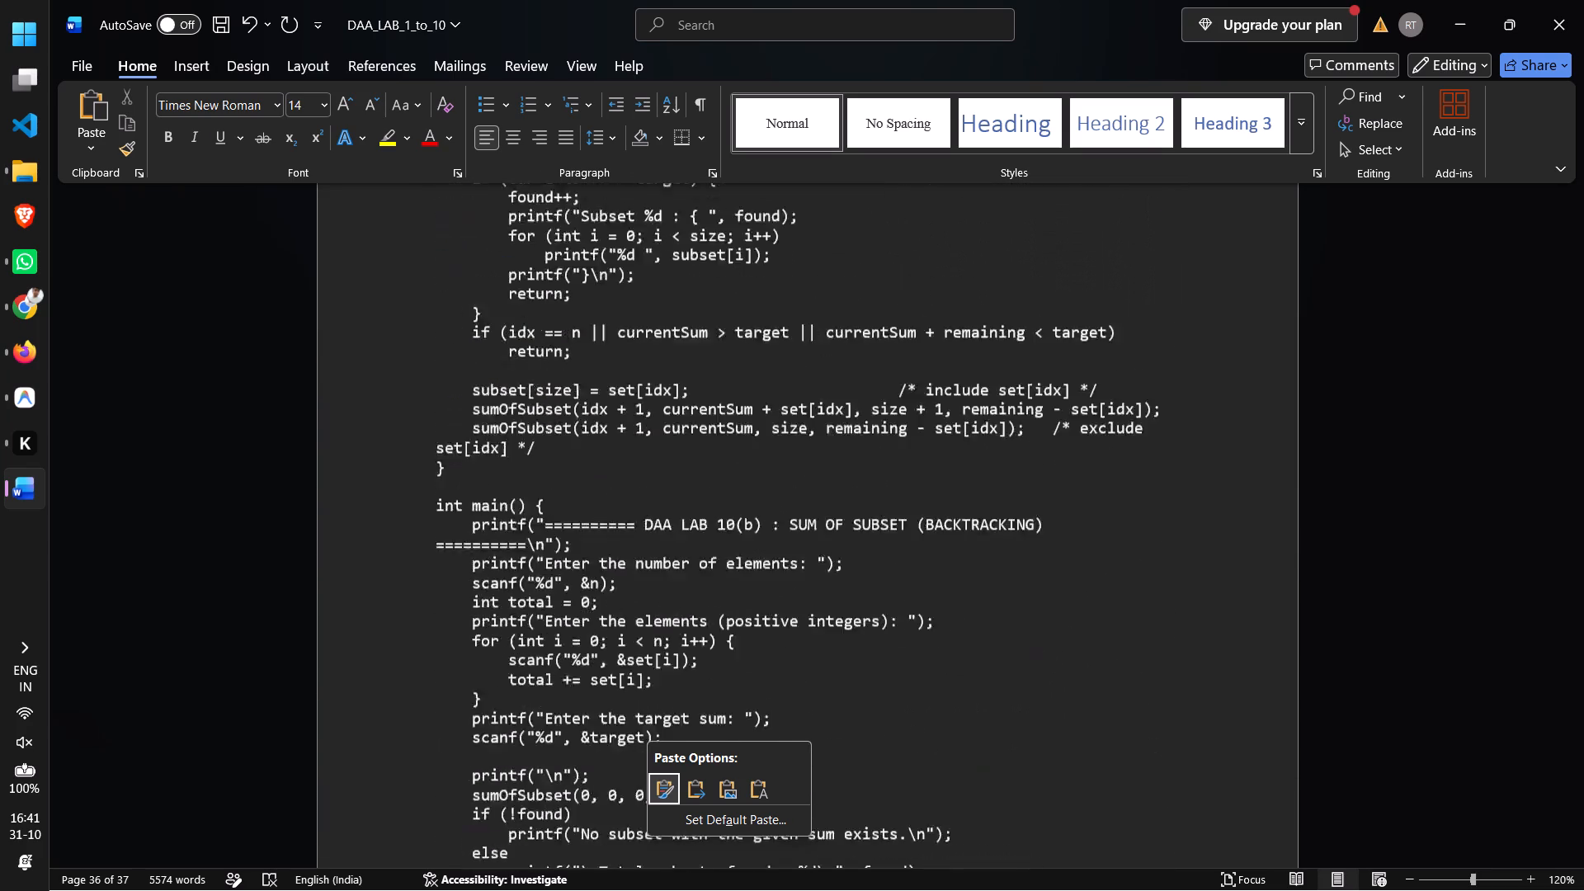
scroll(741, 551, down, 1)
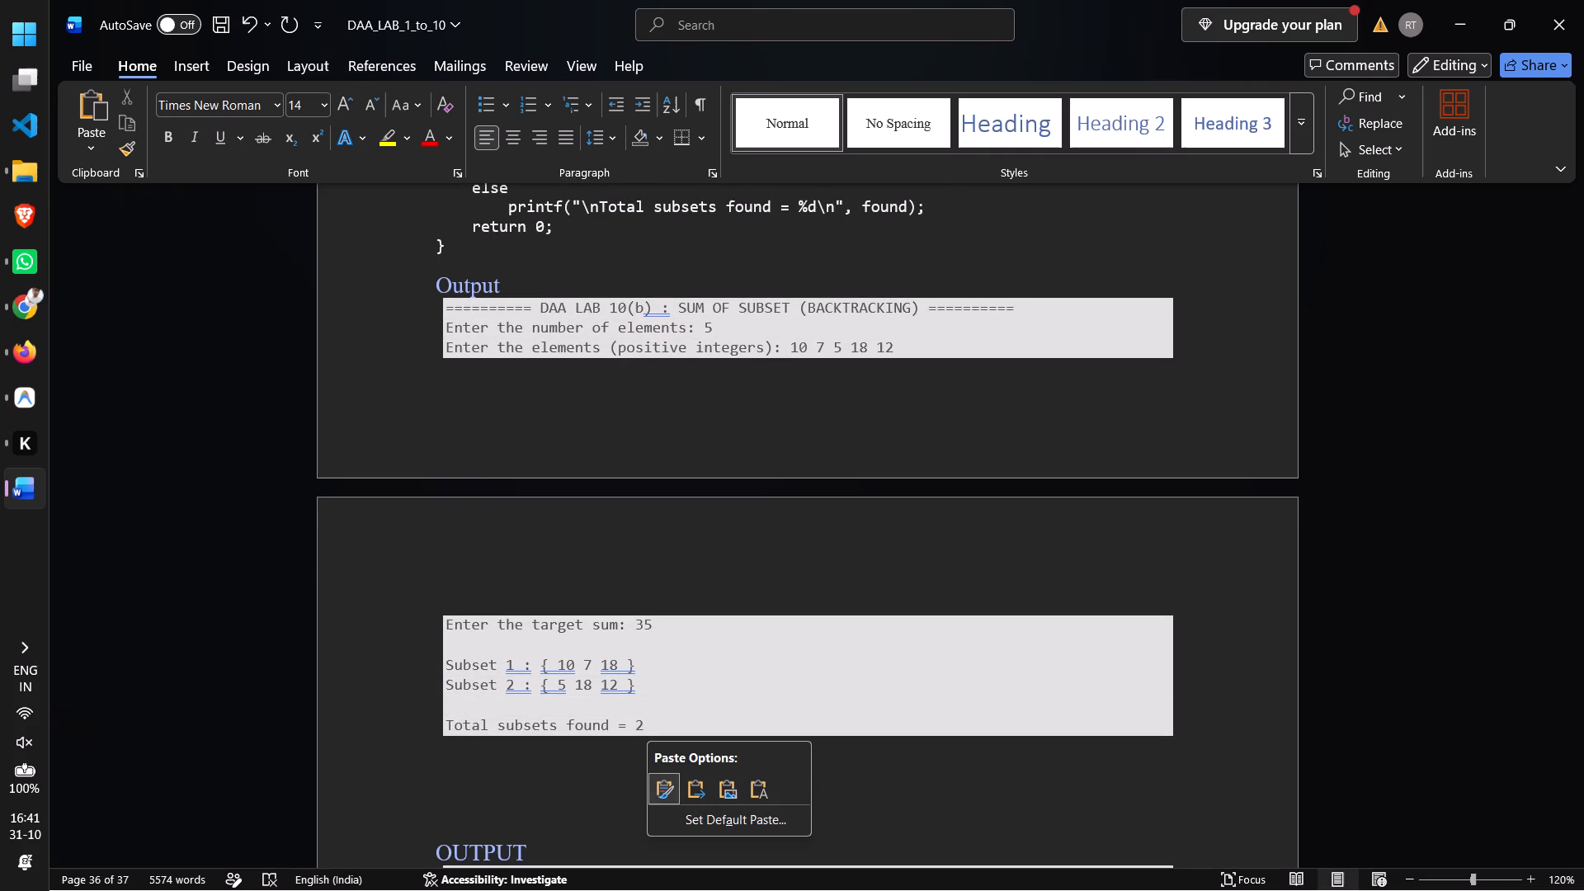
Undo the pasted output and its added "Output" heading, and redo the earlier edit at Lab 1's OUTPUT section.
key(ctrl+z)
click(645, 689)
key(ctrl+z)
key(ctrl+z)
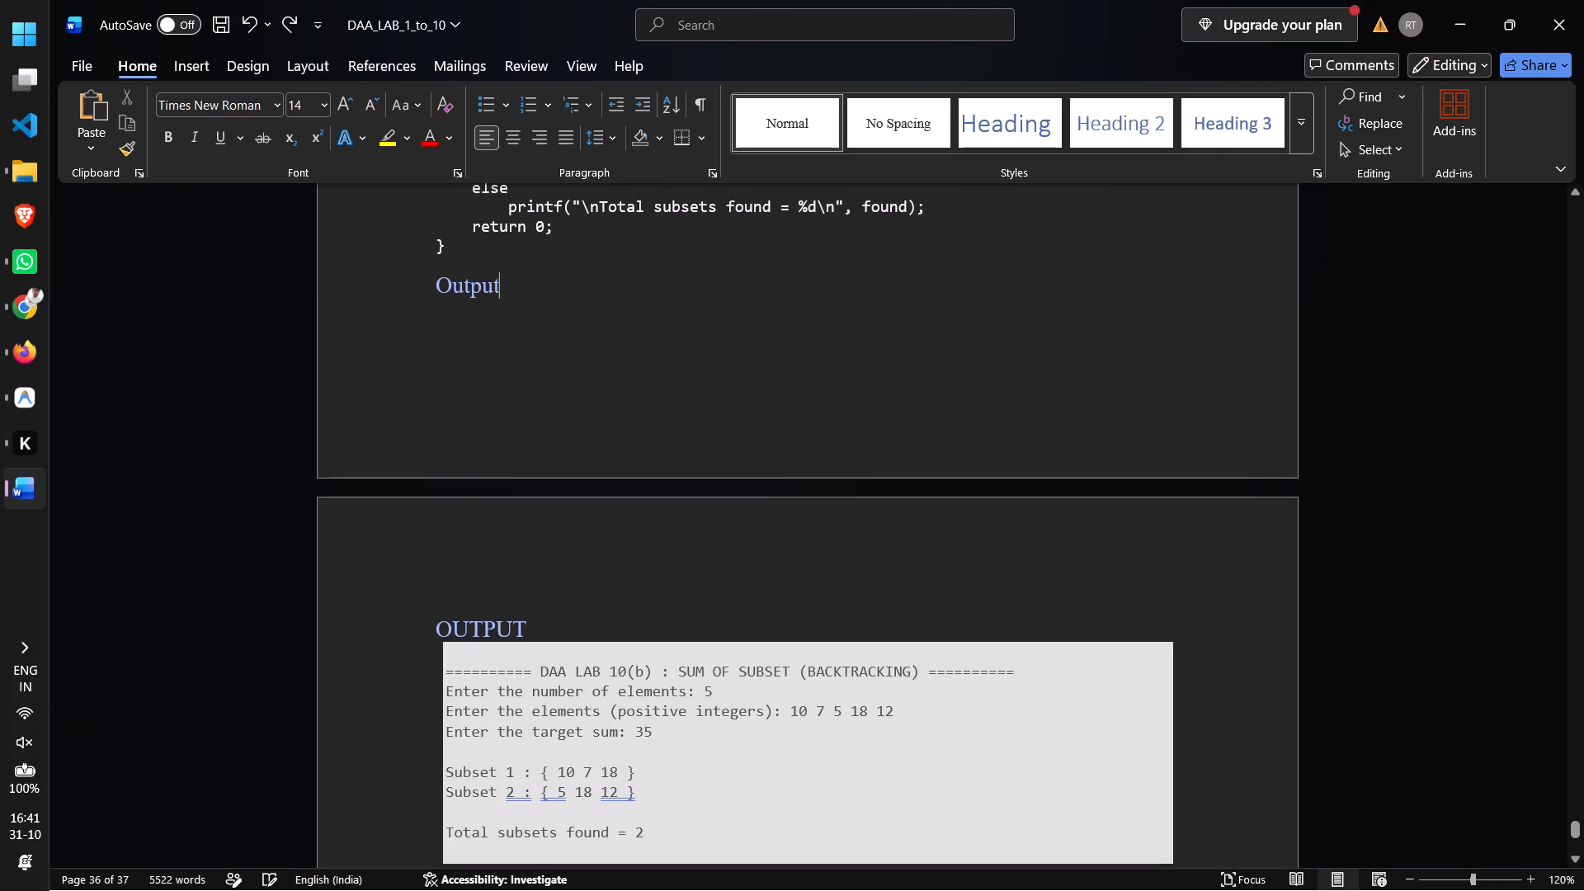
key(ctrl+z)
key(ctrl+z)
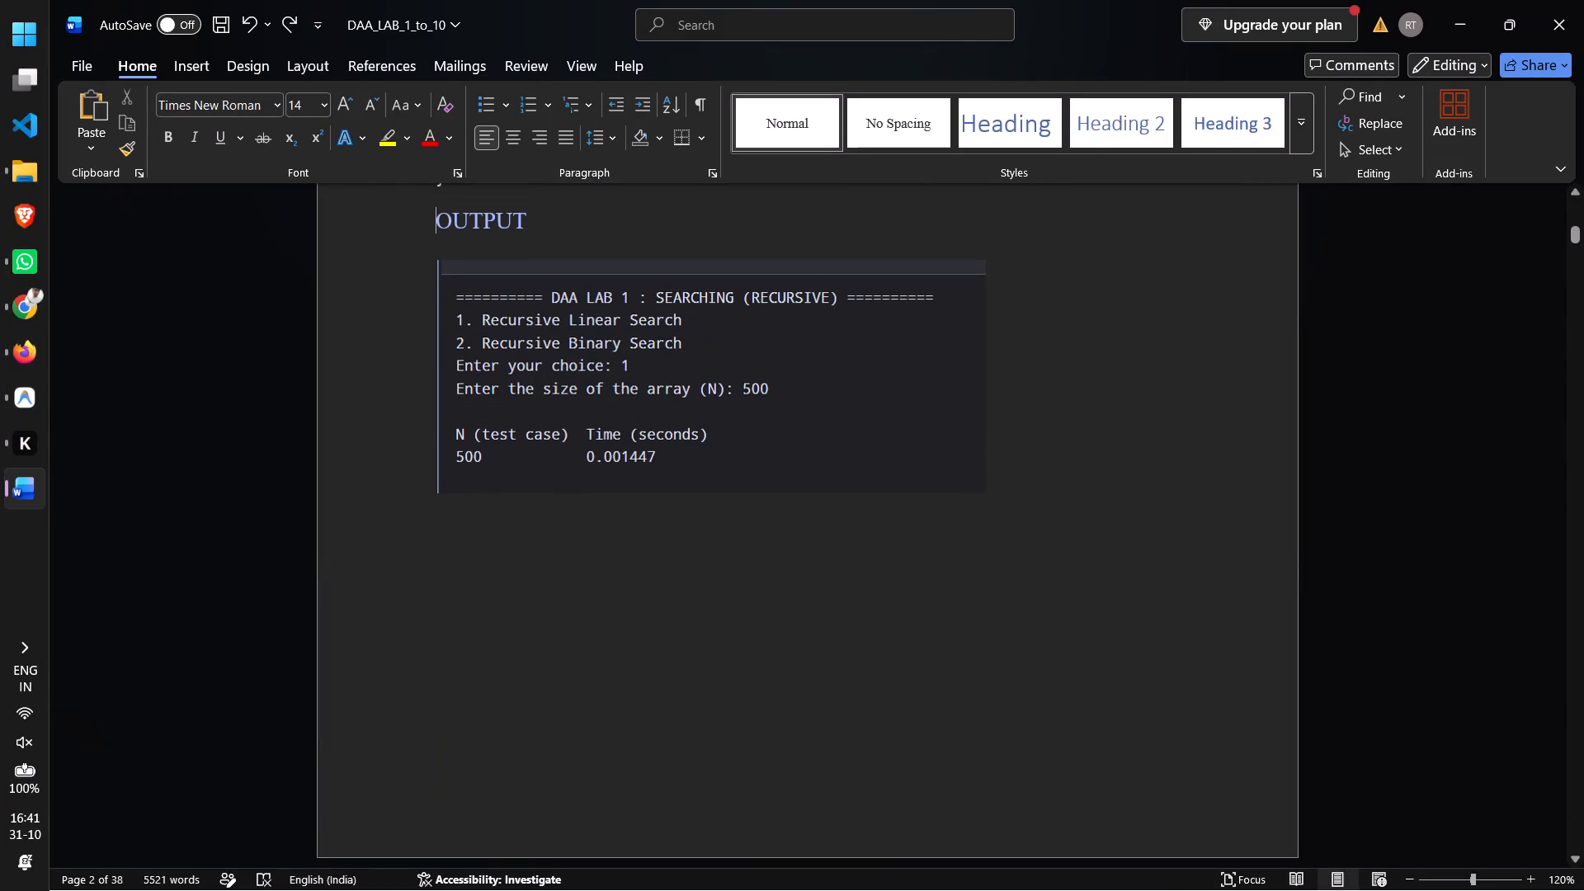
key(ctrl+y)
Examine Lab 1's program and OUTPUT section, checking the layout up to the start of Lab 2.
scroll(672, 706, up, 1)
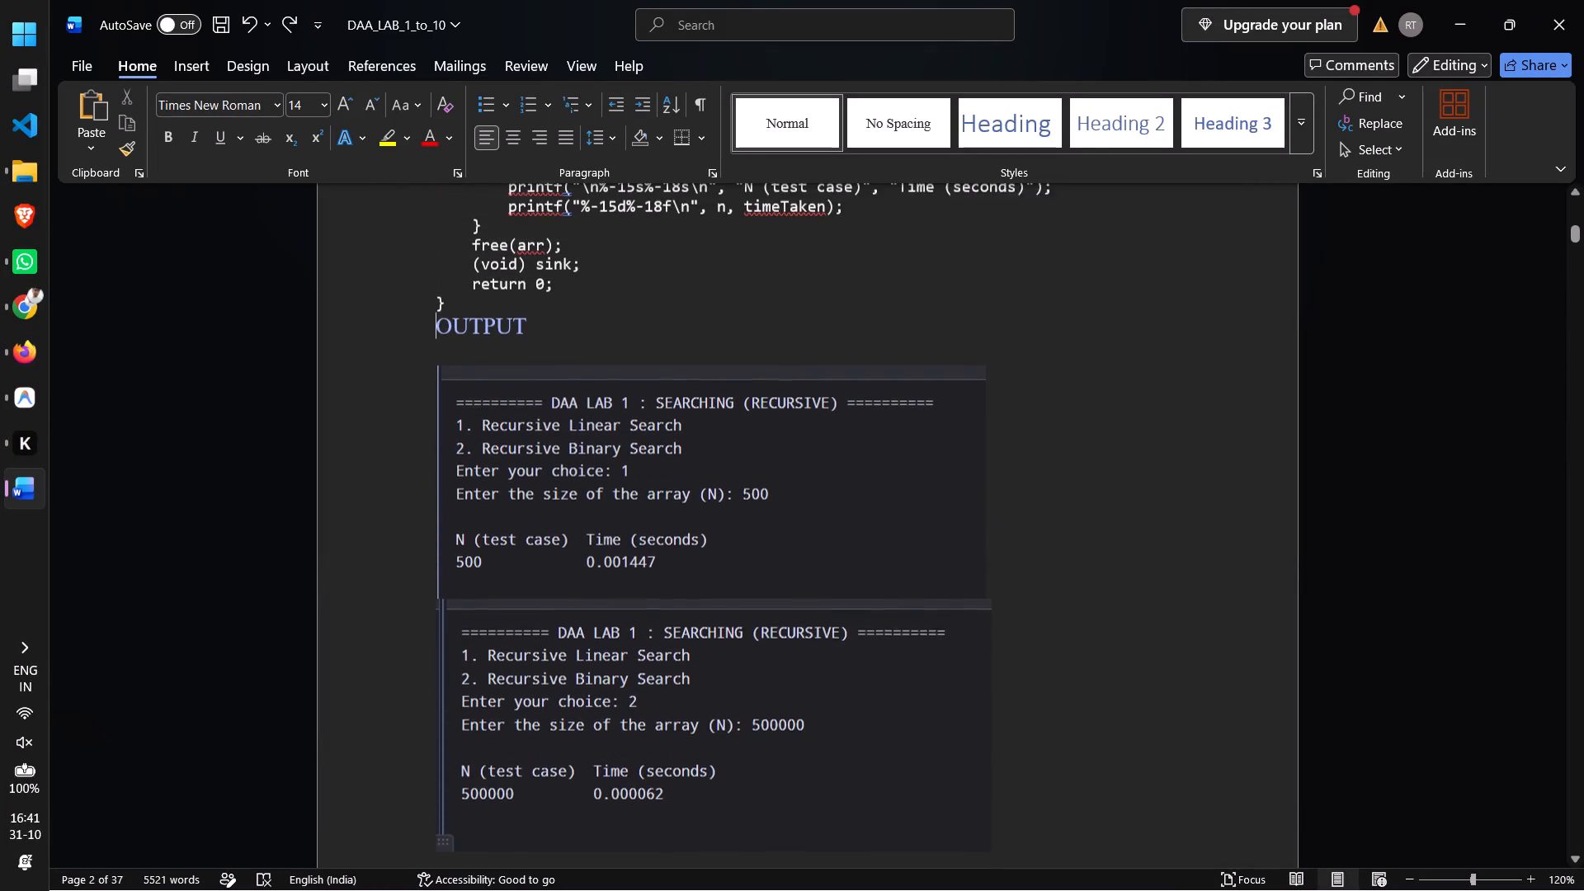
scroll(672, 706, up, 5)
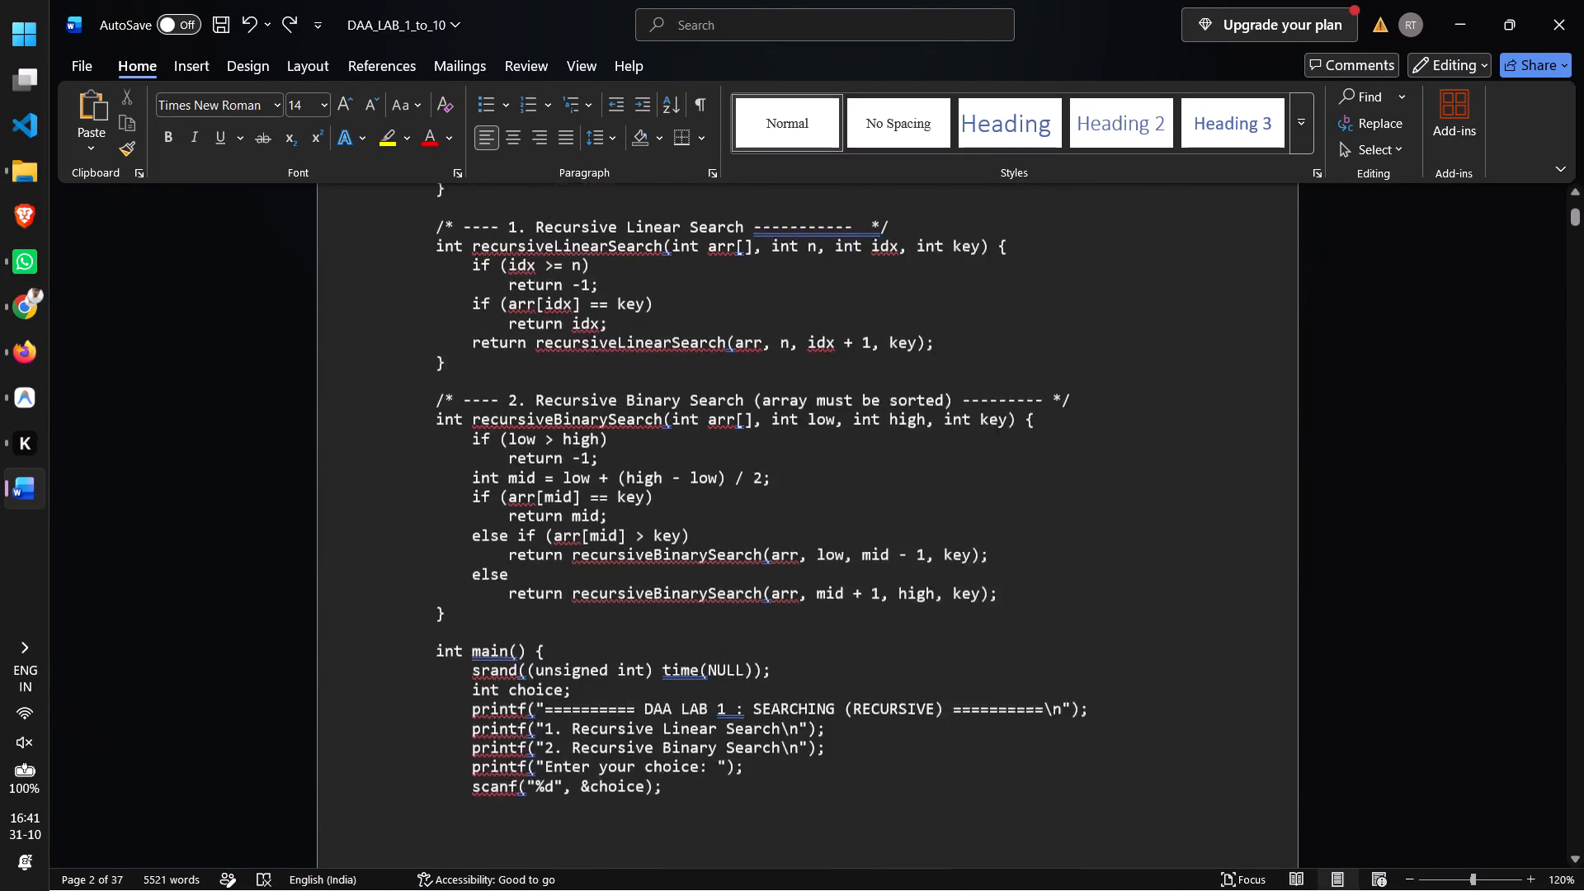
scroll(670, 729, up, 2)
scroll(670, 729, down, 3)
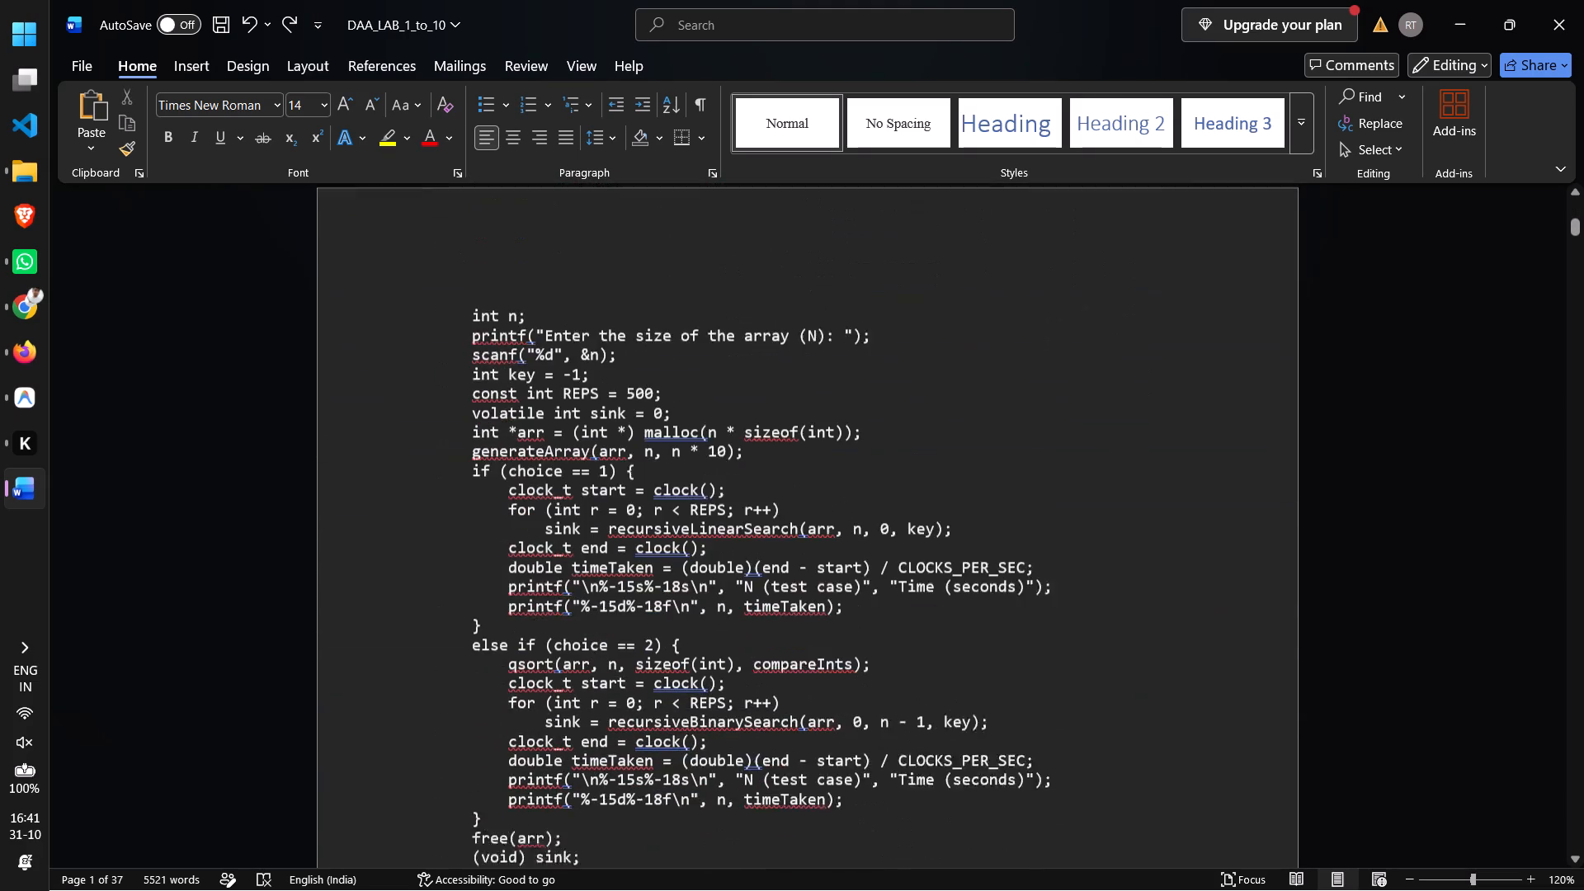
scroll(670, 729, down, 4)
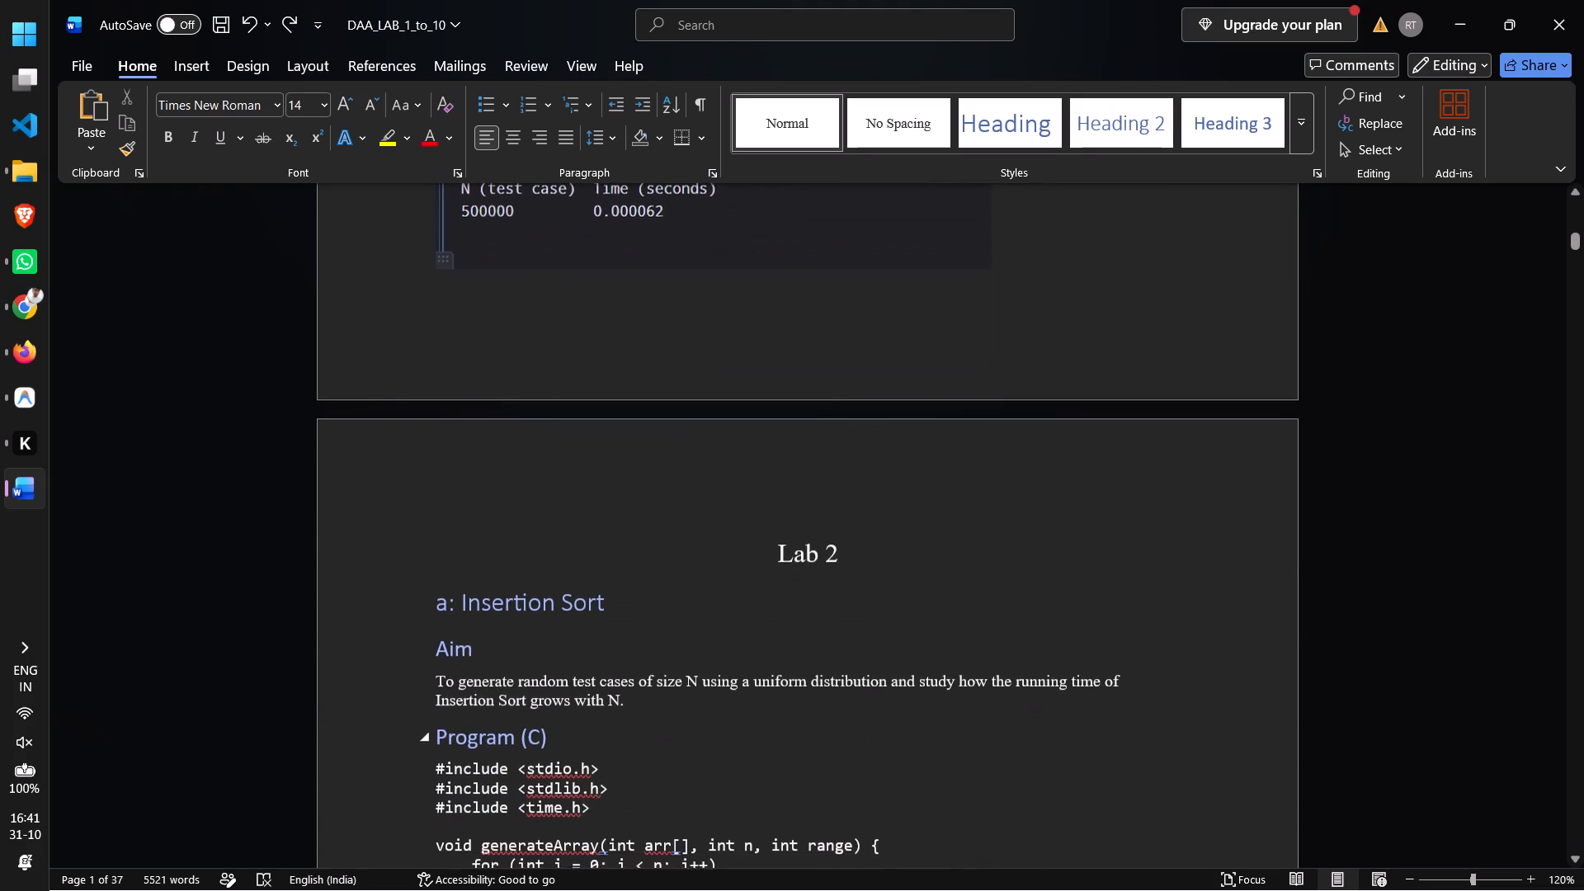
scroll(670, 729, up, 1)
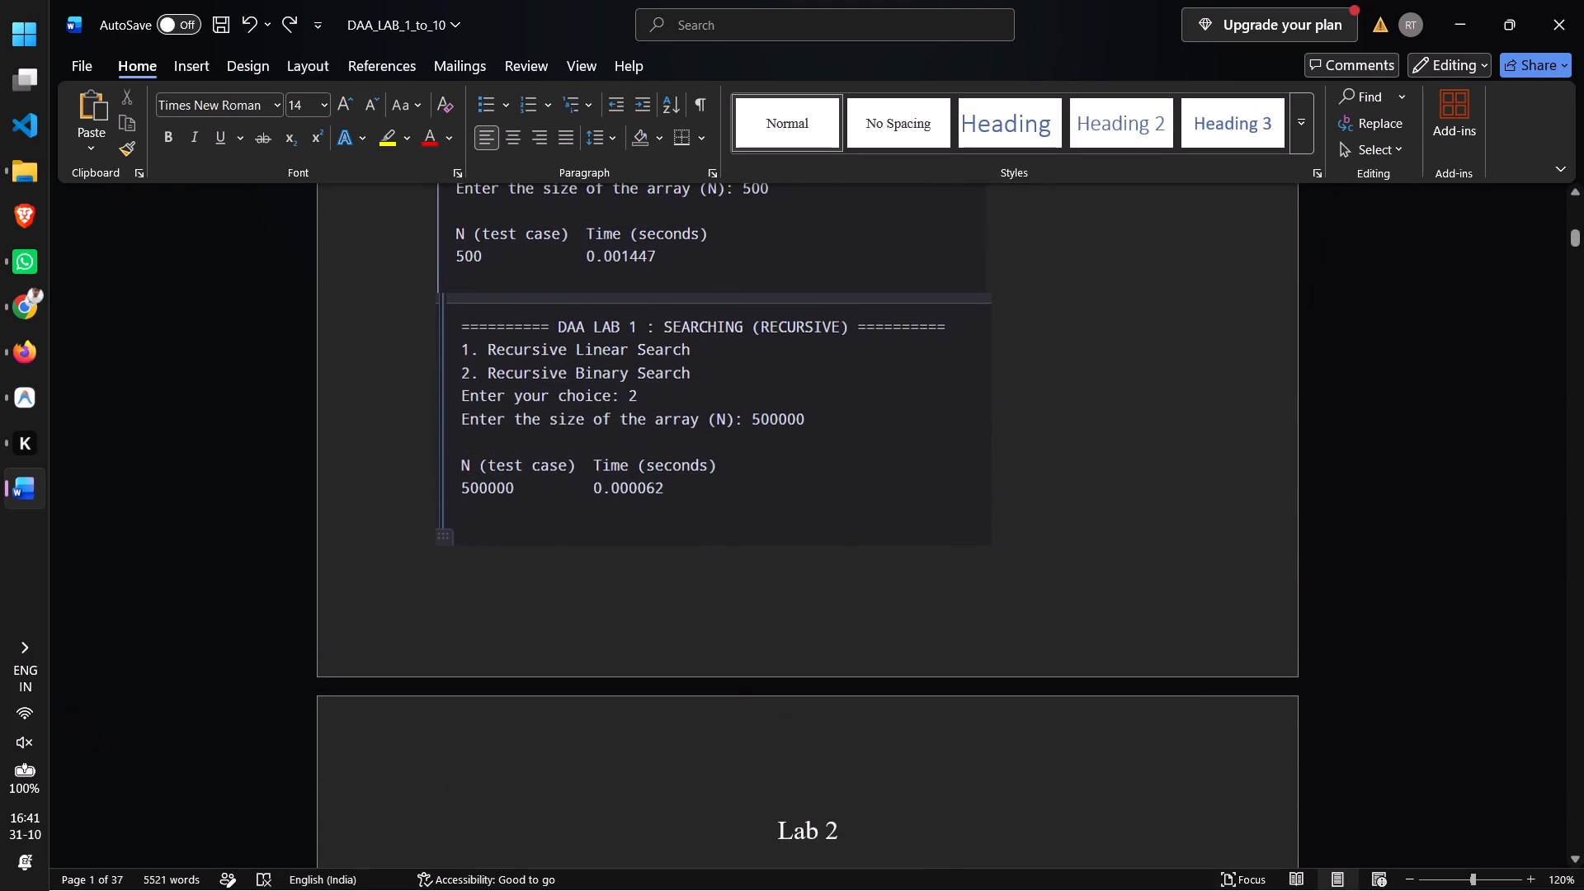
scroll(718, 795, down, 1)
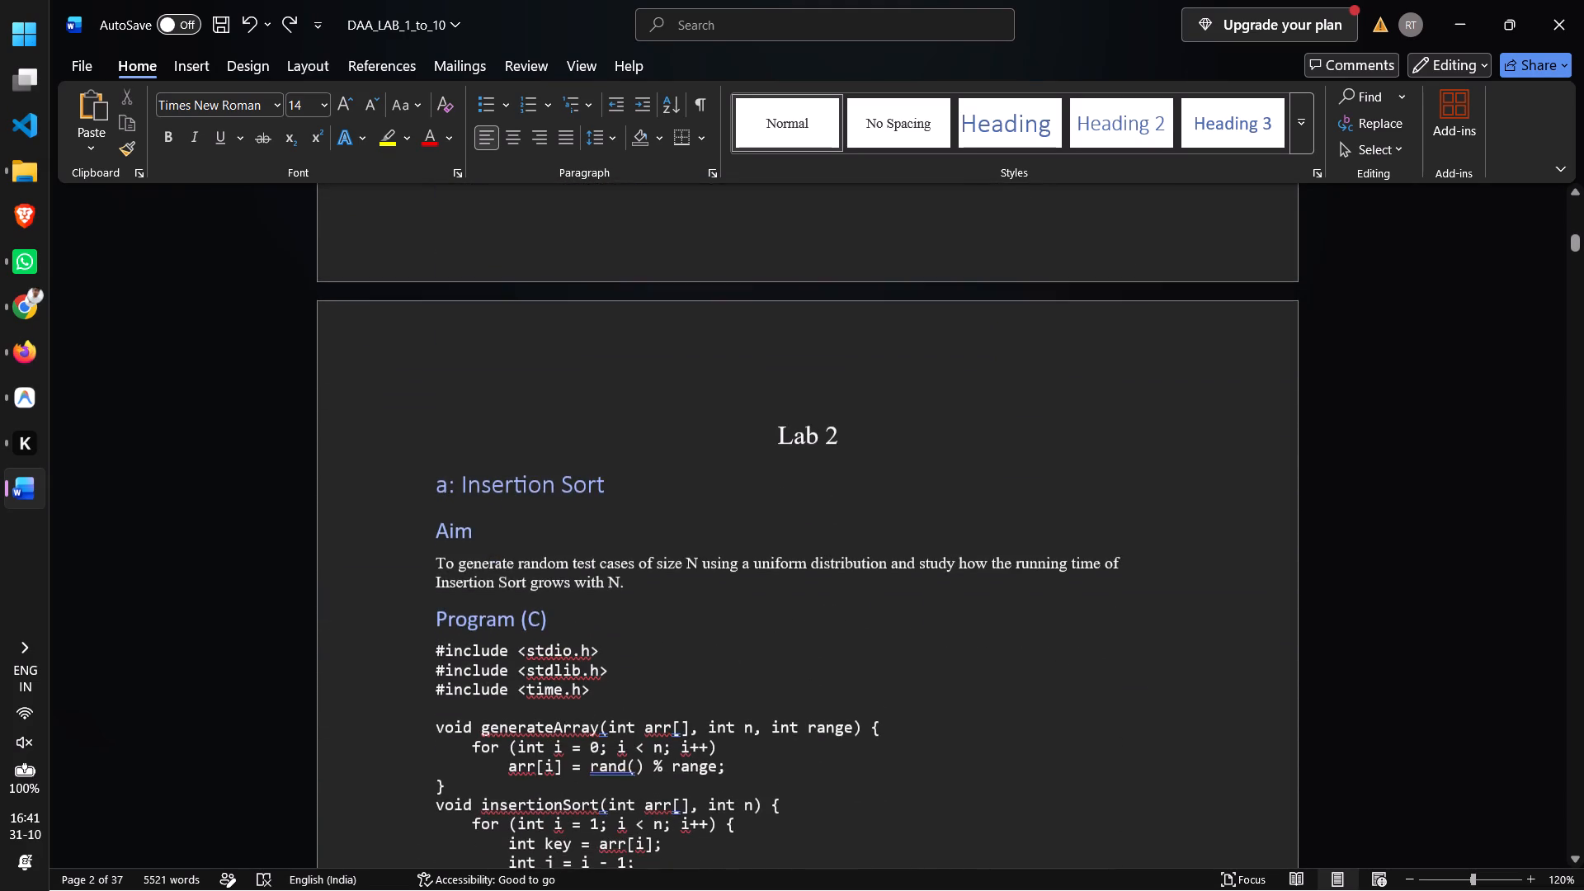
Delete the Lab 10(b) Sum of Subset output, its OUTPUT heading and the blank lines after the program's closing brace.
scroll(724, 785, down, 13)
scroll(724, 785, down, 20)
scroll(724, 785, down, 20)
scroll(724, 785, down, 16)
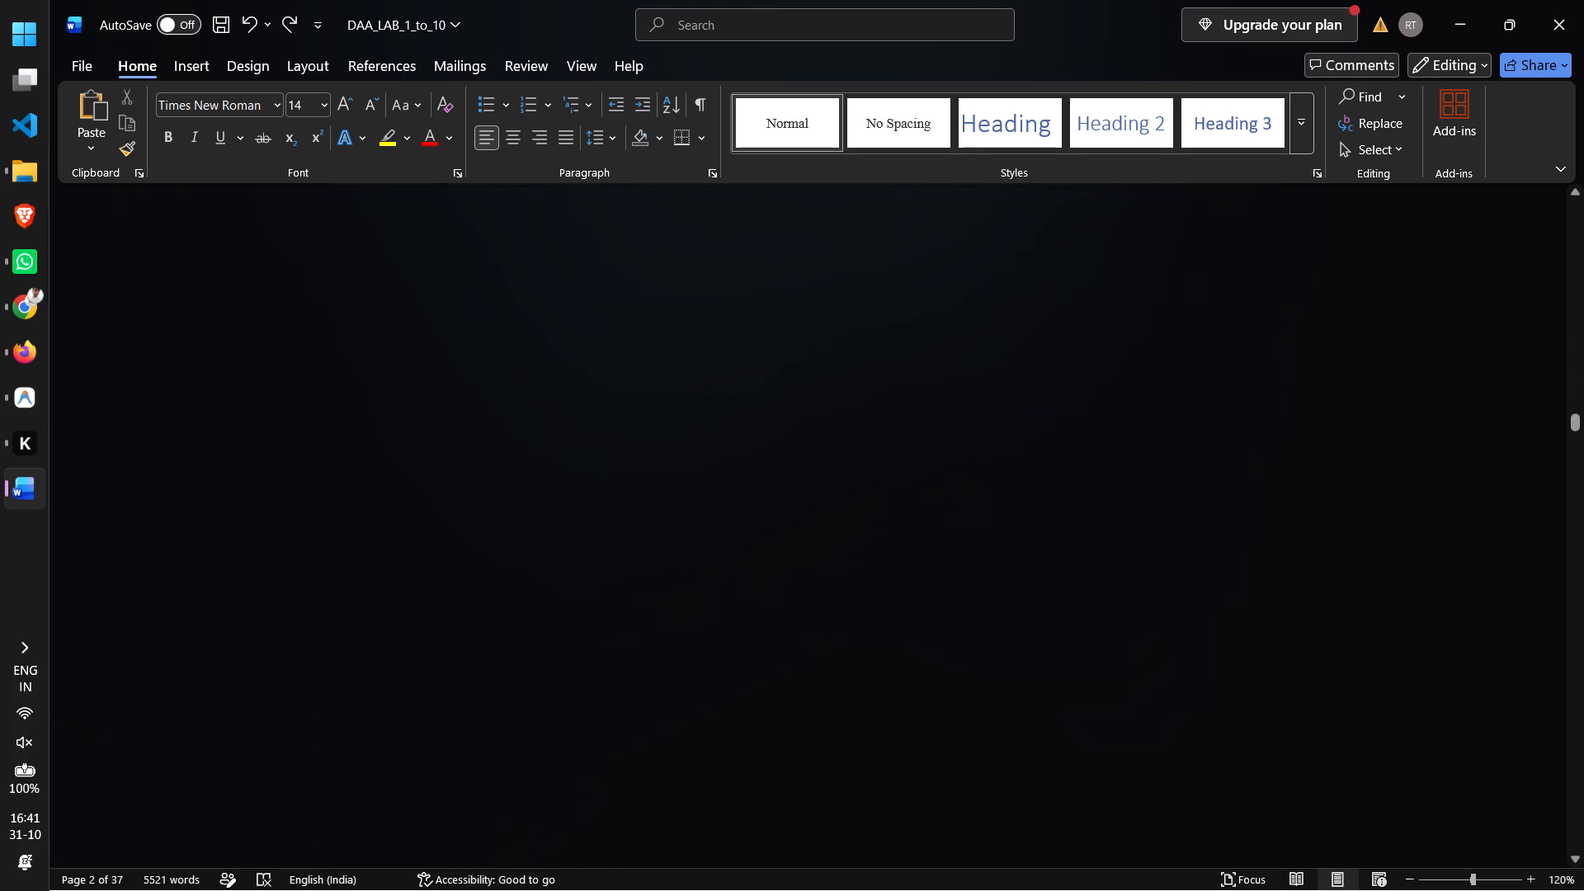
scroll(724, 785, down, 14)
scroll(724, 785, down, 9)
scroll(811, 696, up, 1)
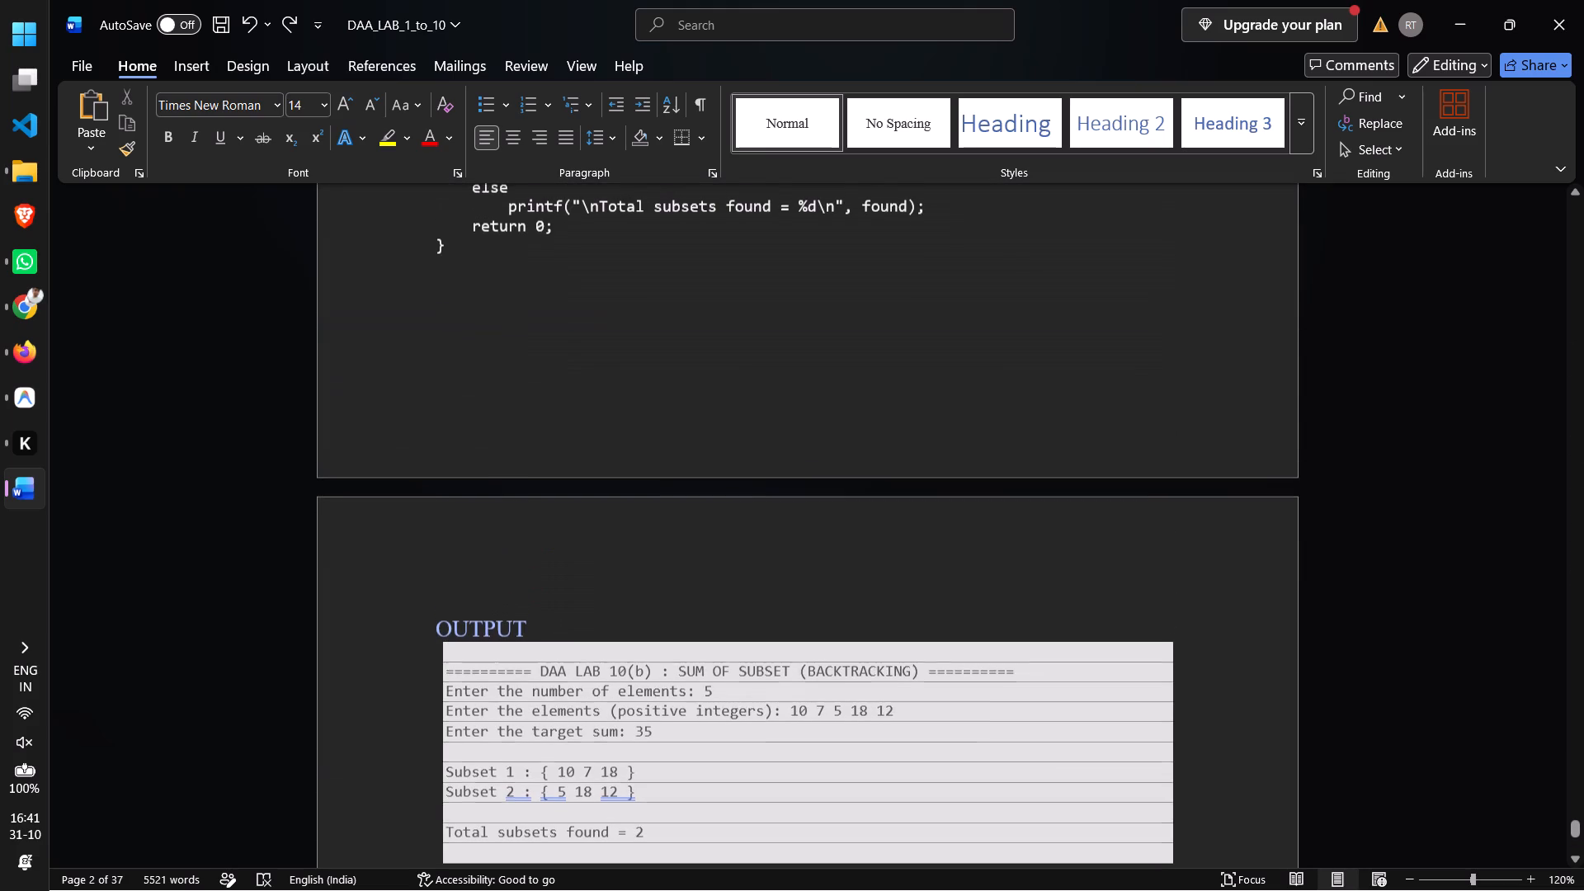
scroll(811, 696, up, 1)
click(865, 634)
scroll(944, 708, down, 1)
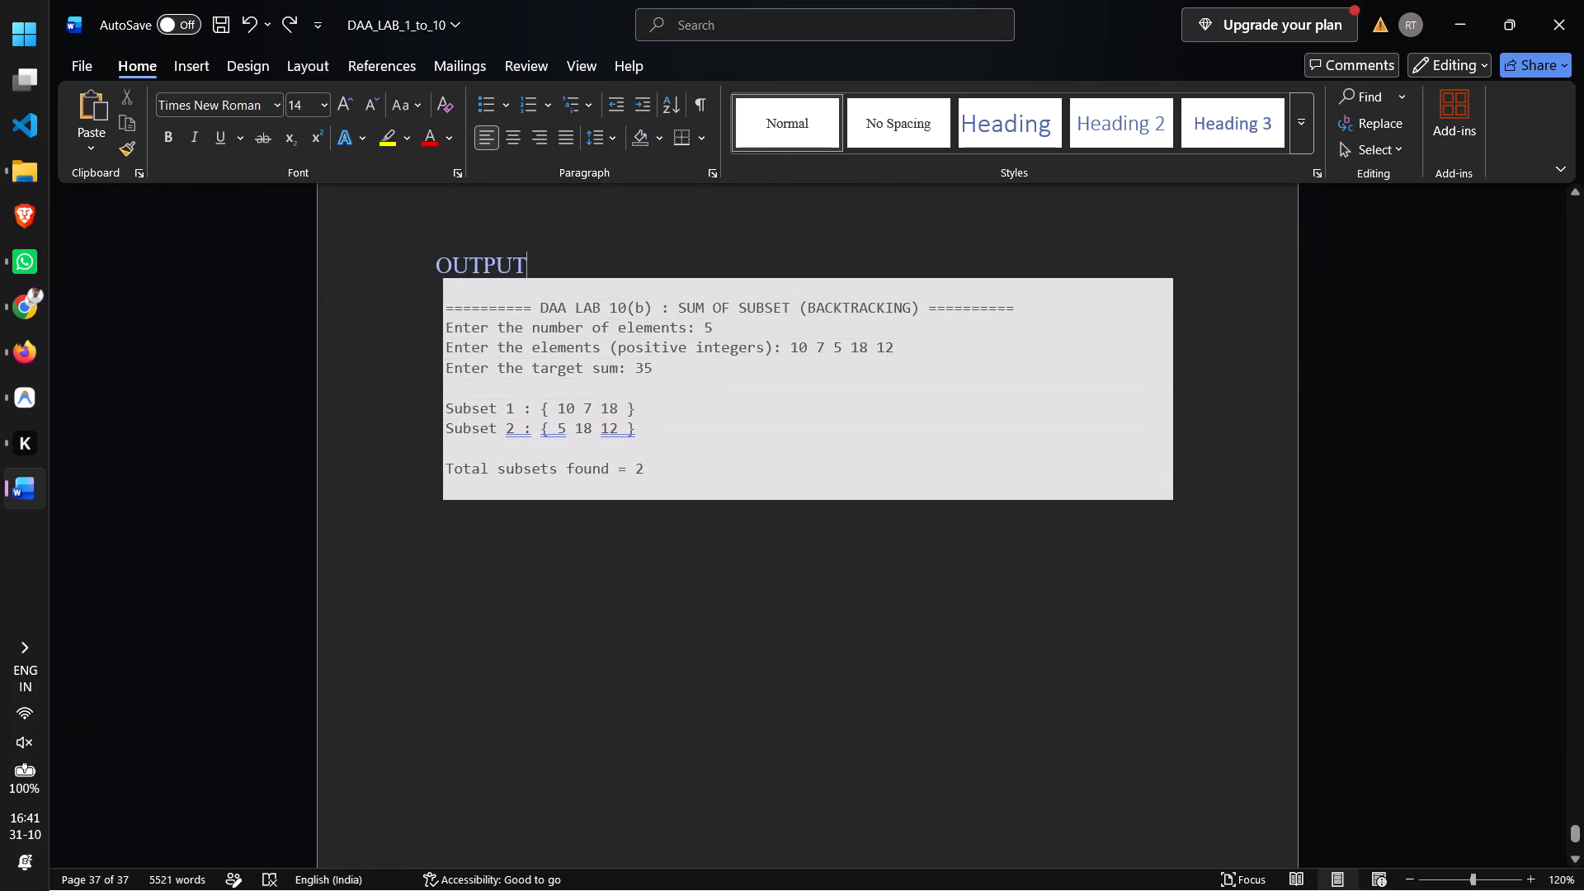
scroll(1176, 607, up, 1)
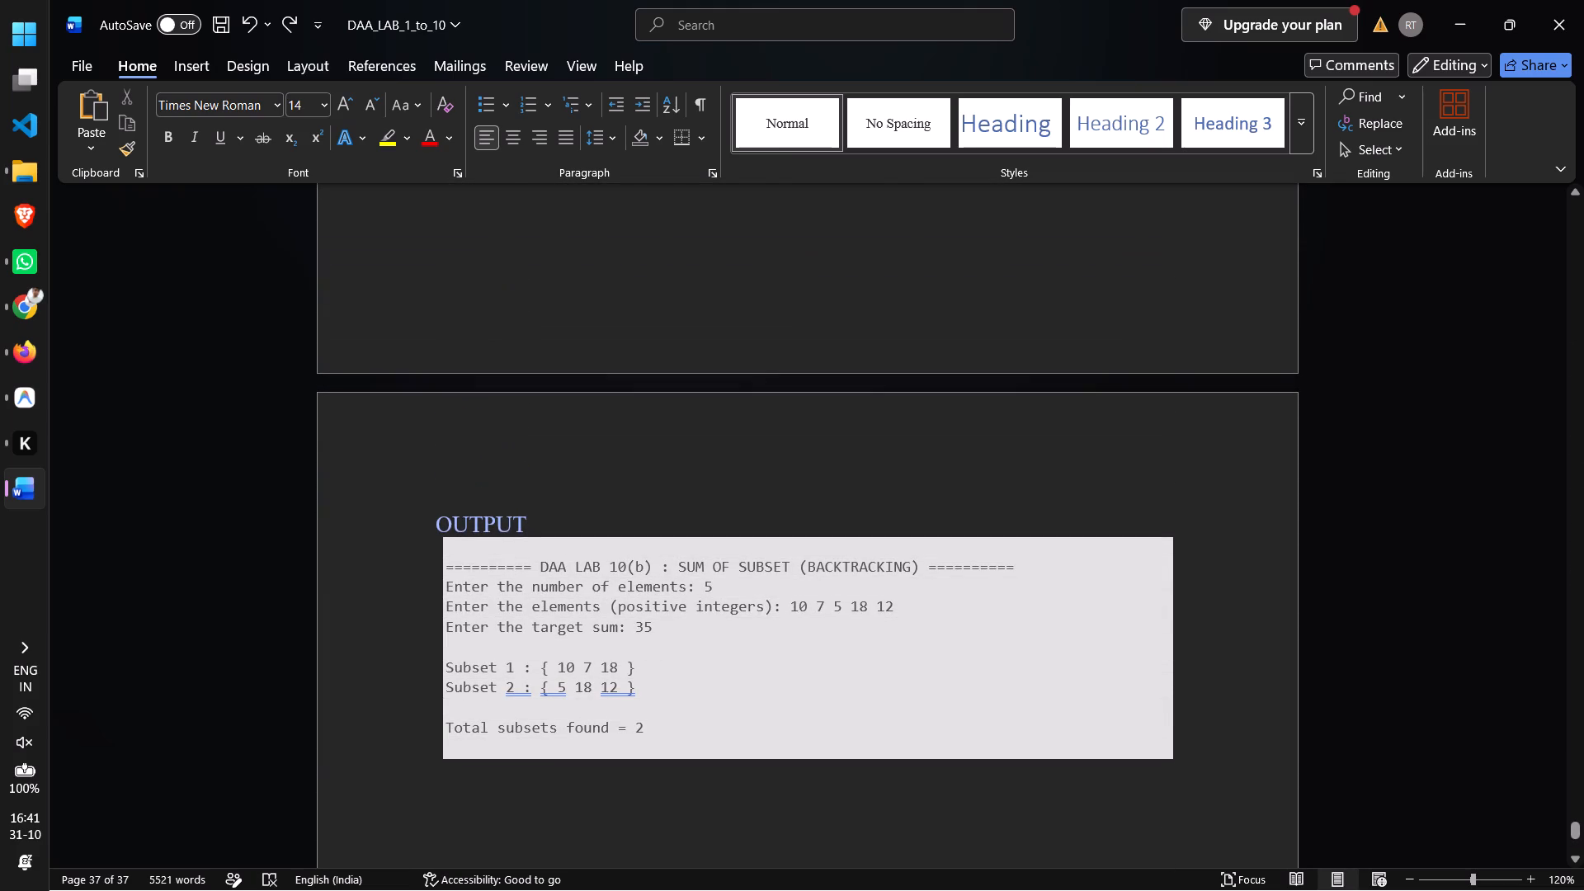
drag(1162, 752, 483, 520)
key(BackSpace)
key(BackSpace)
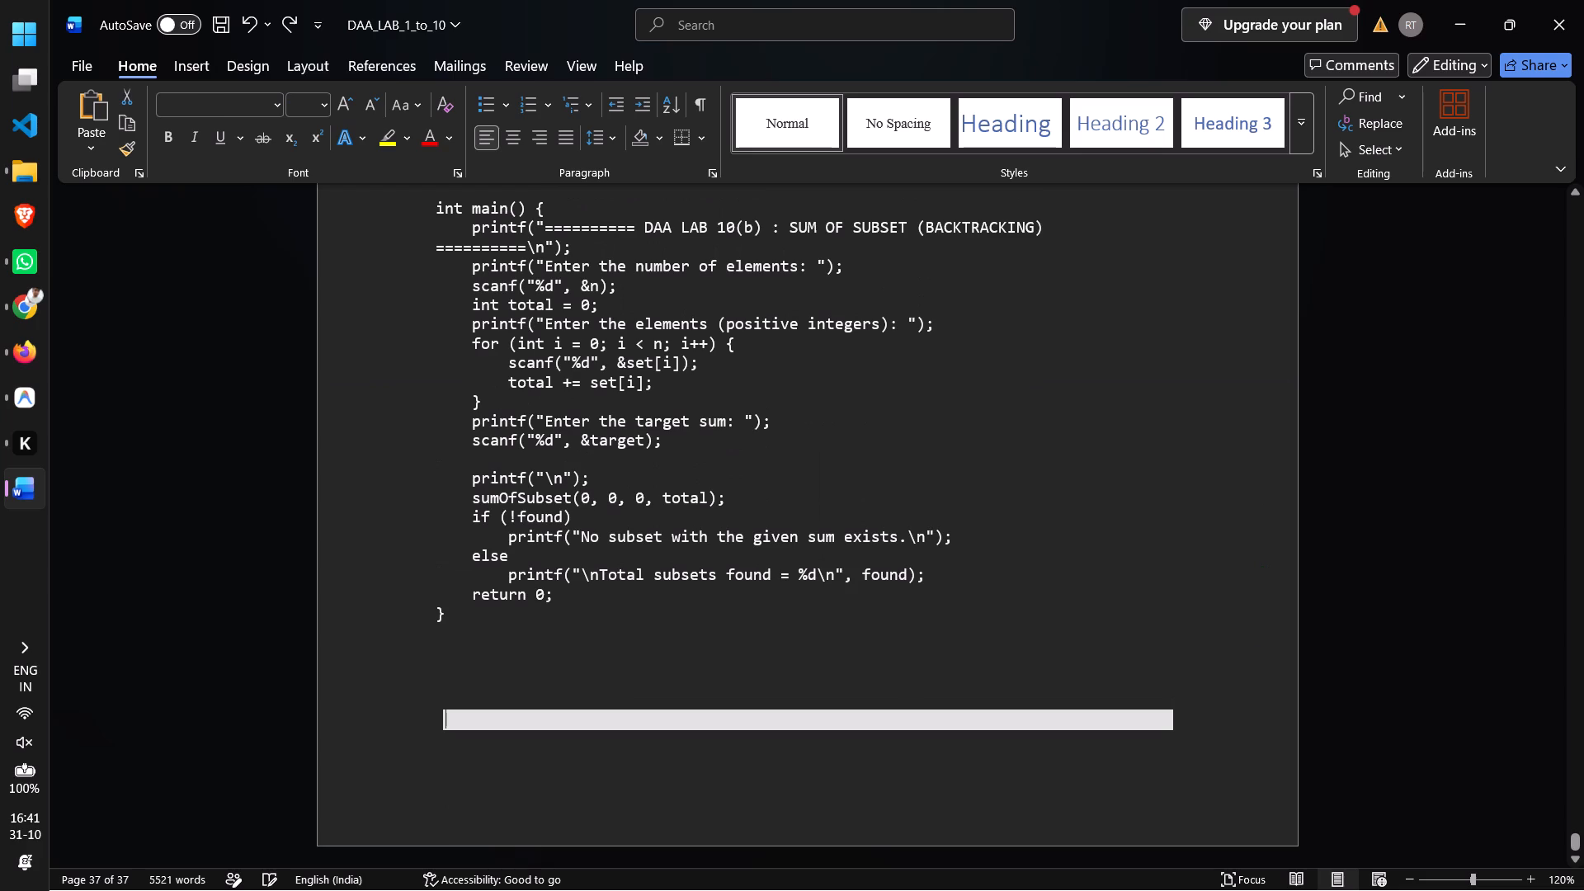
key(BackSpace)
key(BackSpace)
key(BackSpace)
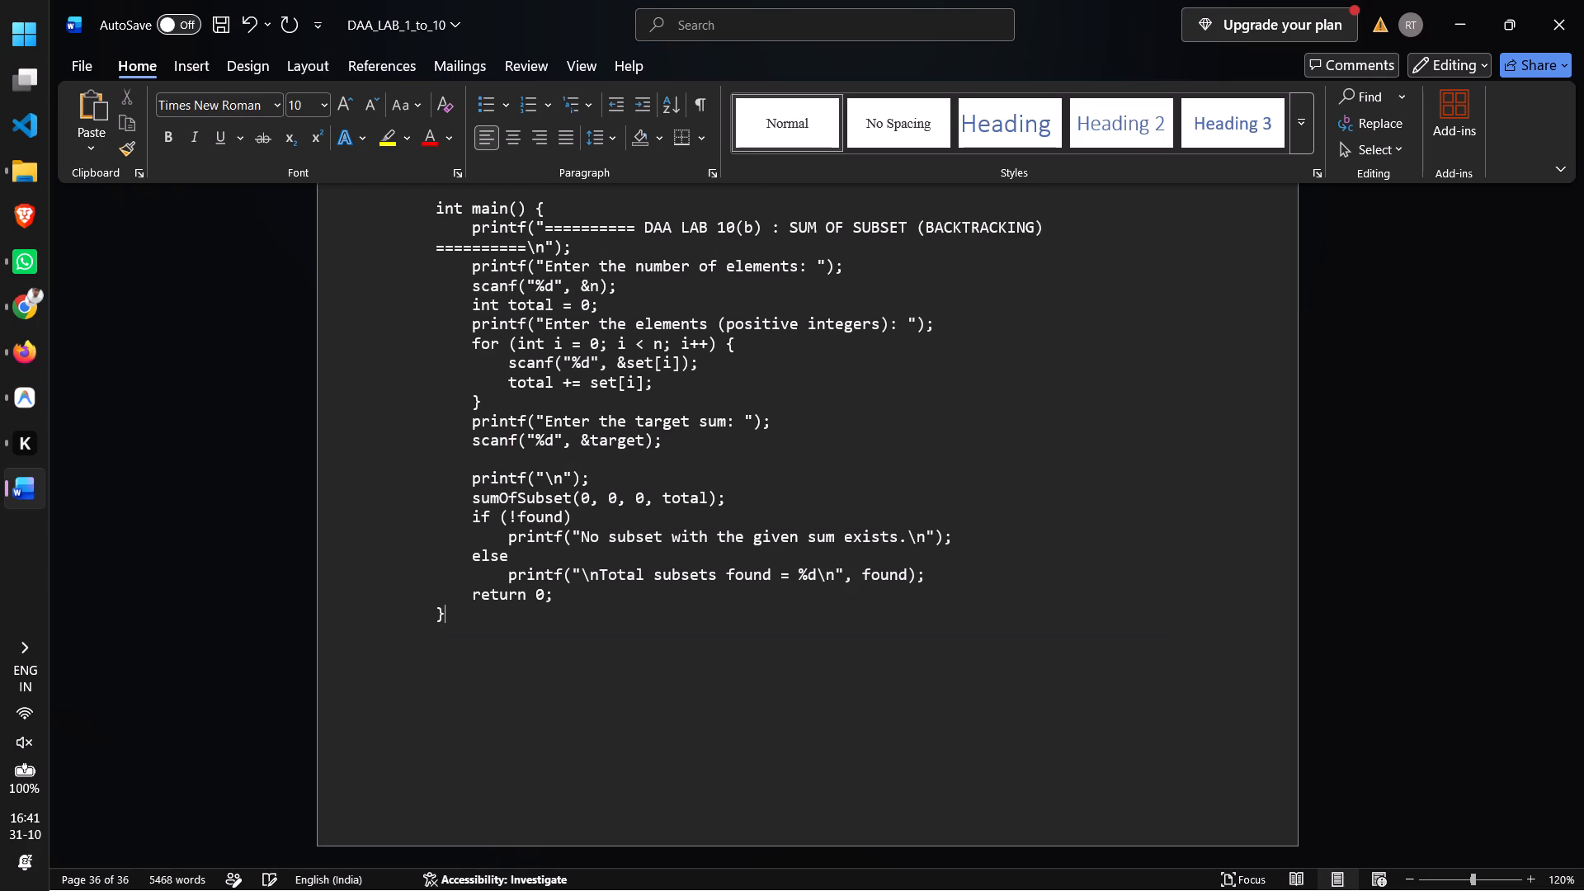
Delete the Lab 10(a) N Queen output, its OUTPUT heading and the blank lines, keeping the Sum of Subset heading separate from the program.
scroll(483, 520, up, 4)
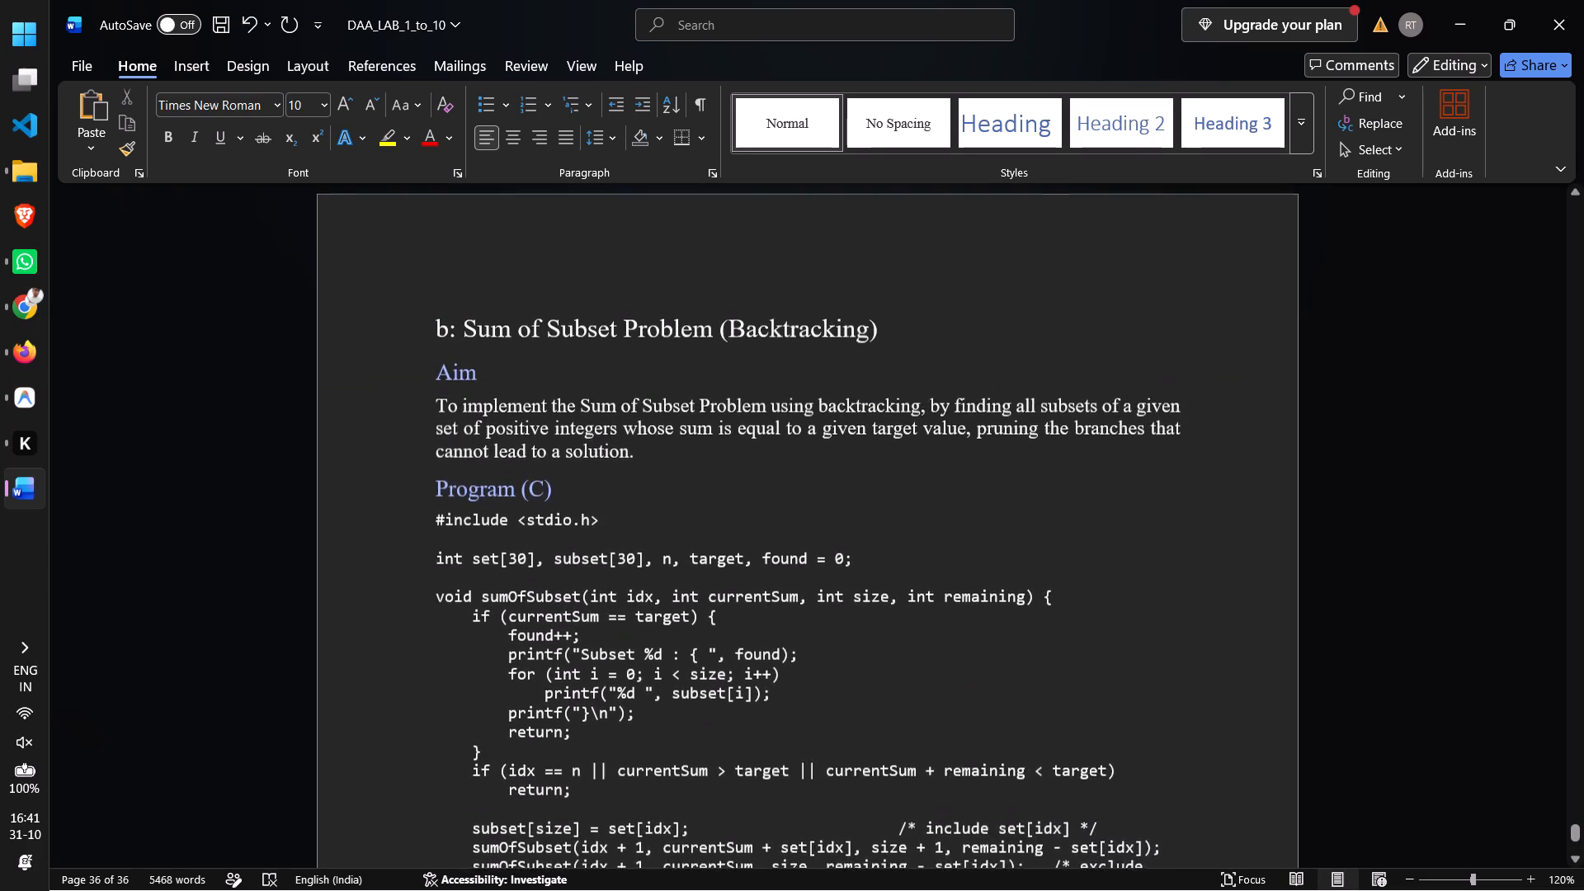
scroll(483, 520, up, 3)
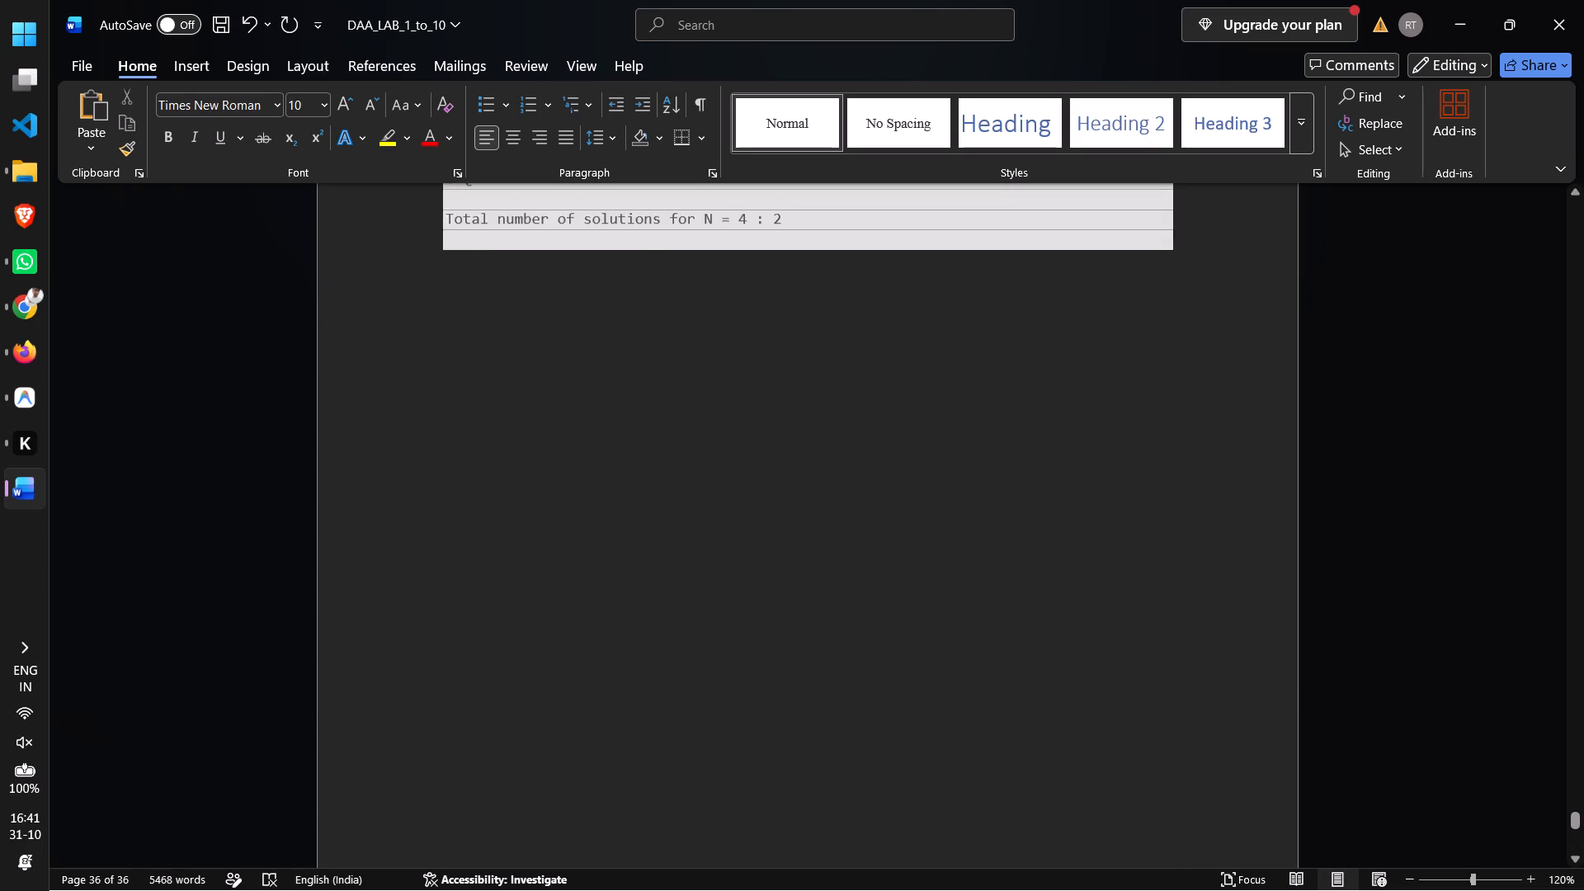
scroll(483, 520, up, 3)
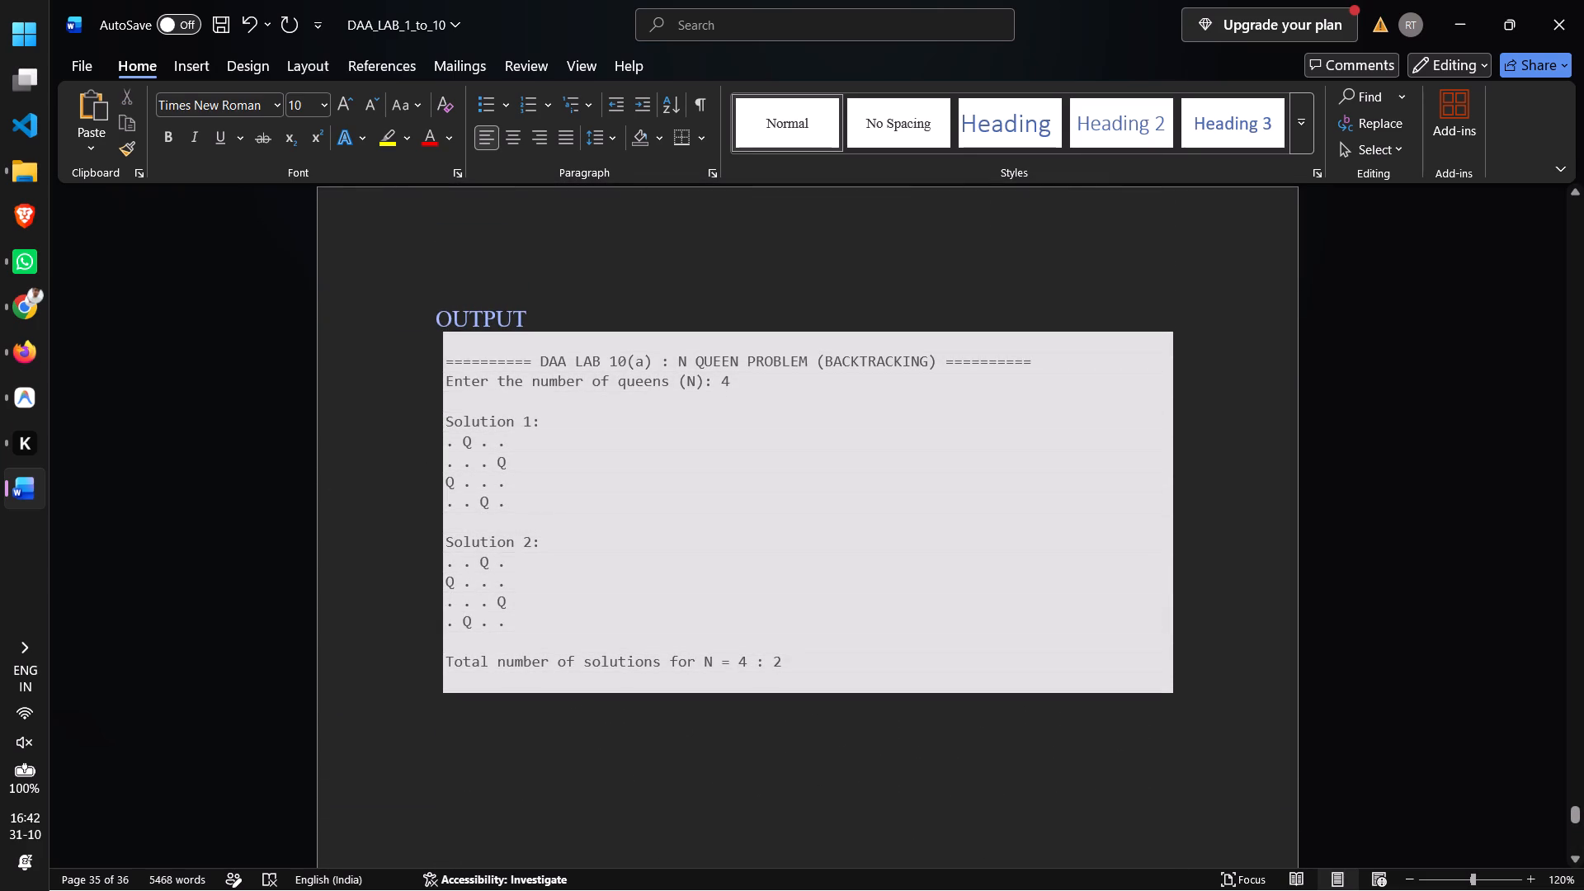
drag(812, 681, 440, 343)
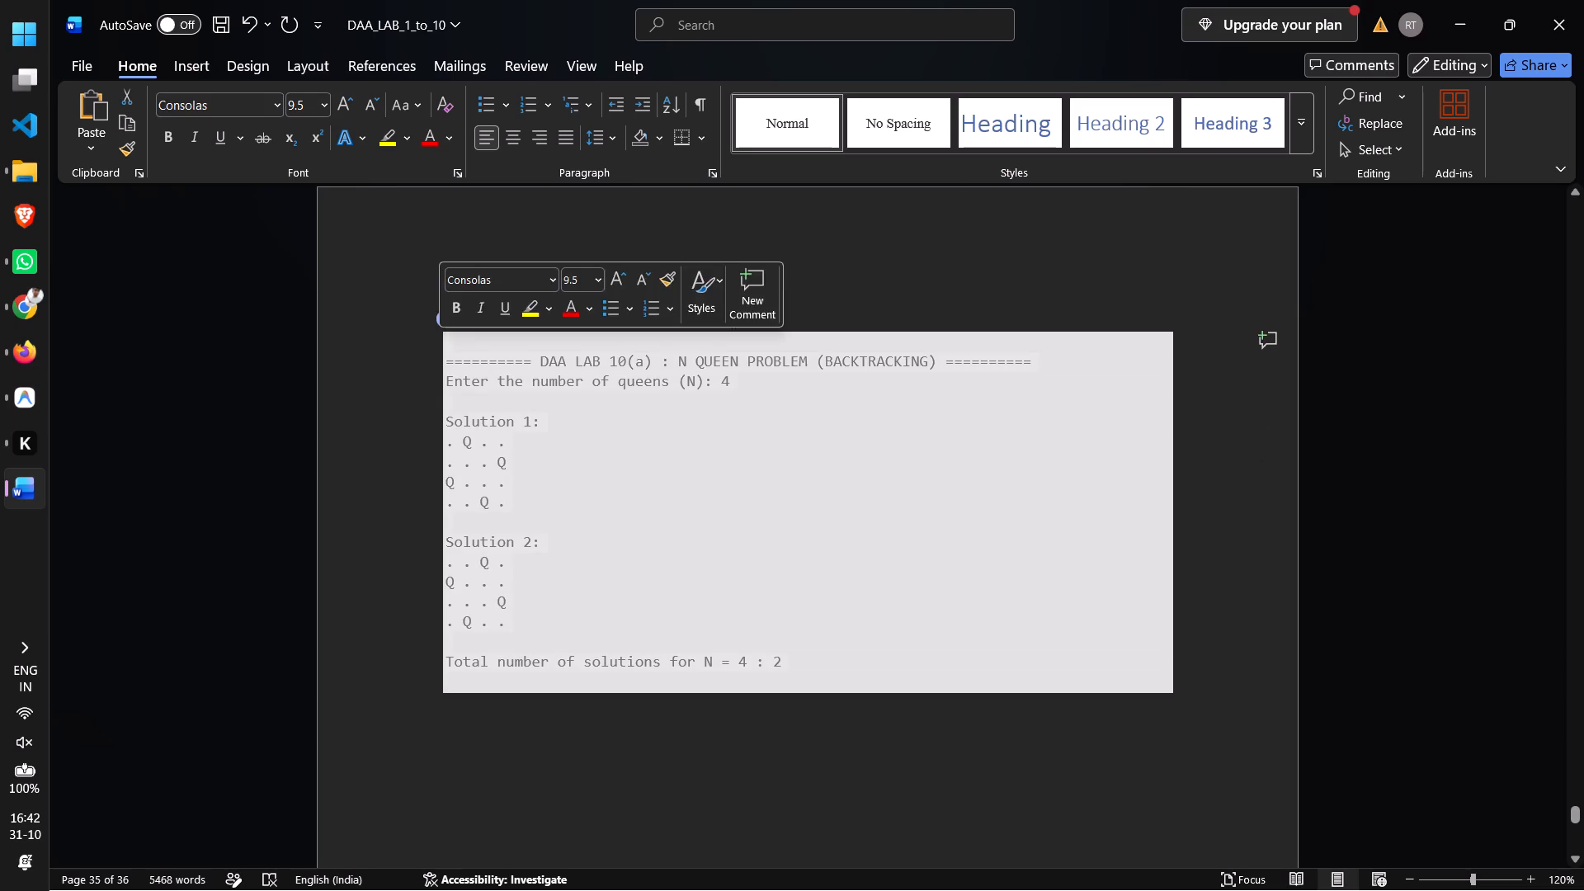
key(BackSpace)
key(BackSpace)
key(BackSpace)
key(BackSpace)
key(BackSpace)
key(BackSpace)
key(BackSpace)
key(BackSpace)
key(BackSpace)
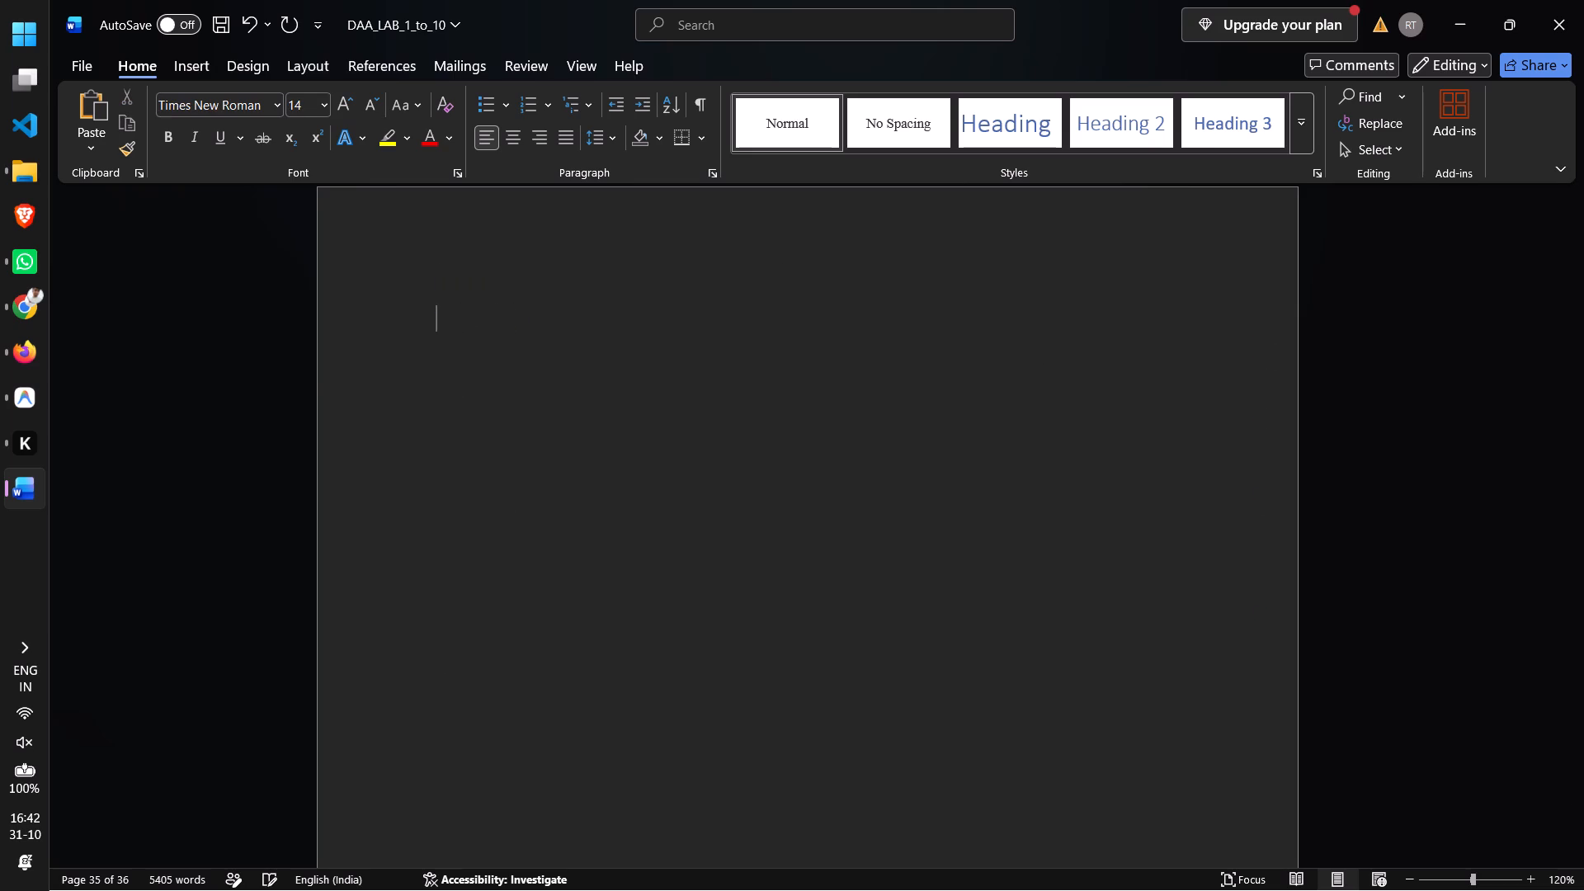
key(BackSpace)
key(Delete)
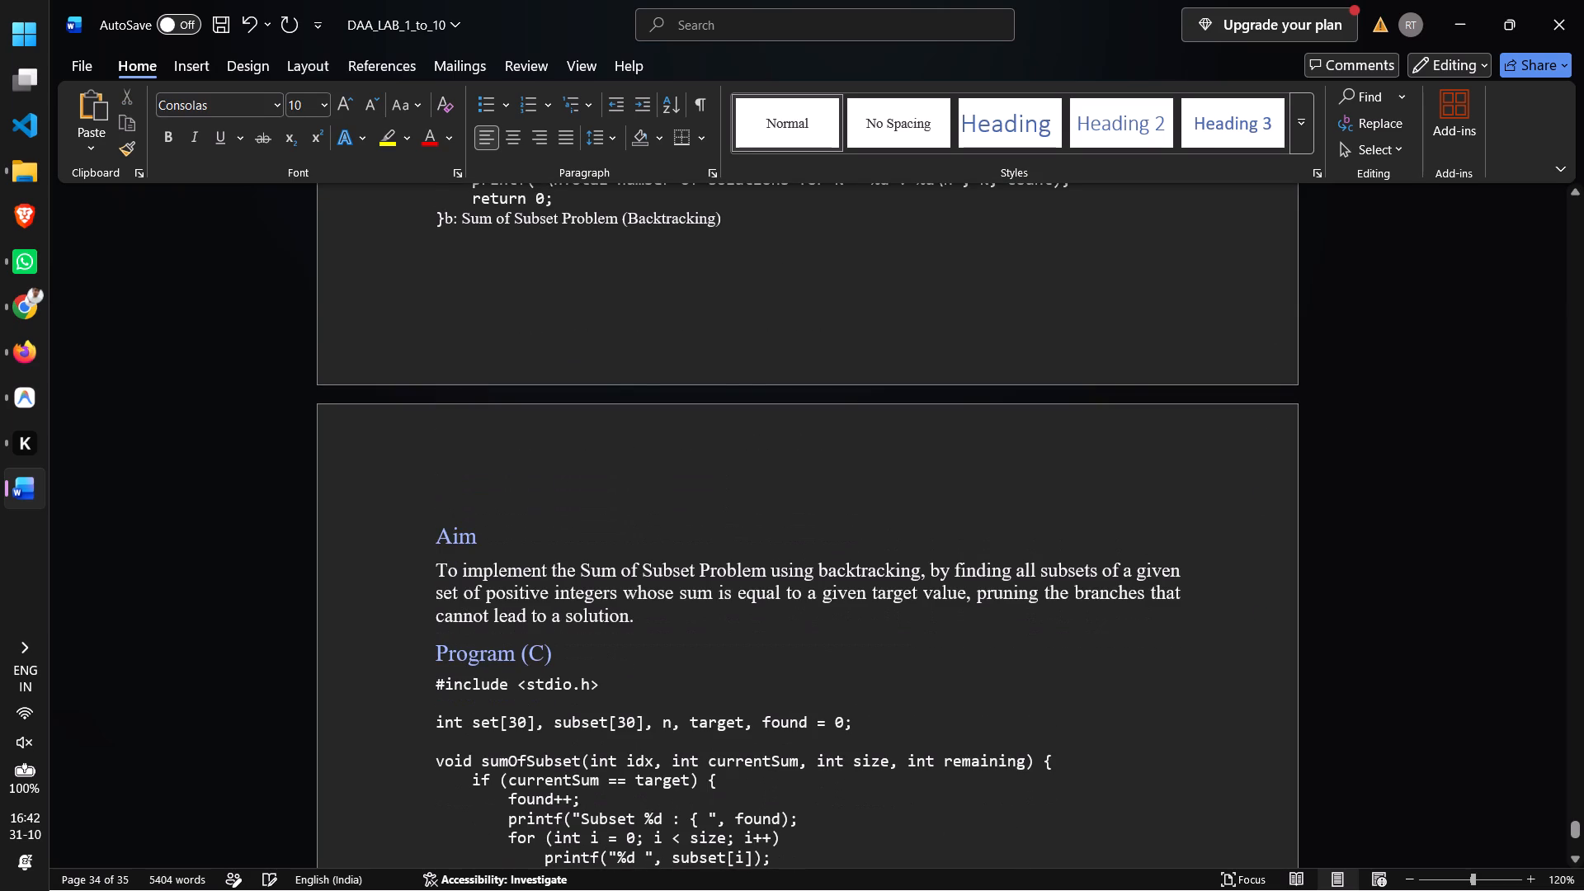
key(ctrl+z)
Examine the Lab 10 pages, from the end of the Sum of Subset program back to the N Queen heading.
scroll(702, 493, down, 3)
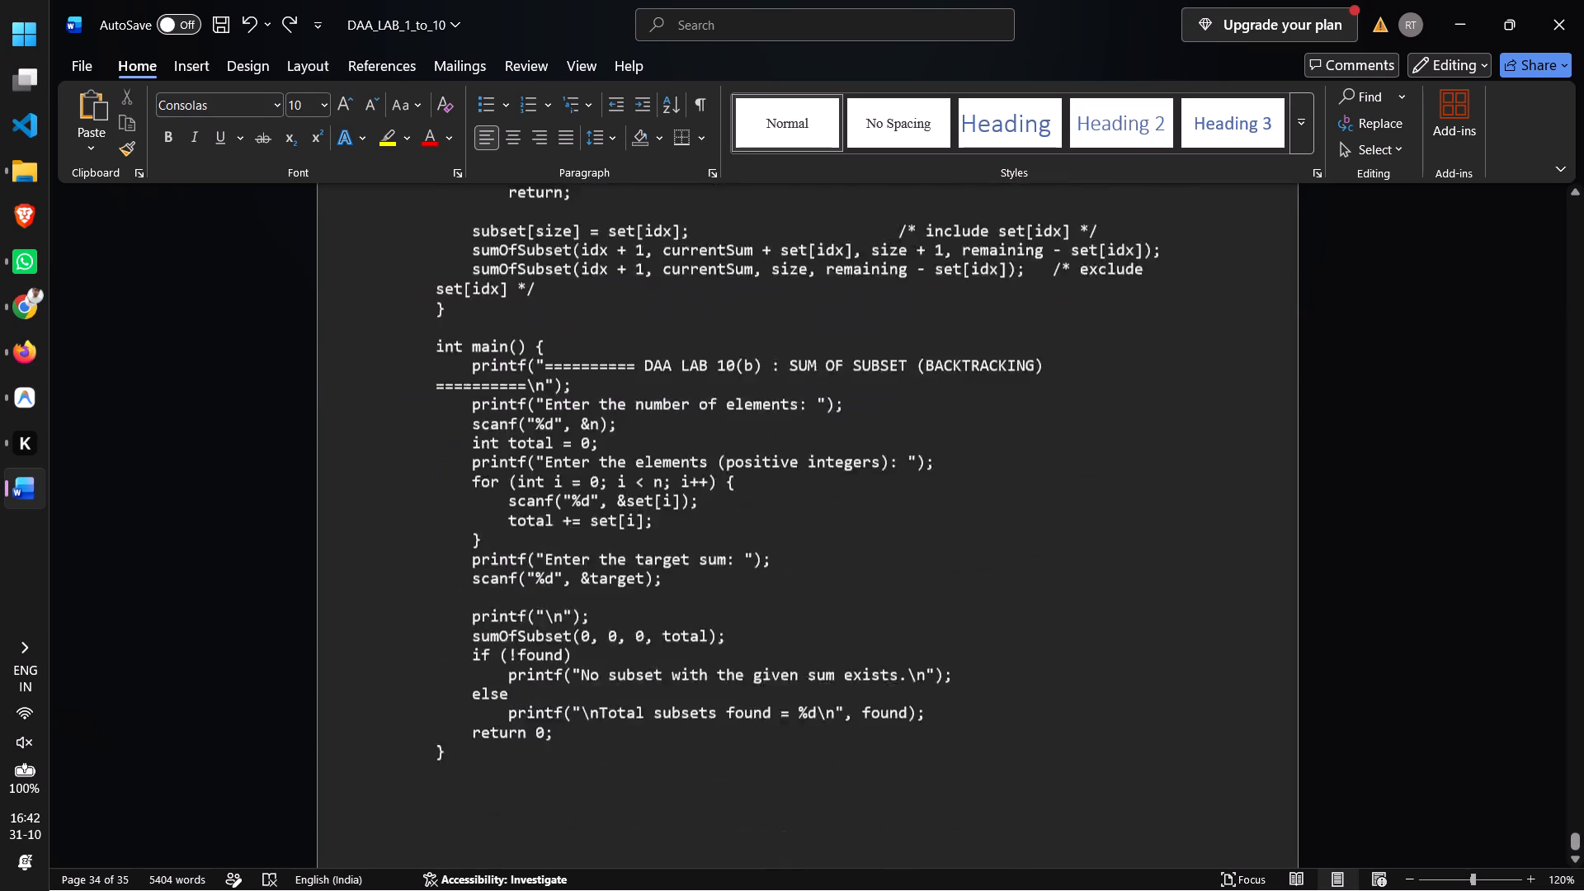
scroll(702, 493, down, 3)
scroll(702, 493, up, 3)
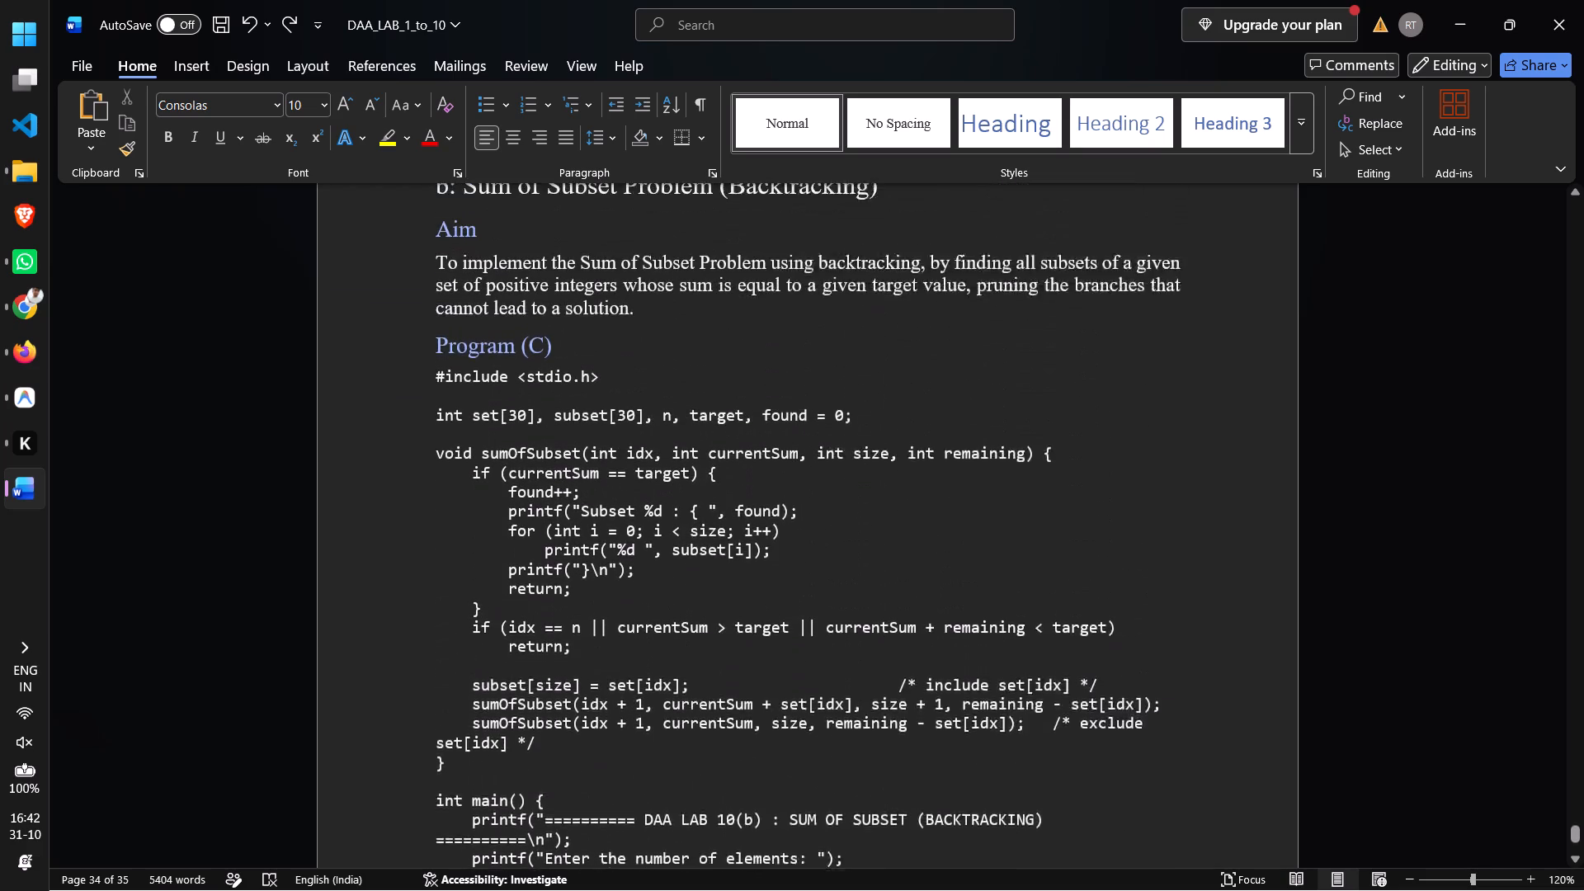
scroll(702, 493, up, 4)
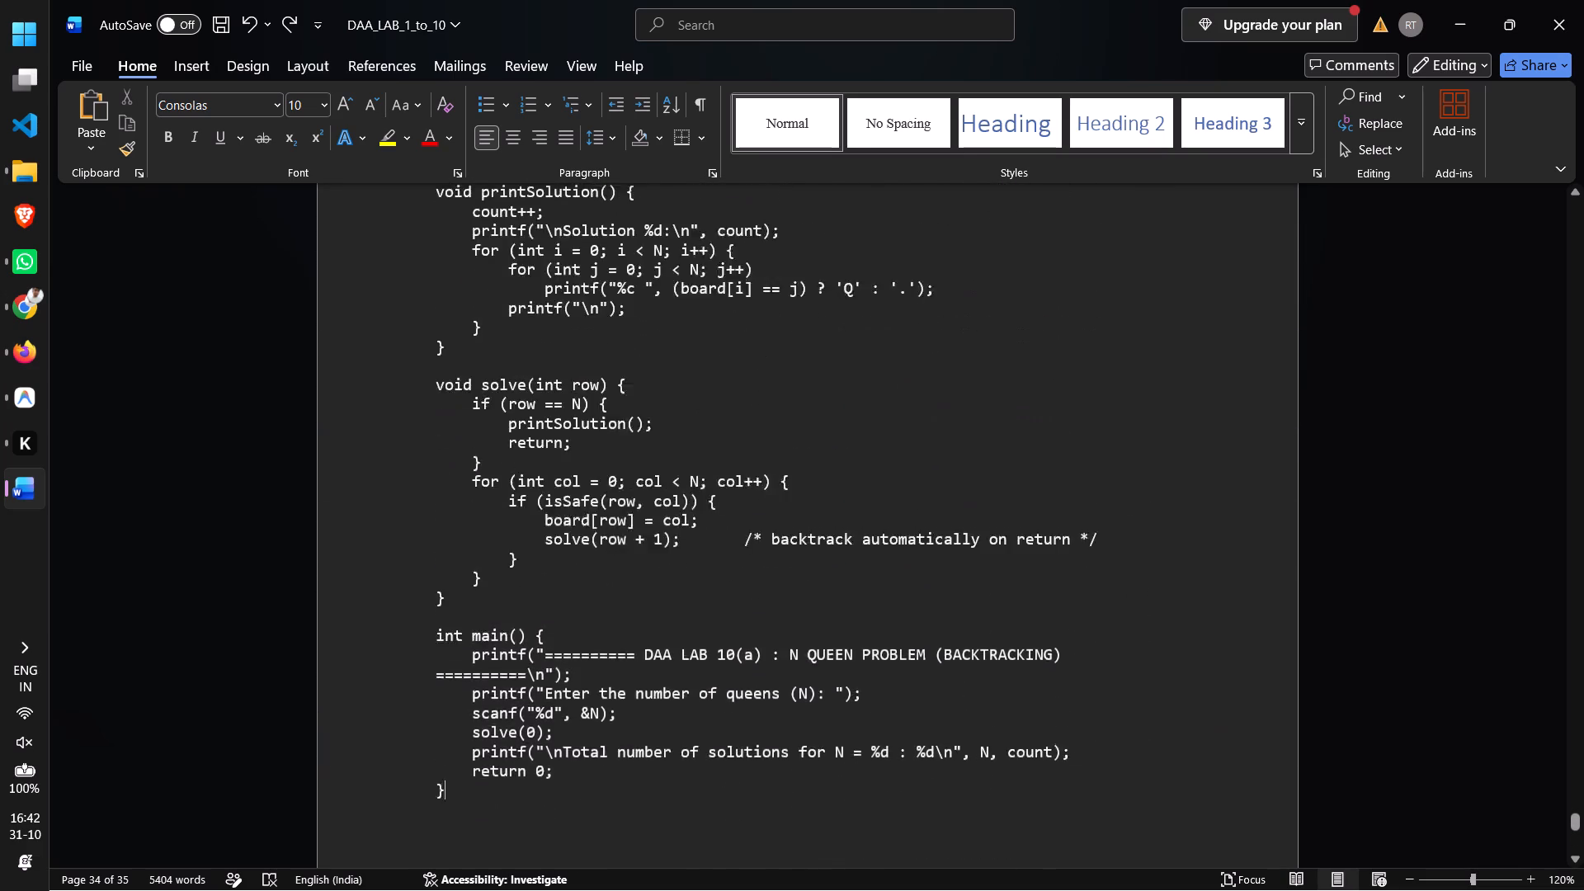
scroll(702, 493, up, 4)
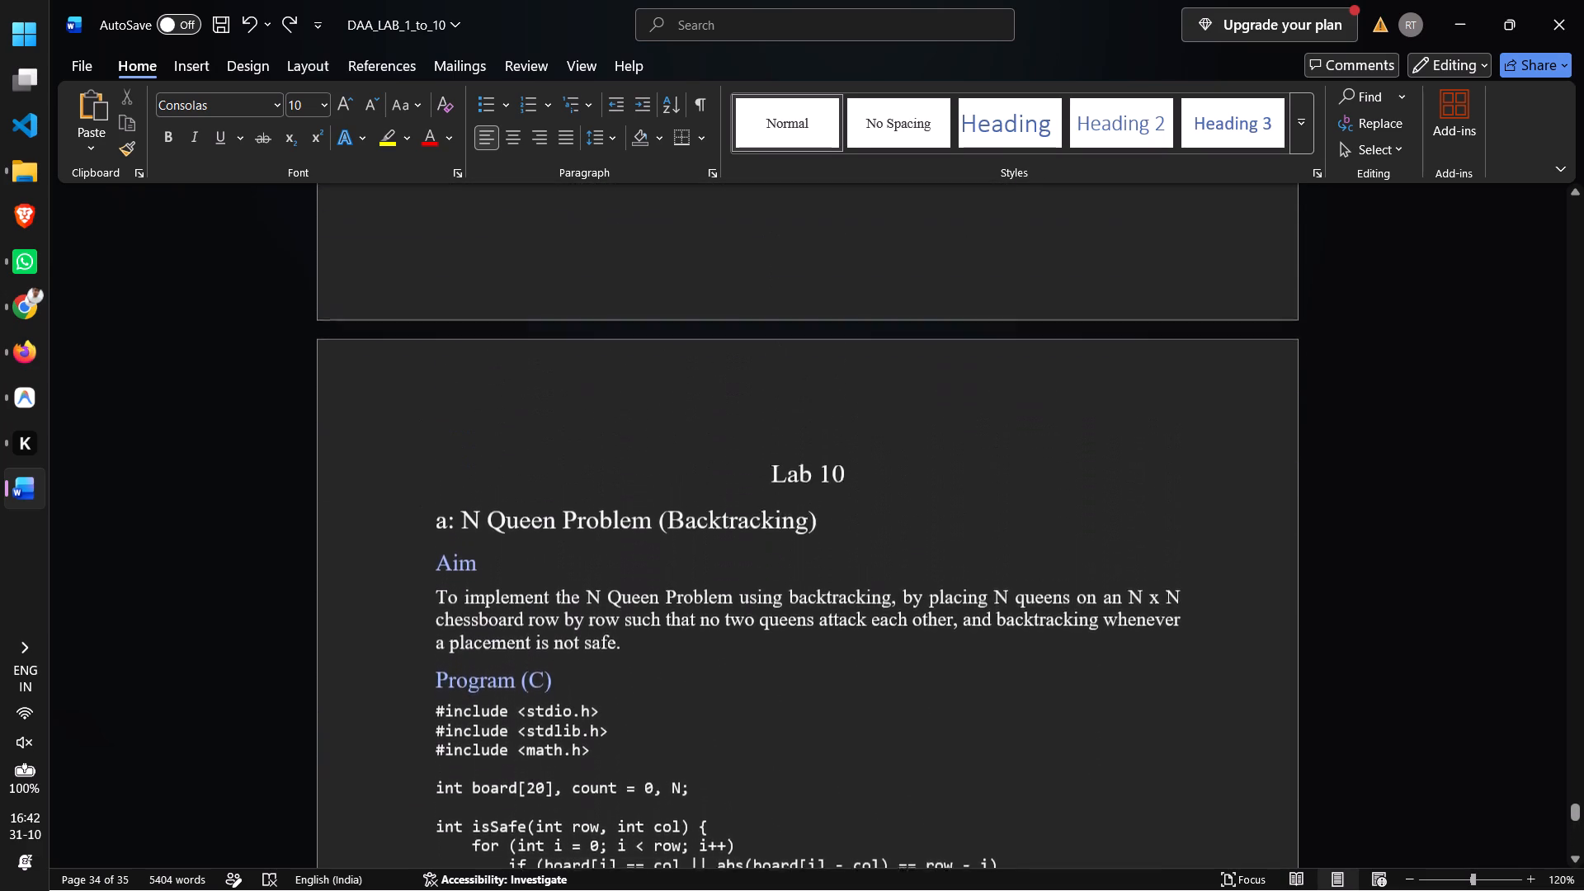
Delete the Lab 9(b) Dijkstra's Algorithm output, its OUTPUT heading and the blank lines after the program's closing brace.
scroll(702, 493, up, 1)
scroll(775, 506, up, 2)
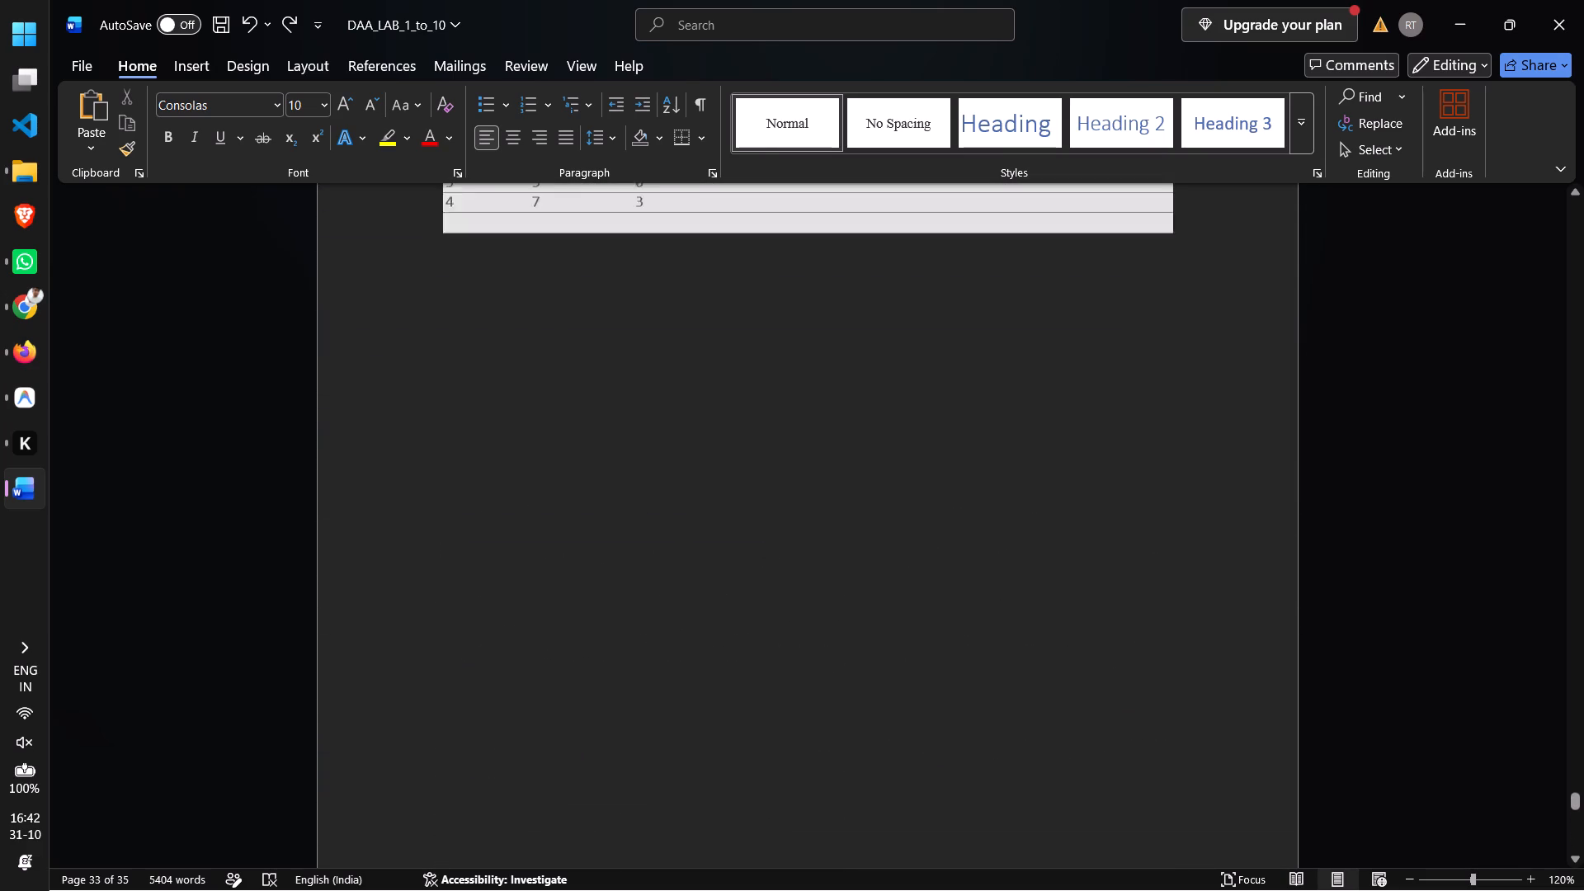
scroll(775, 506, up, 3)
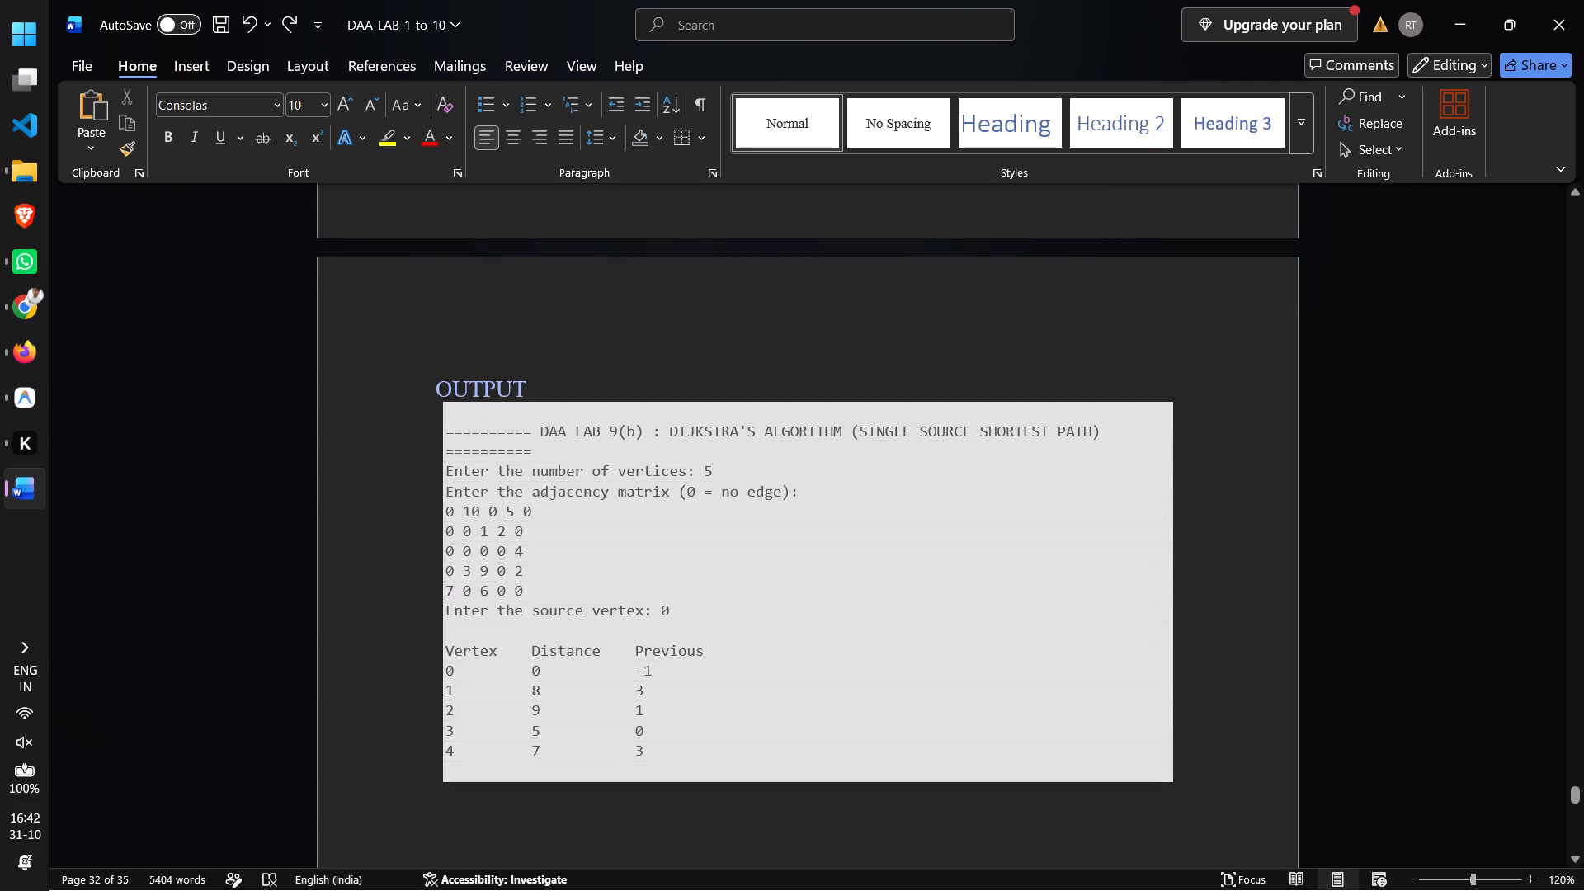
drag(685, 773, 448, 405)
key(BackSpace)
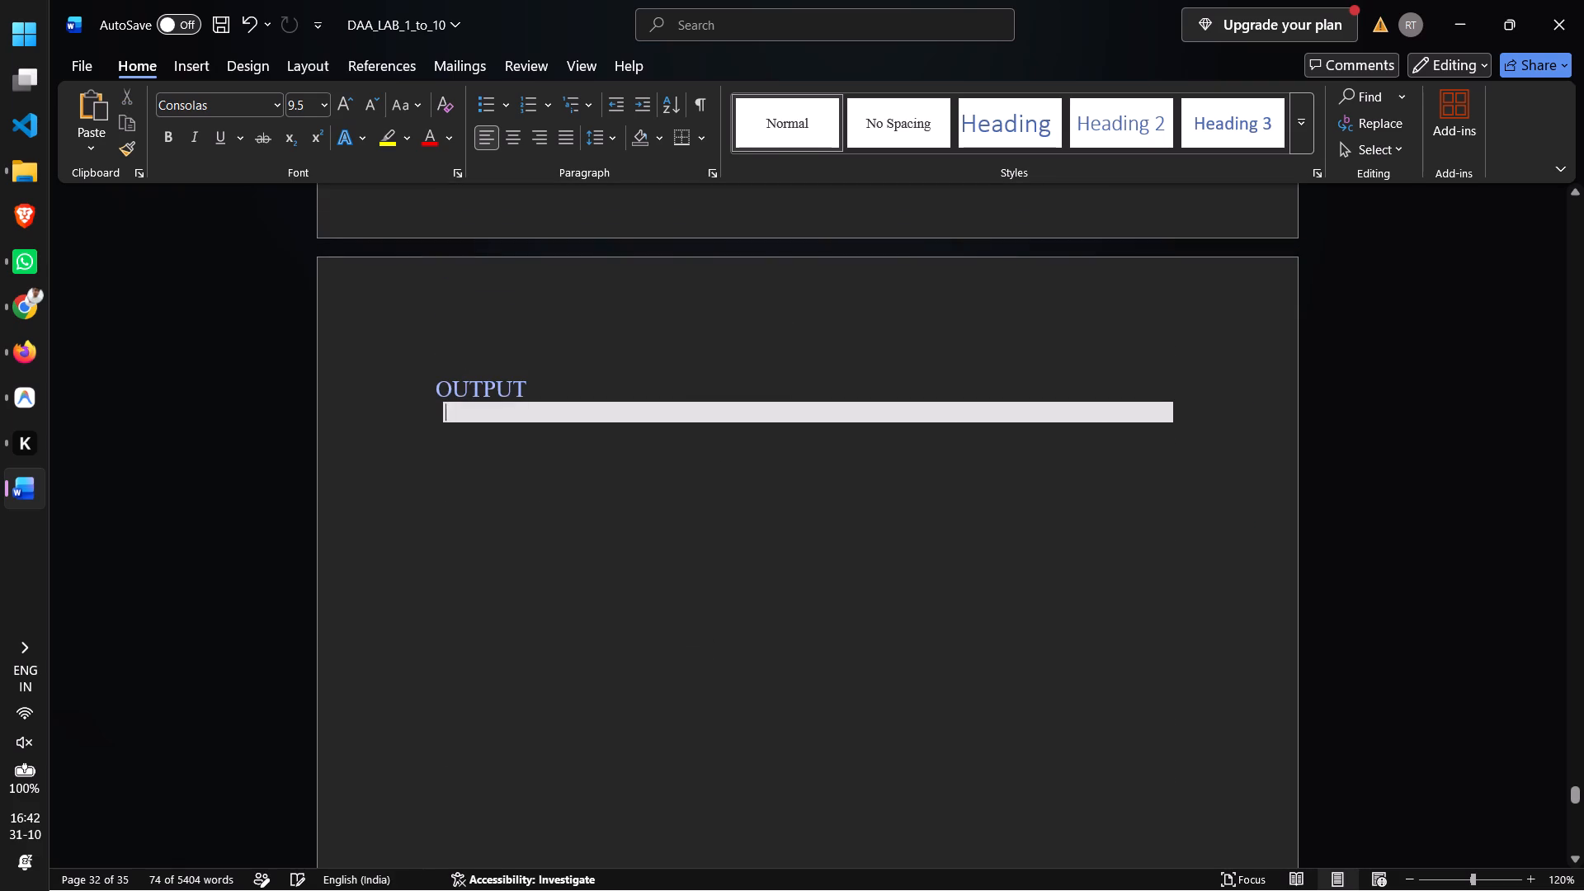
key(BackSpace)
key(BackSpace)
key(BackSpace)
key(BackSpace)
key(BackSpace)
key(BackSpace)
key(BackSpace)
key(BackSpace)
key(BackSpace)
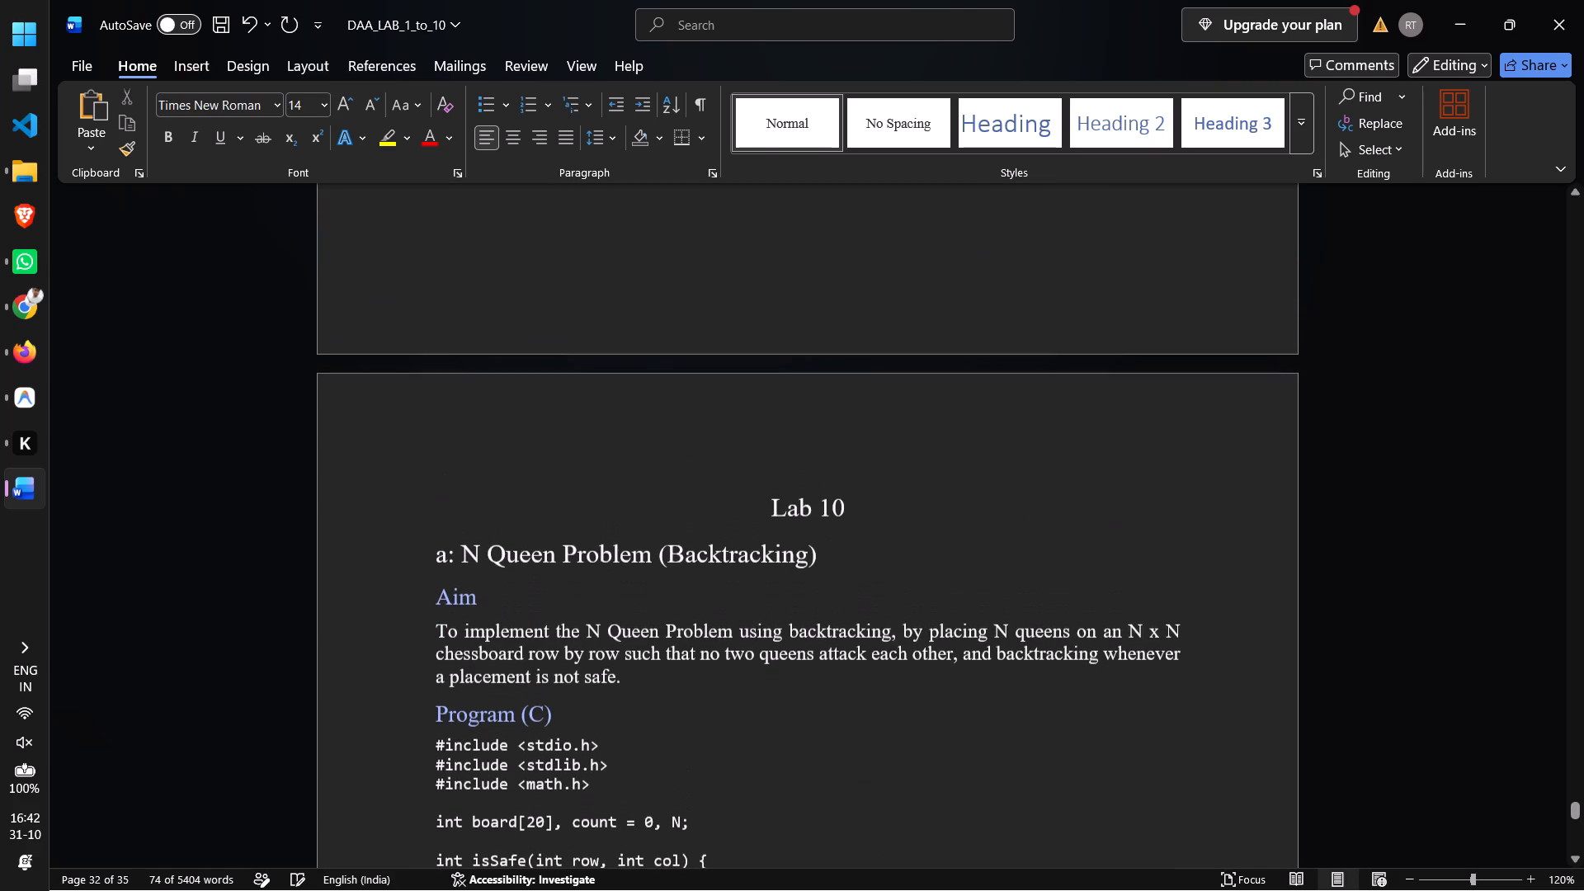
scroll(448, 405, up, 2)
key(BackSpace)
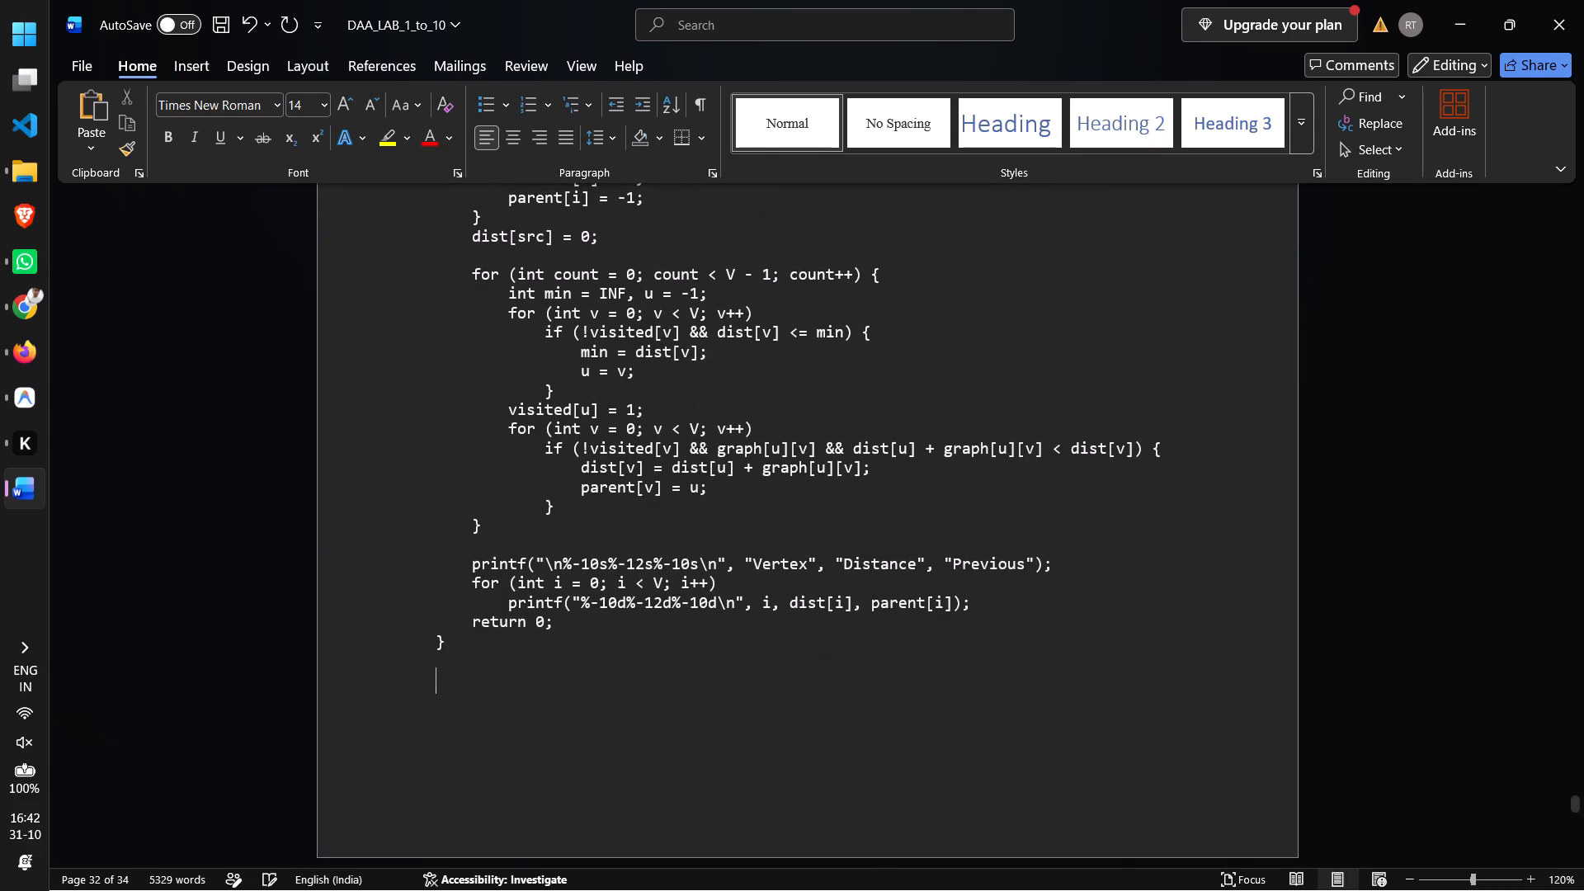
key(BackSpace)
Delete the Lab 9(a) Warshall's output on both pages, including the shortest path matrix, together with its OUTPUT heading.
scroll(448, 405, up, 4)
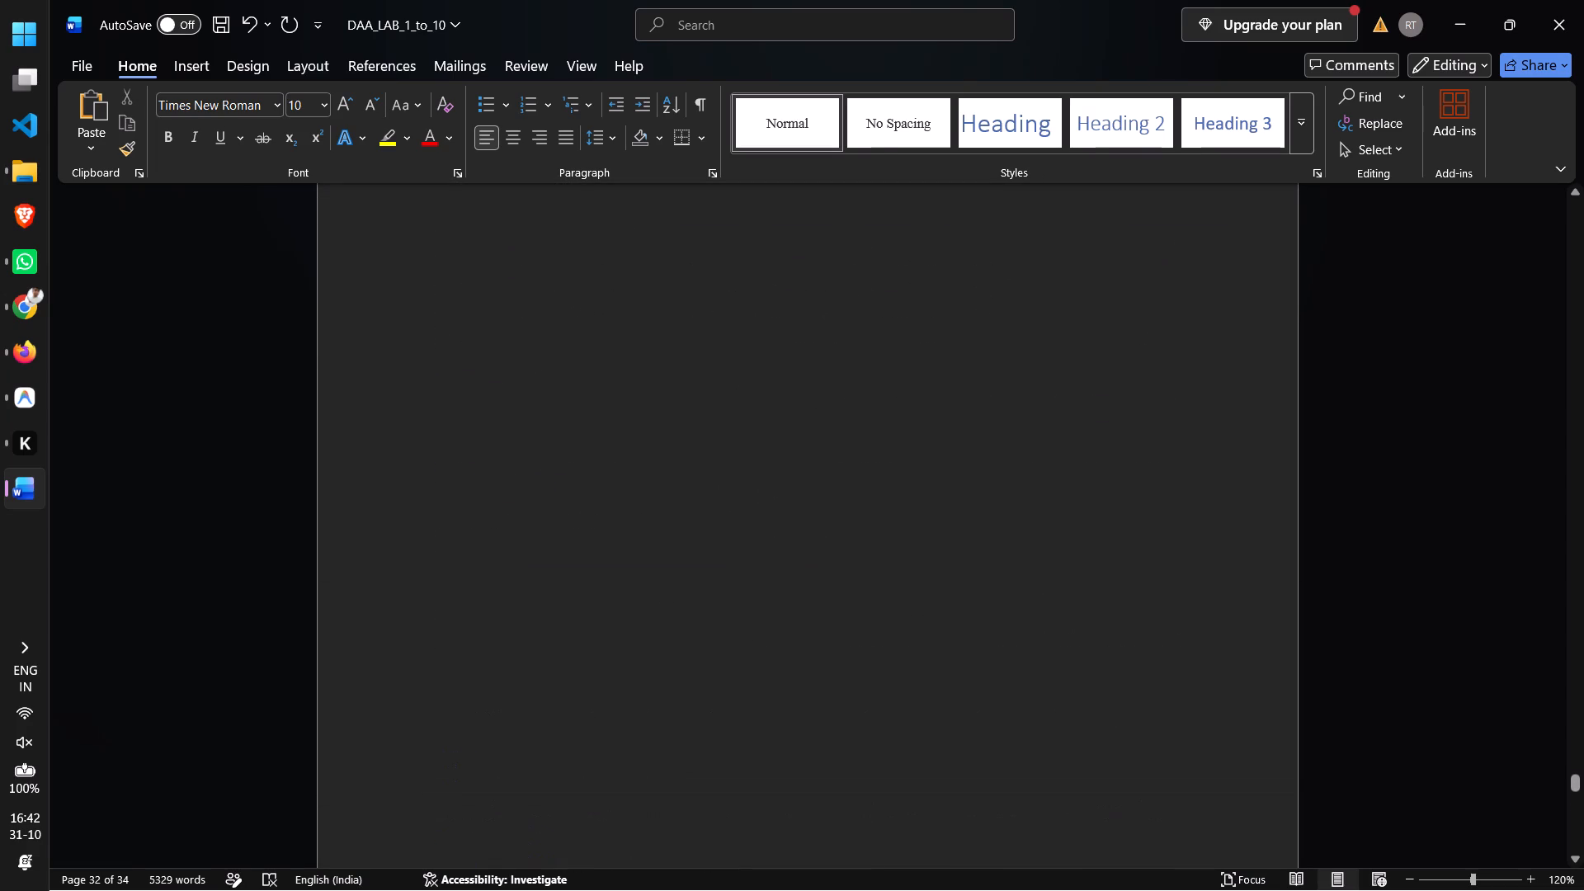
scroll(448, 405, up, 3)
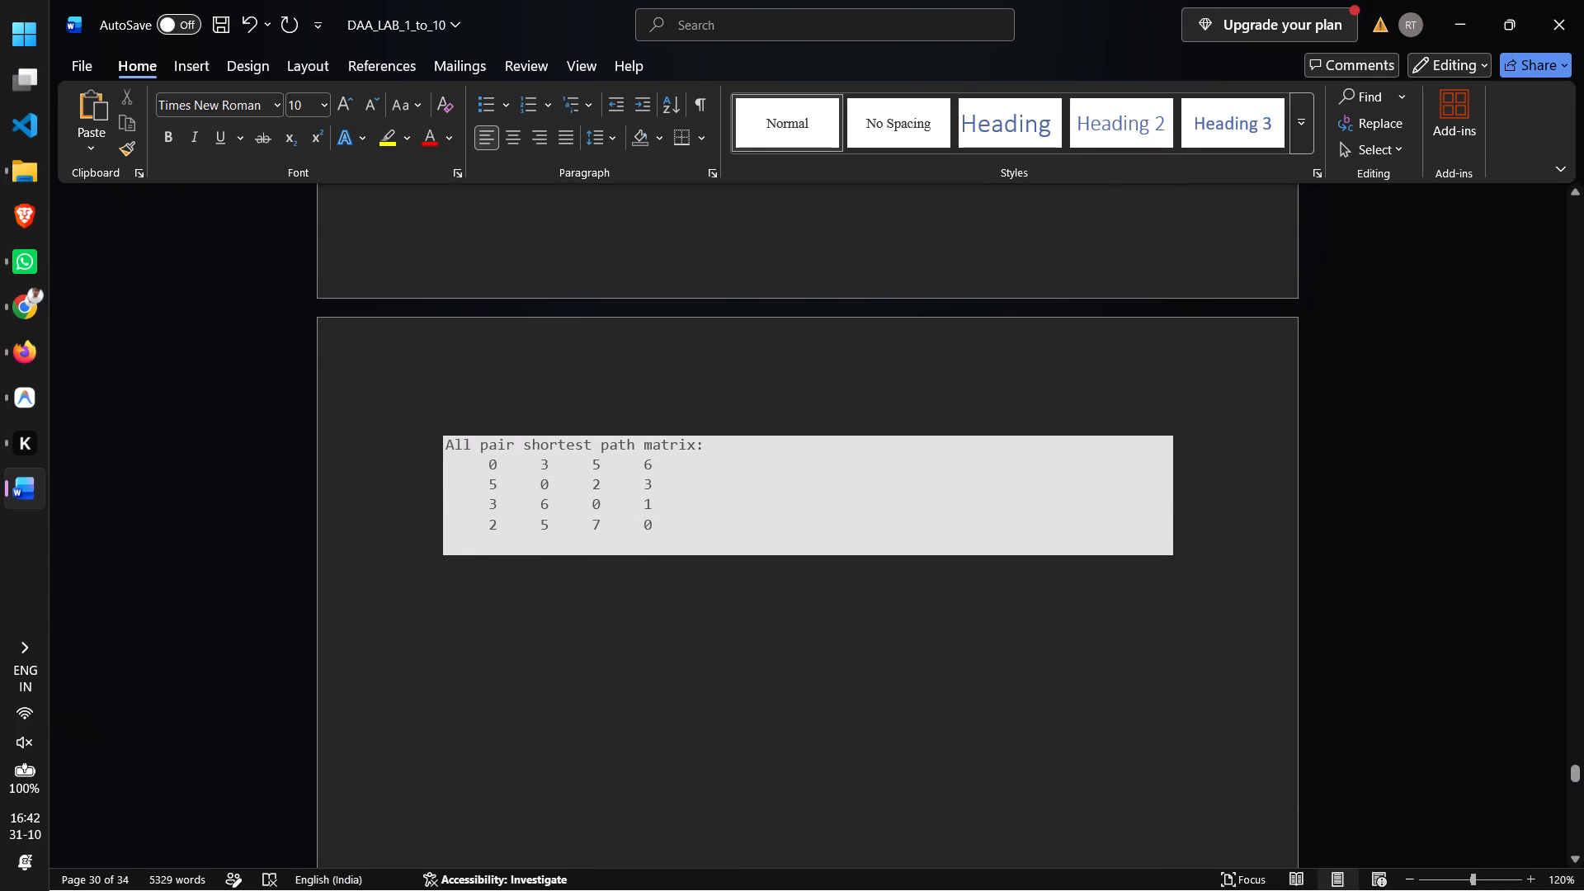
drag(695, 530, 422, 332)
key(BackSpace)
key(BackSpace)
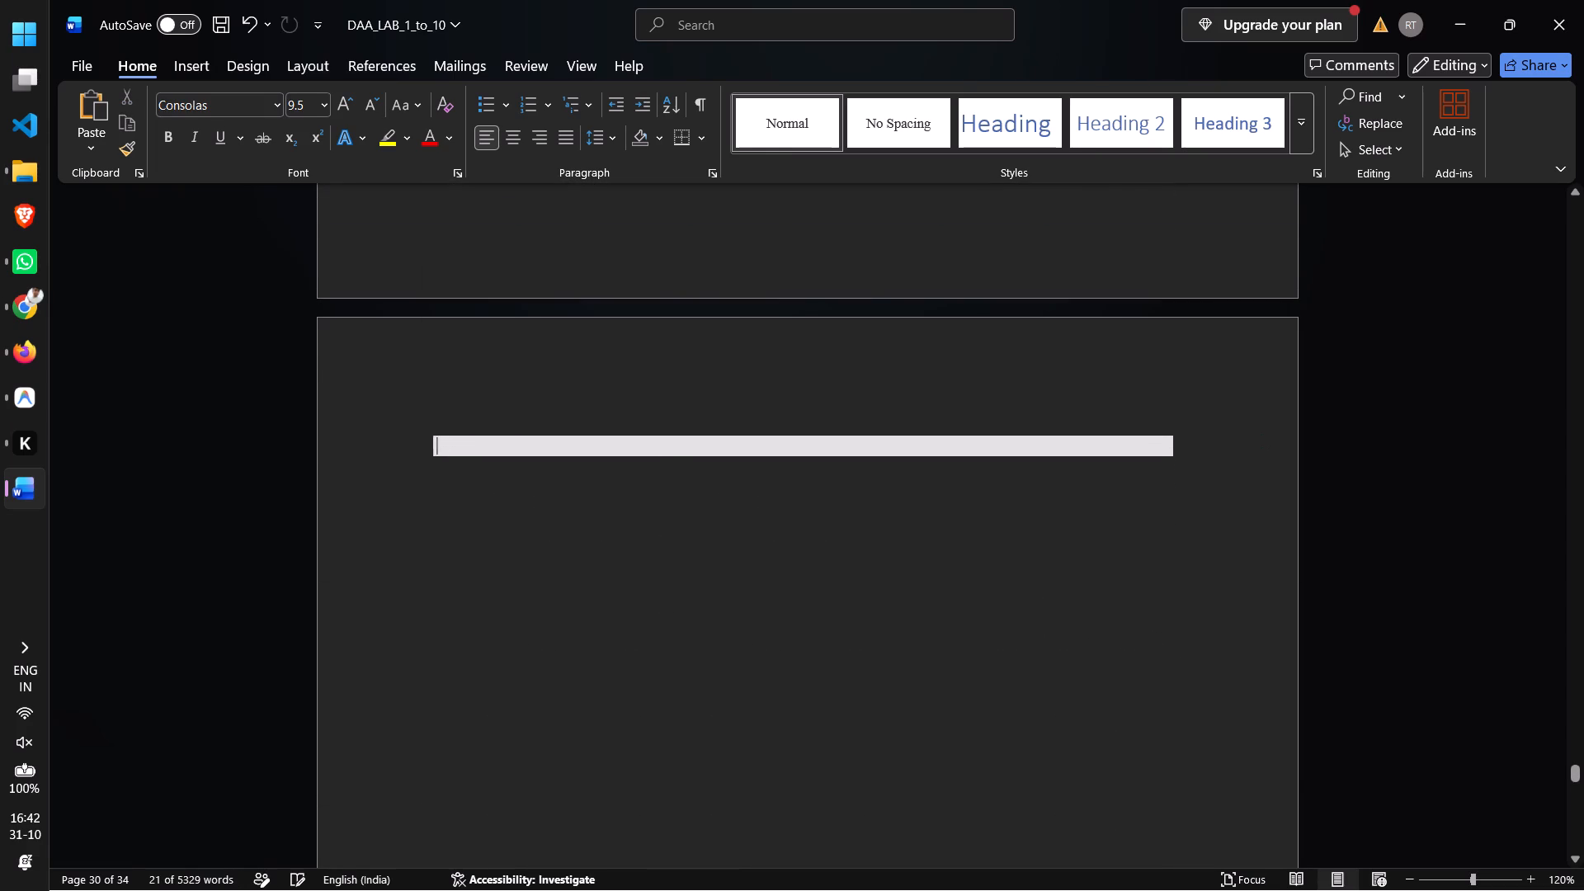
key(BackSpace)
scroll(422, 332, up, 1)
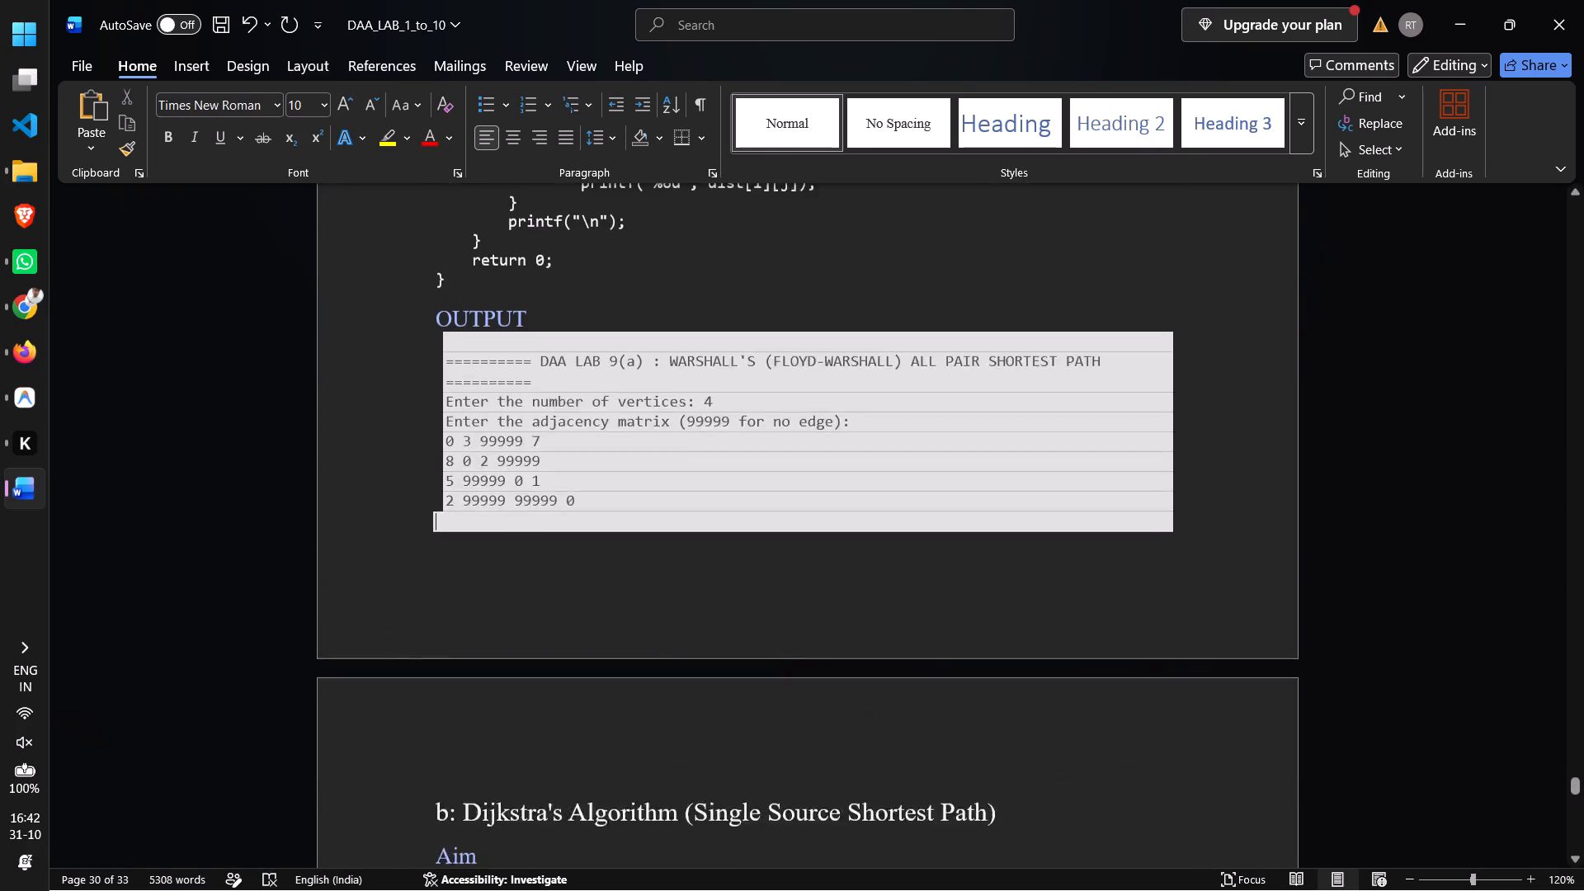
scroll(422, 332, up, 1)
drag(596, 625, 416, 429)
key(BackSpace)
key(BackSpace)
scroll(416, 429, down, 1)
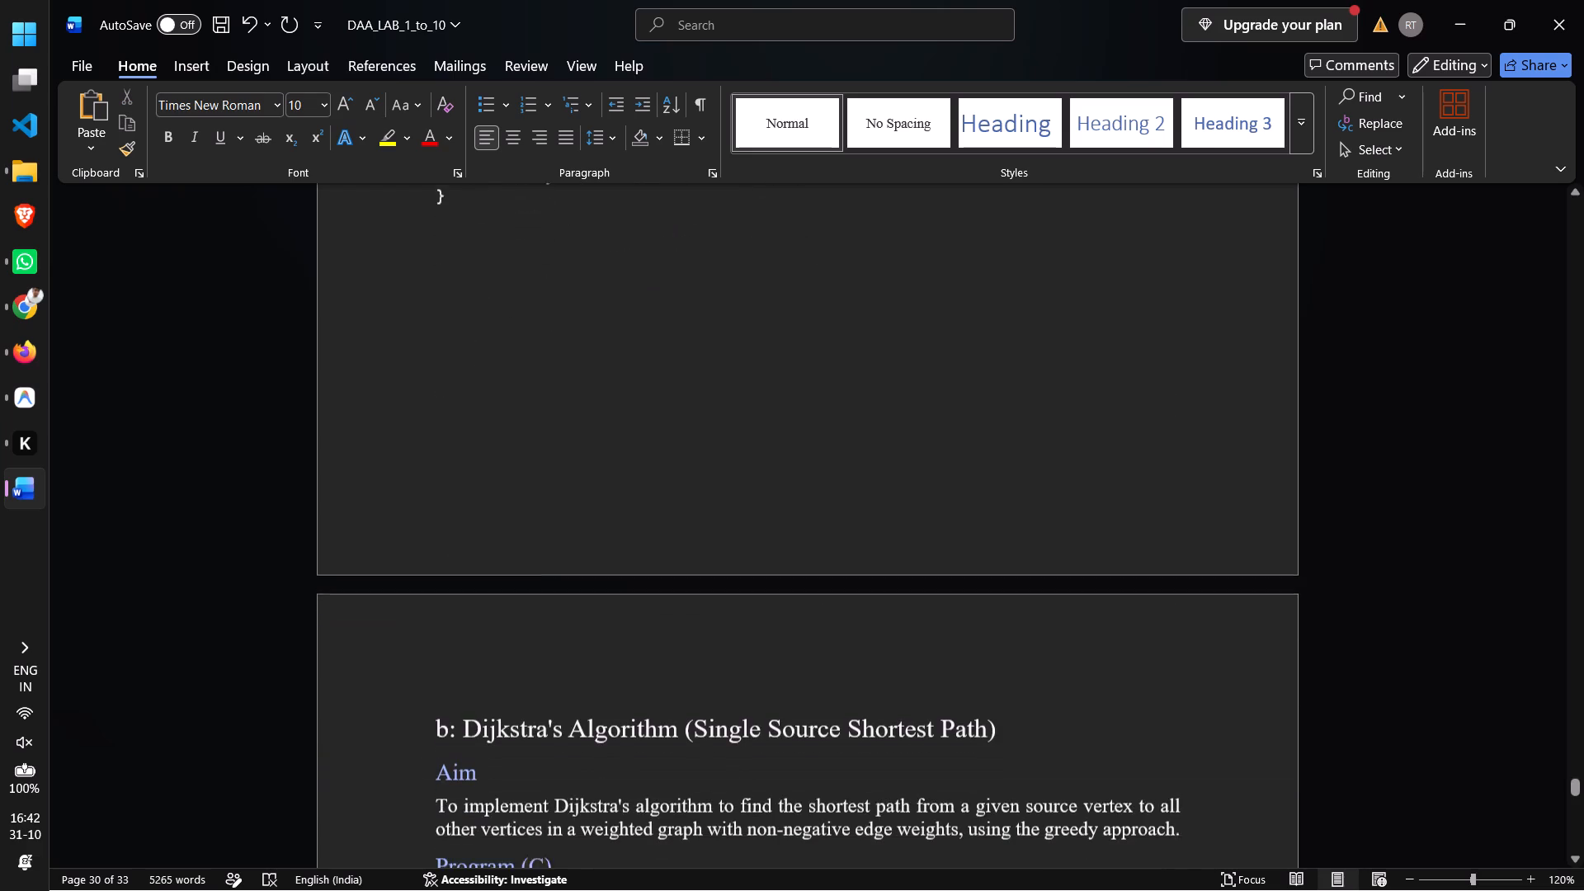
Delete the Lab 8(b) Prim's Algorithm output, its OUTPUT heading and the blank lines, keeping the Lab 9 heading separate from the program.
scroll(416, 434, up, 6)
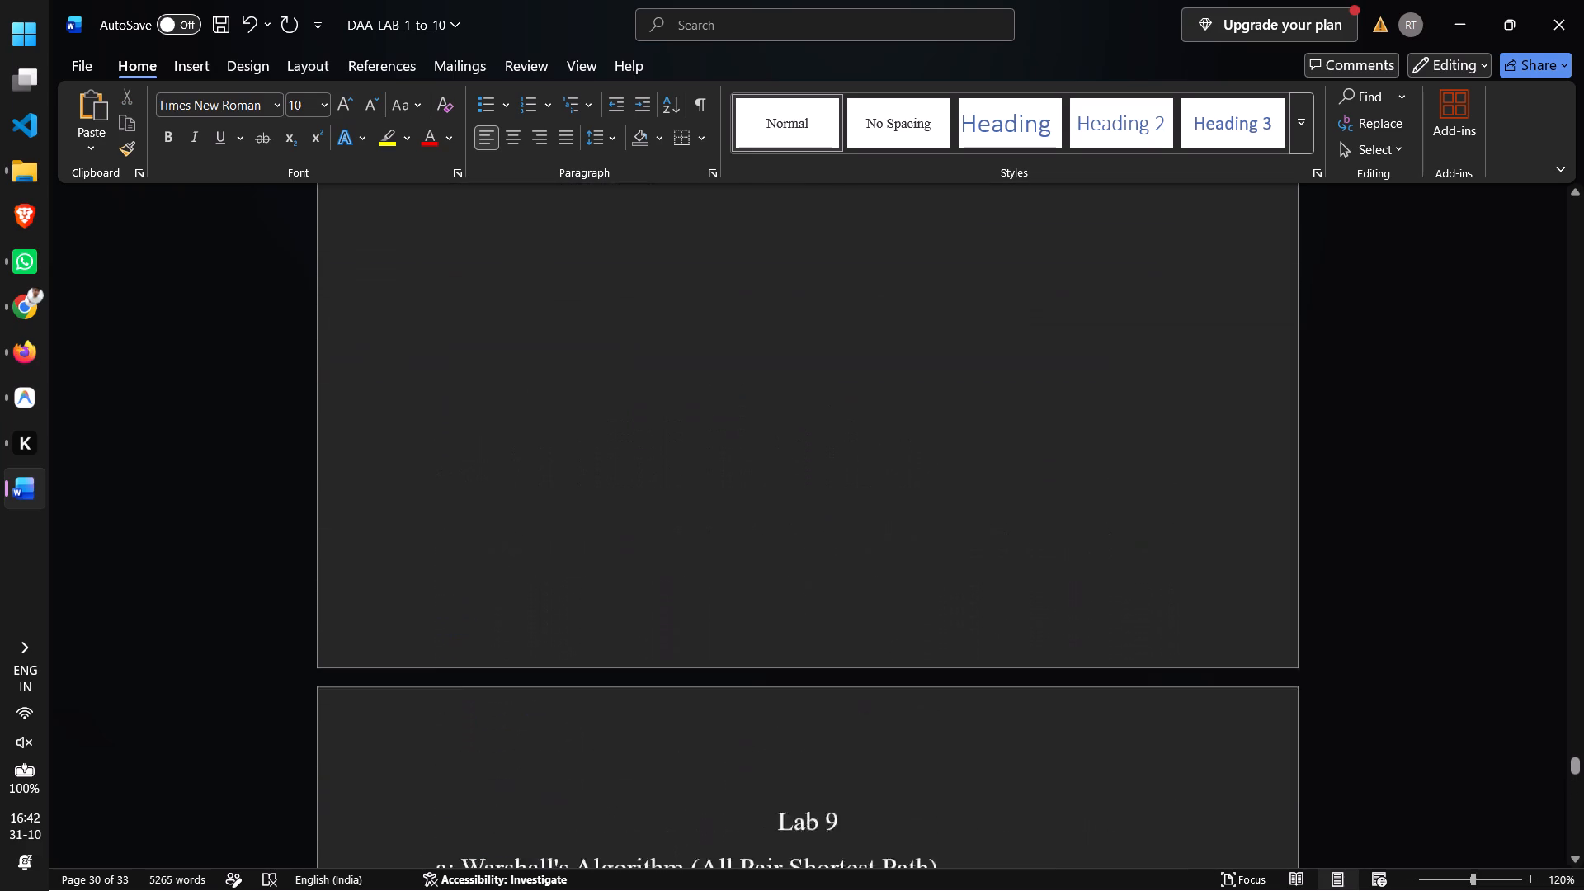
scroll(416, 434, up, 2)
drag(686, 646, 552, 478)
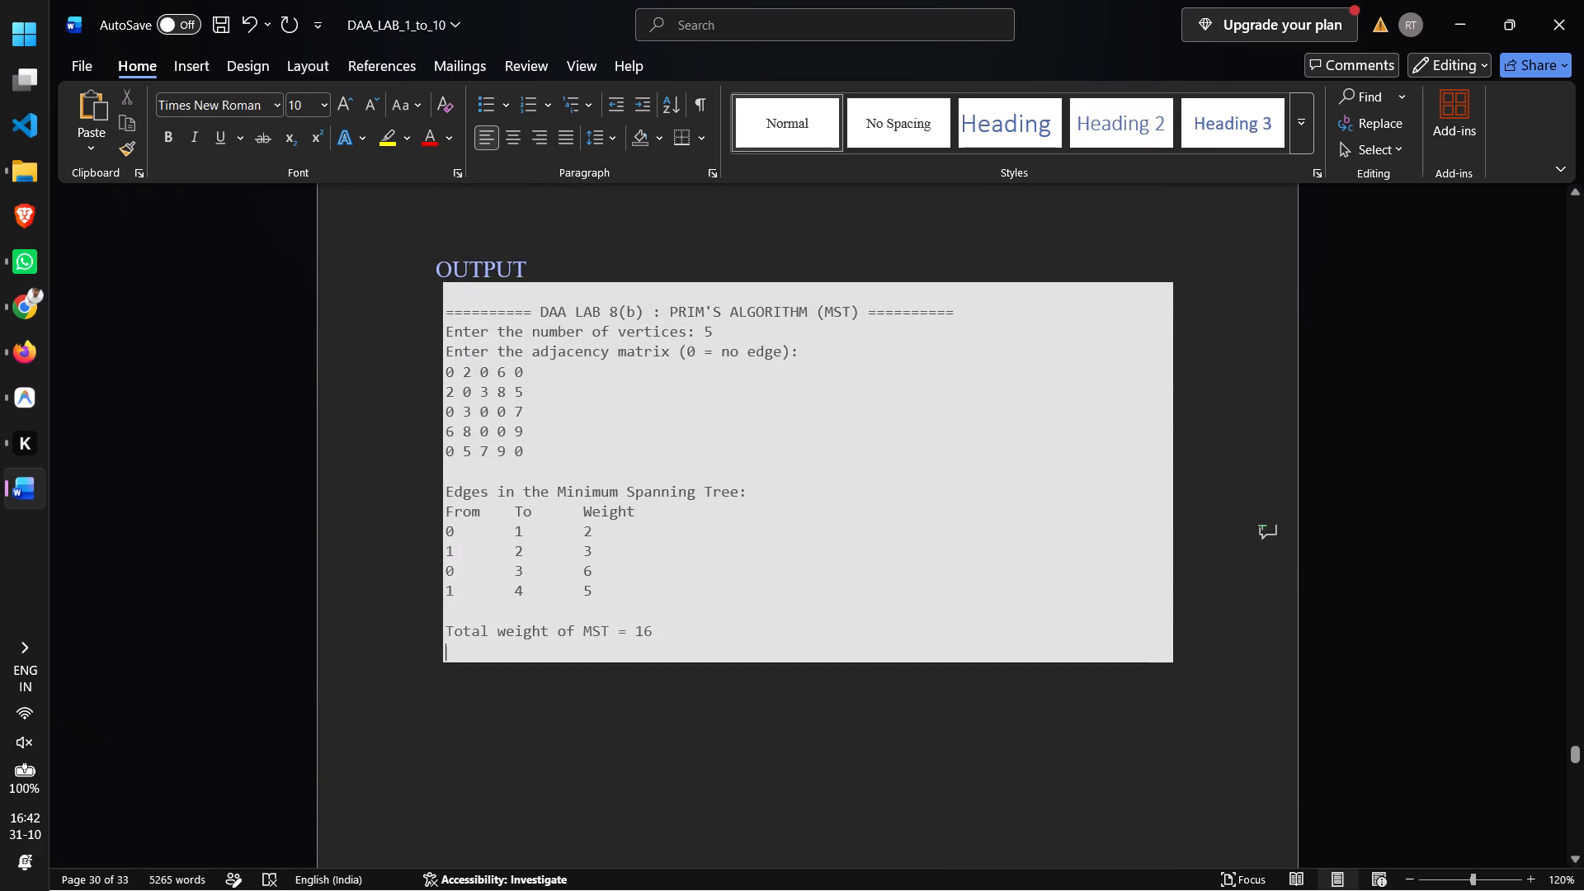
drag(552, 478, 433, 284)
key(BackSpace)
key(BackSpace)
key(BackSpace)
key(BackSpace)
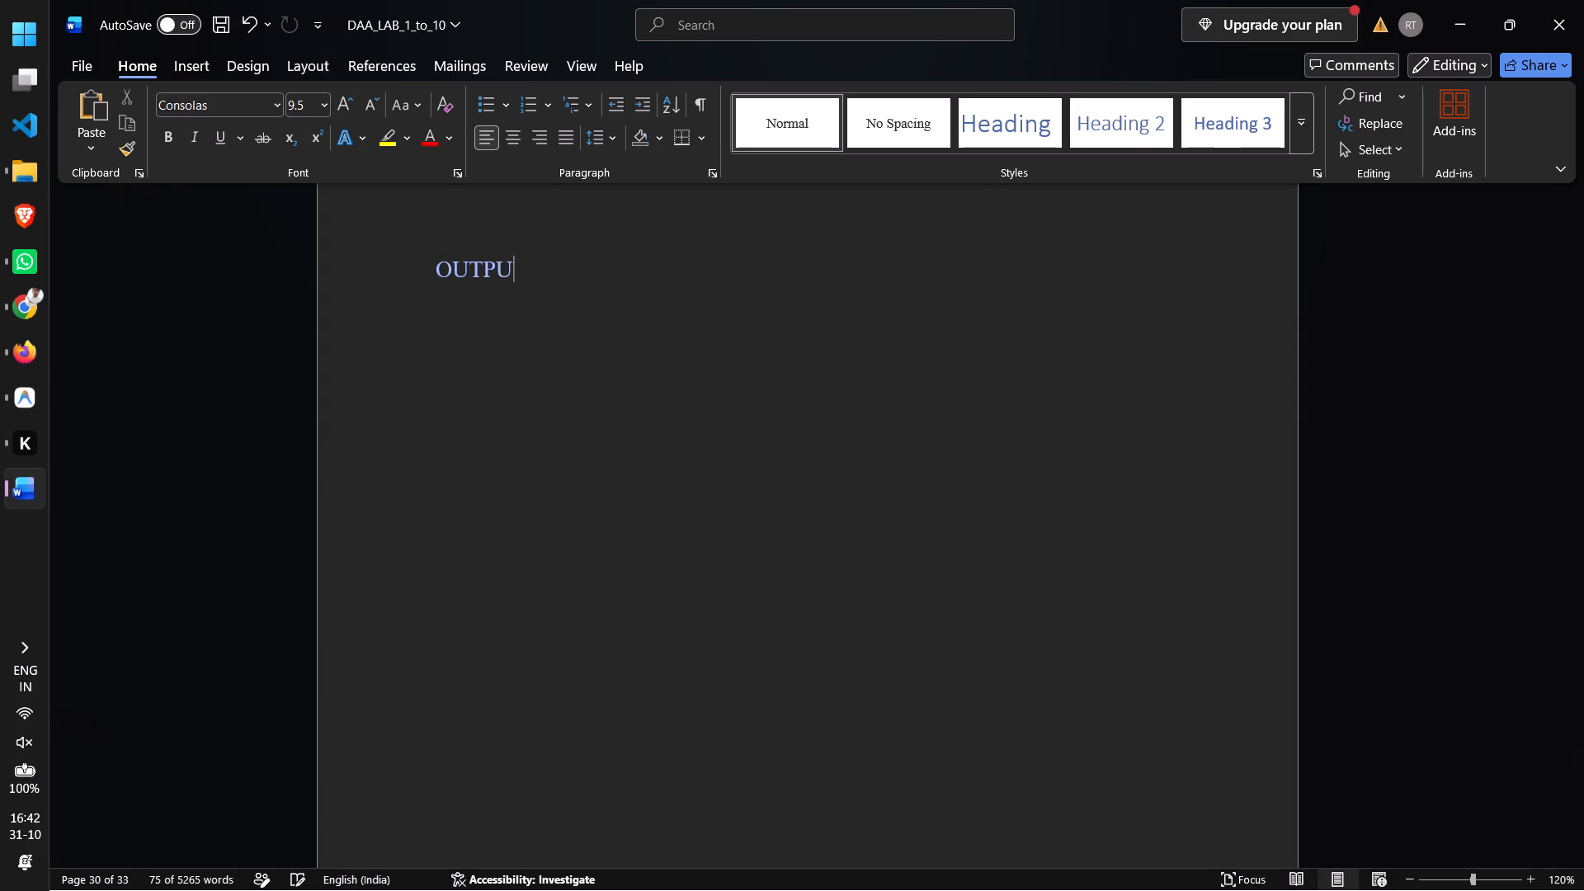
key(BackSpace)
key(BackSpace)
key(BackSpace)
key(BackSpace)
key(BackSpace)
key(BackSpace)
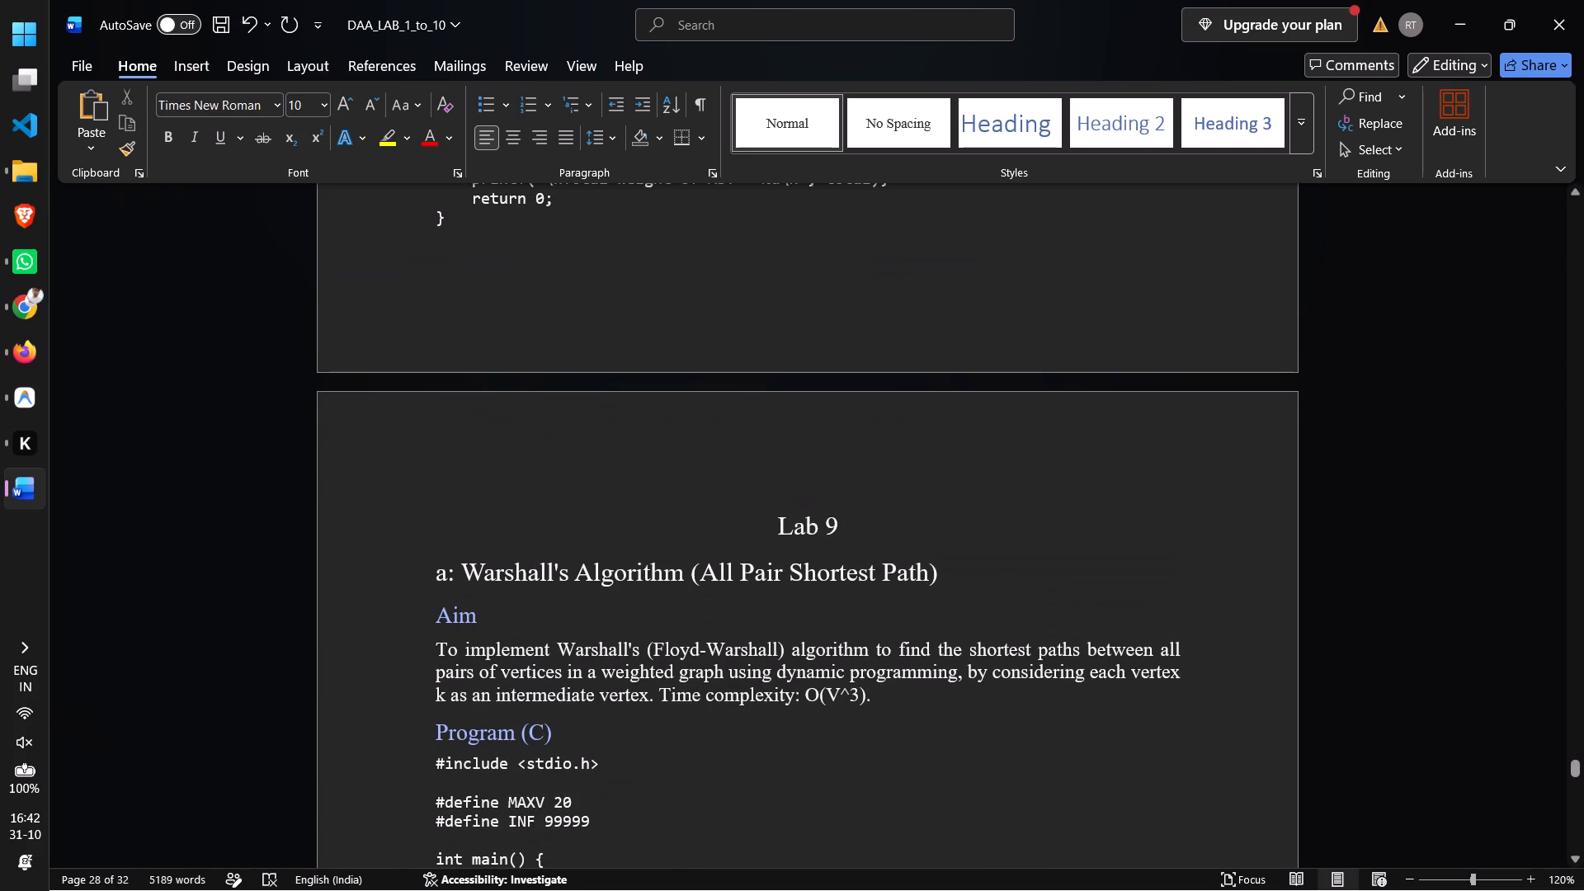
key(Delete)
key(ctrl+z)
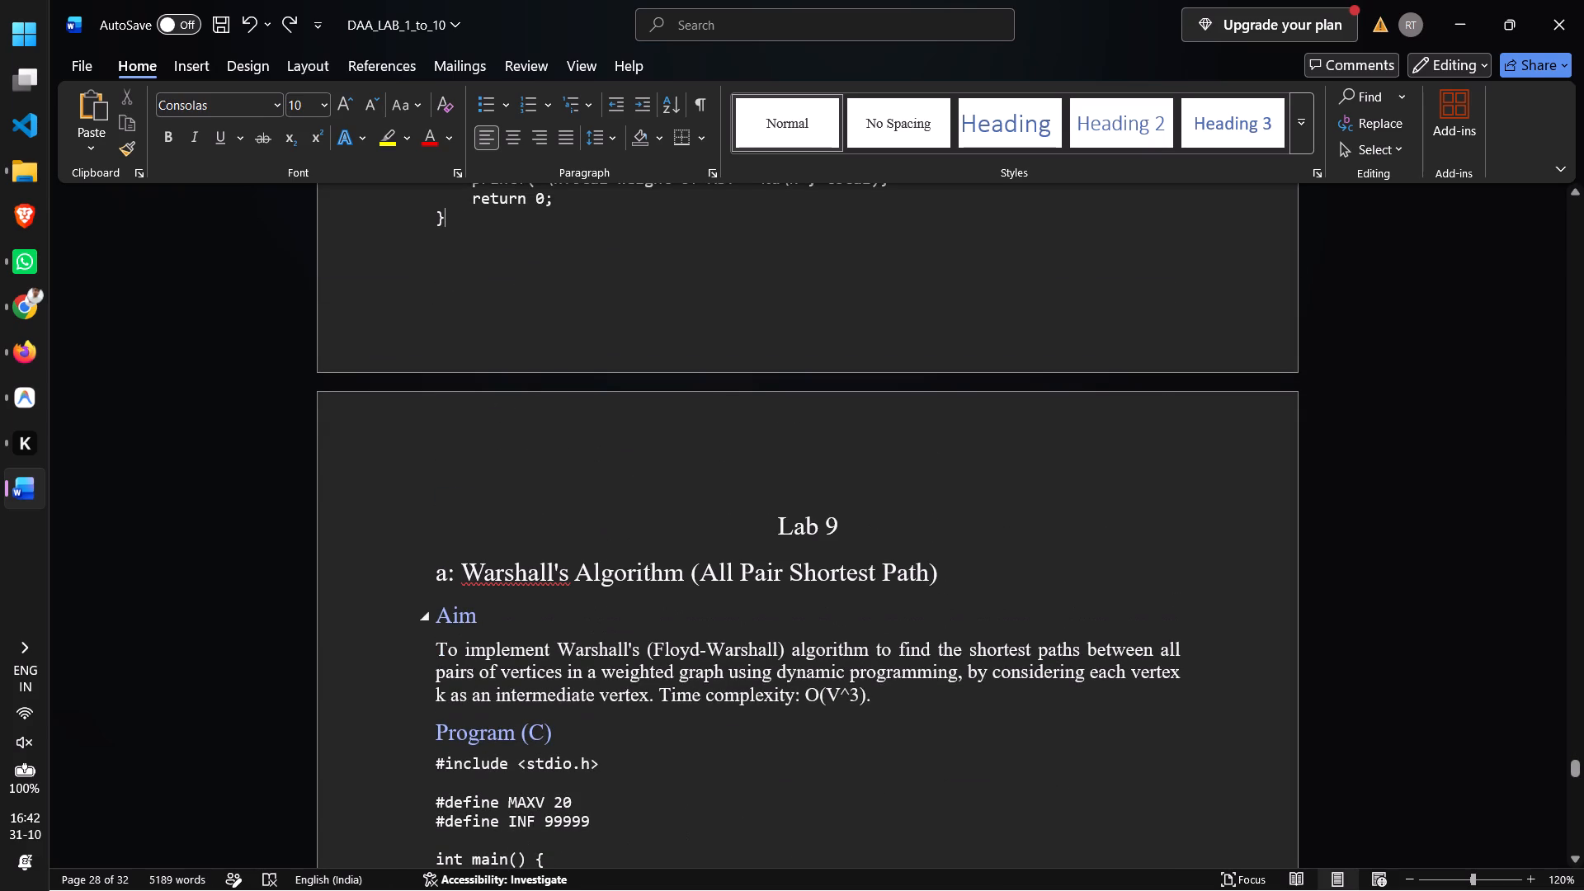
Examine the Lab 9 and Lab 10 pages to the end of the document, then the pages back to Lab 7.
scroll(1004, 624, down, 12)
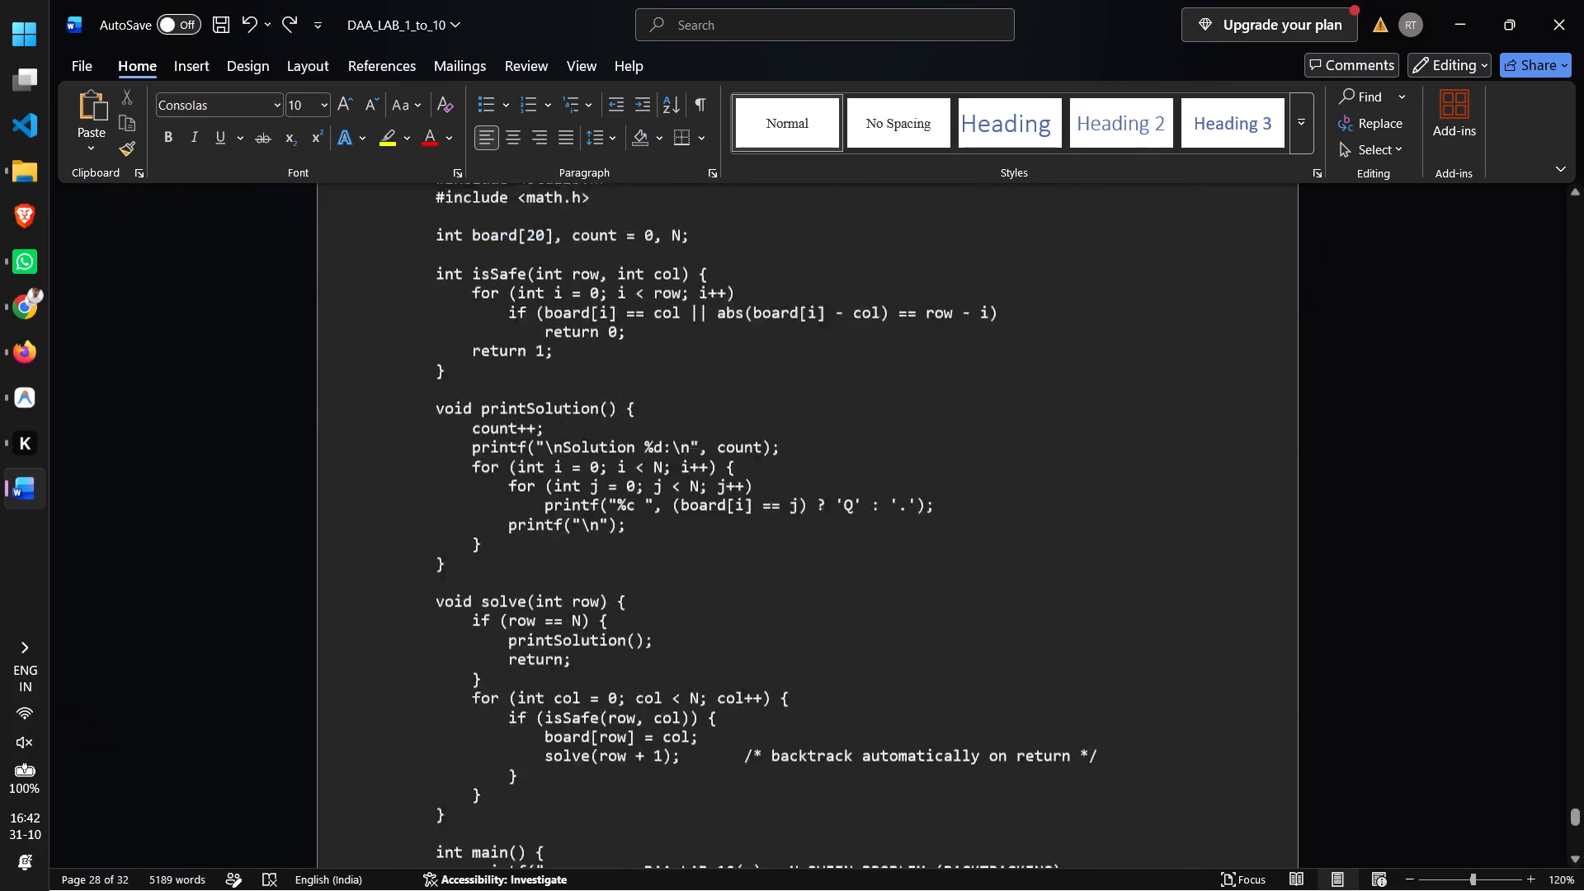
scroll(1004, 624, down, 6)
scroll(1004, 624, up, 10)
scroll(1004, 624, right, 1)
Delete the Lab 7(b) Longest Common Subsequence output, its OUTPUT heading and the blank lines, keeping the Lab 8 heading separate from the program.
scroll(1004, 624, down, 1)
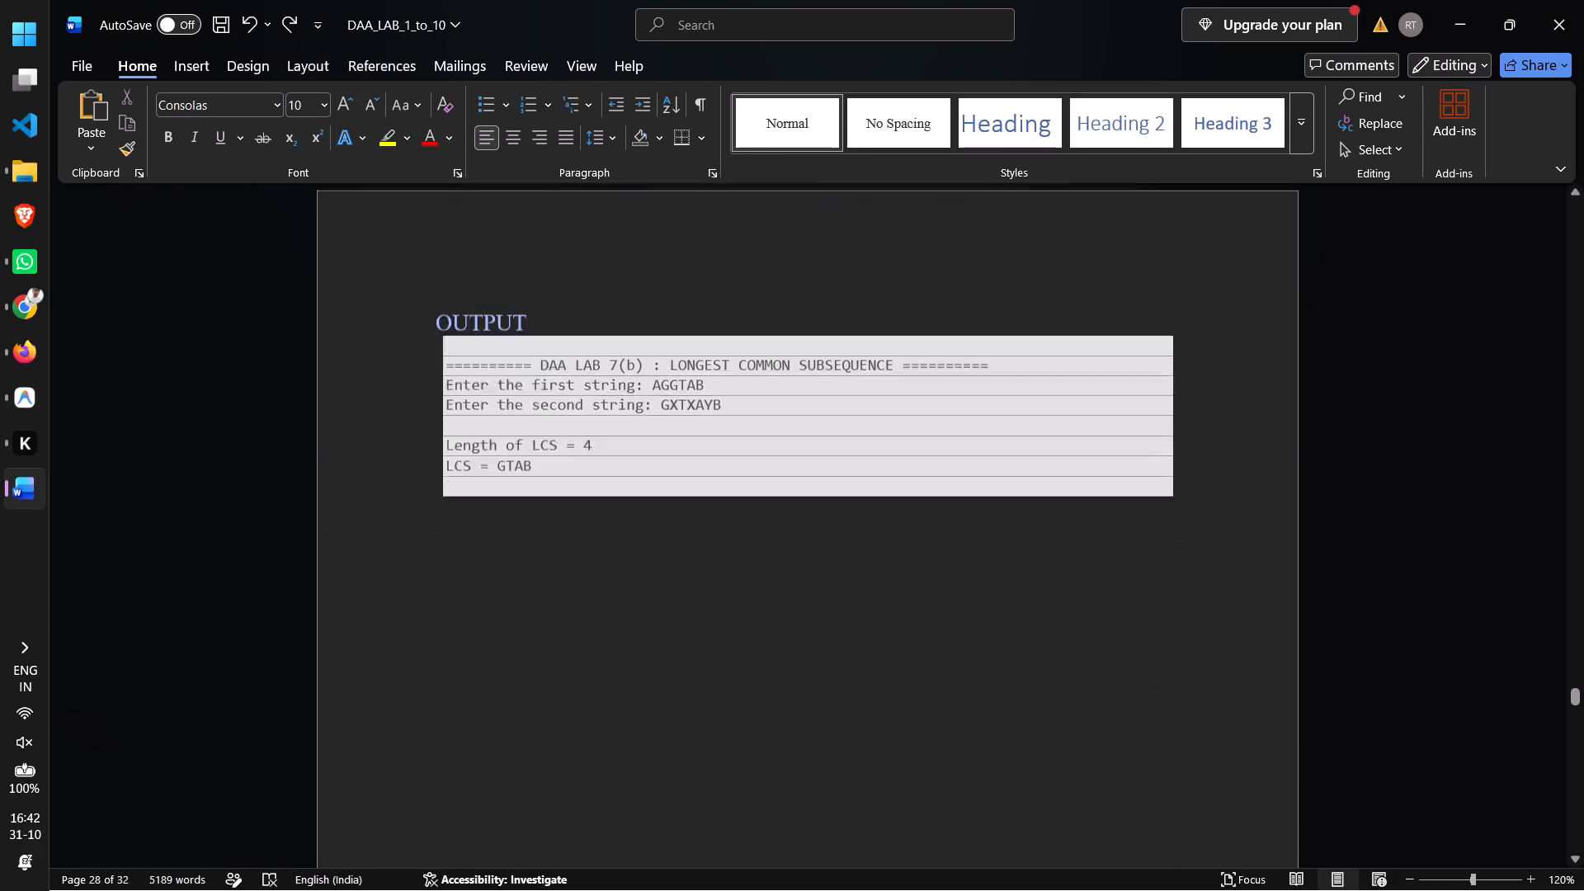
scroll(1004, 624, down, 1)
scroll(1004, 624, up, 2)
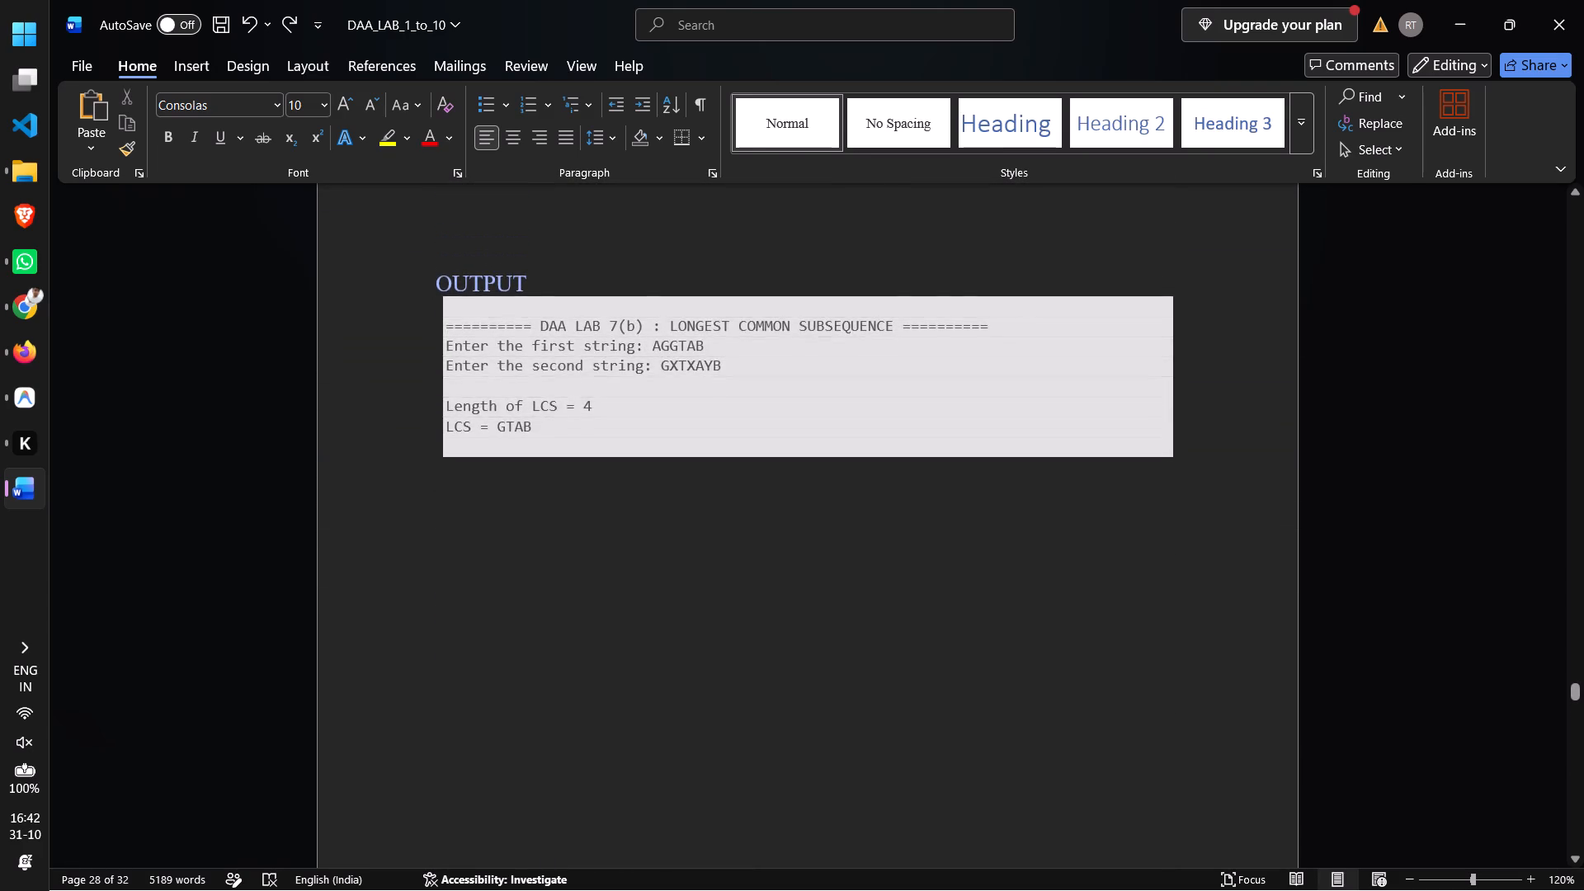
scroll(1004, 624, up, 1)
drag(571, 745, 413, 583)
key(BackSpace)
key(BackSpace)
key(BackSpace)
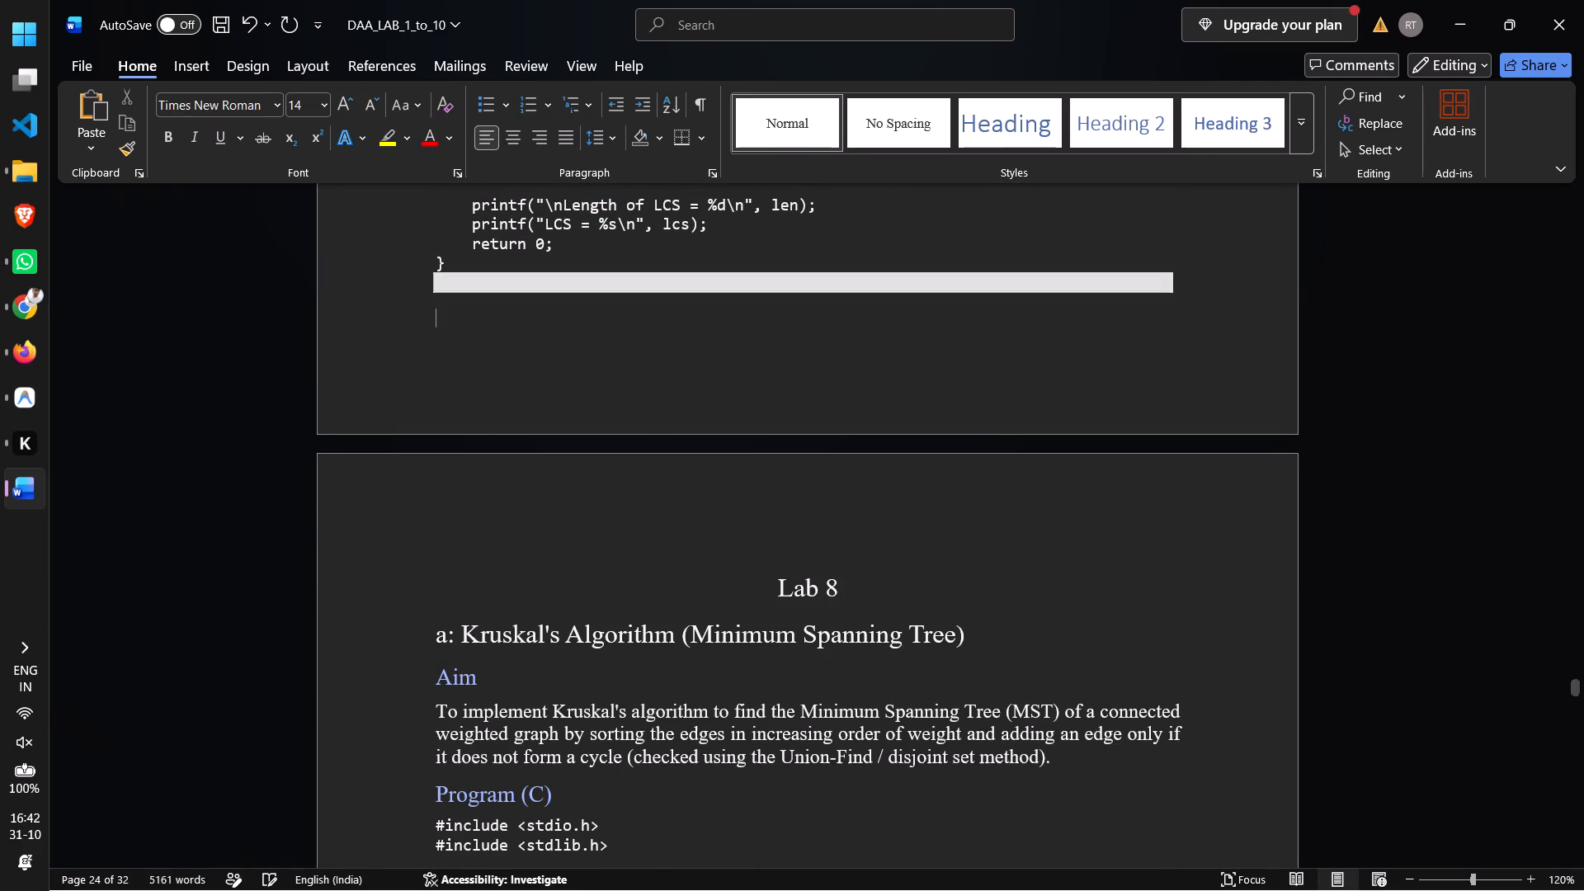
key(BackSpace)
key(Delete)
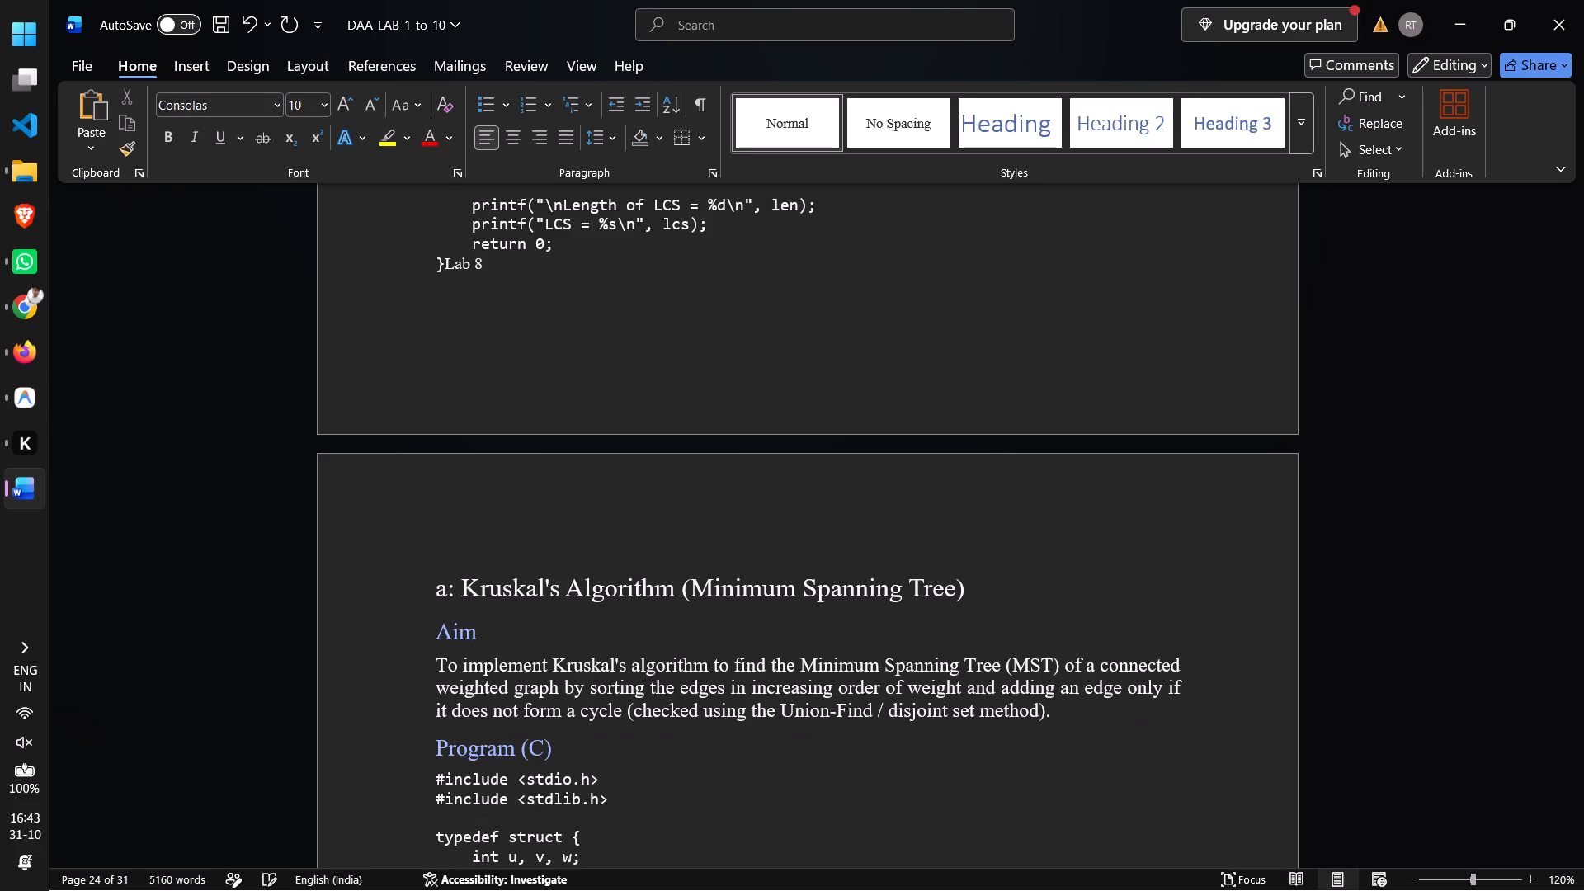
key(ctrl+z)
Examine the earlier pages from the Lab 7(b) program back through the knapsack program to Lab 4(b) Counting Sort.
scroll(650, 697, up, 5)
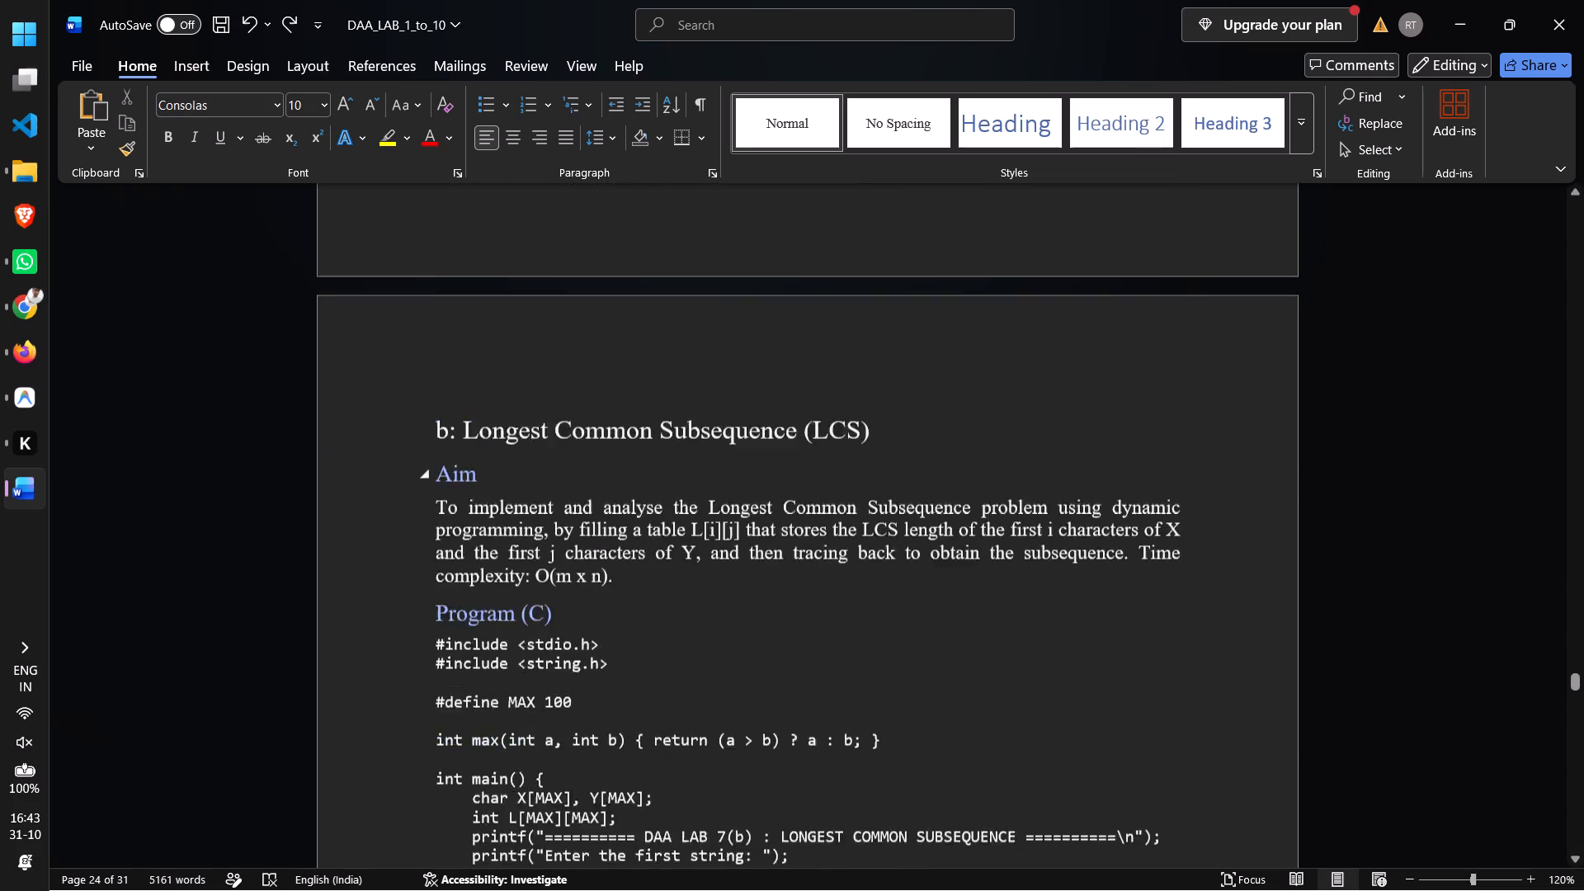
scroll(650, 697, up, 7)
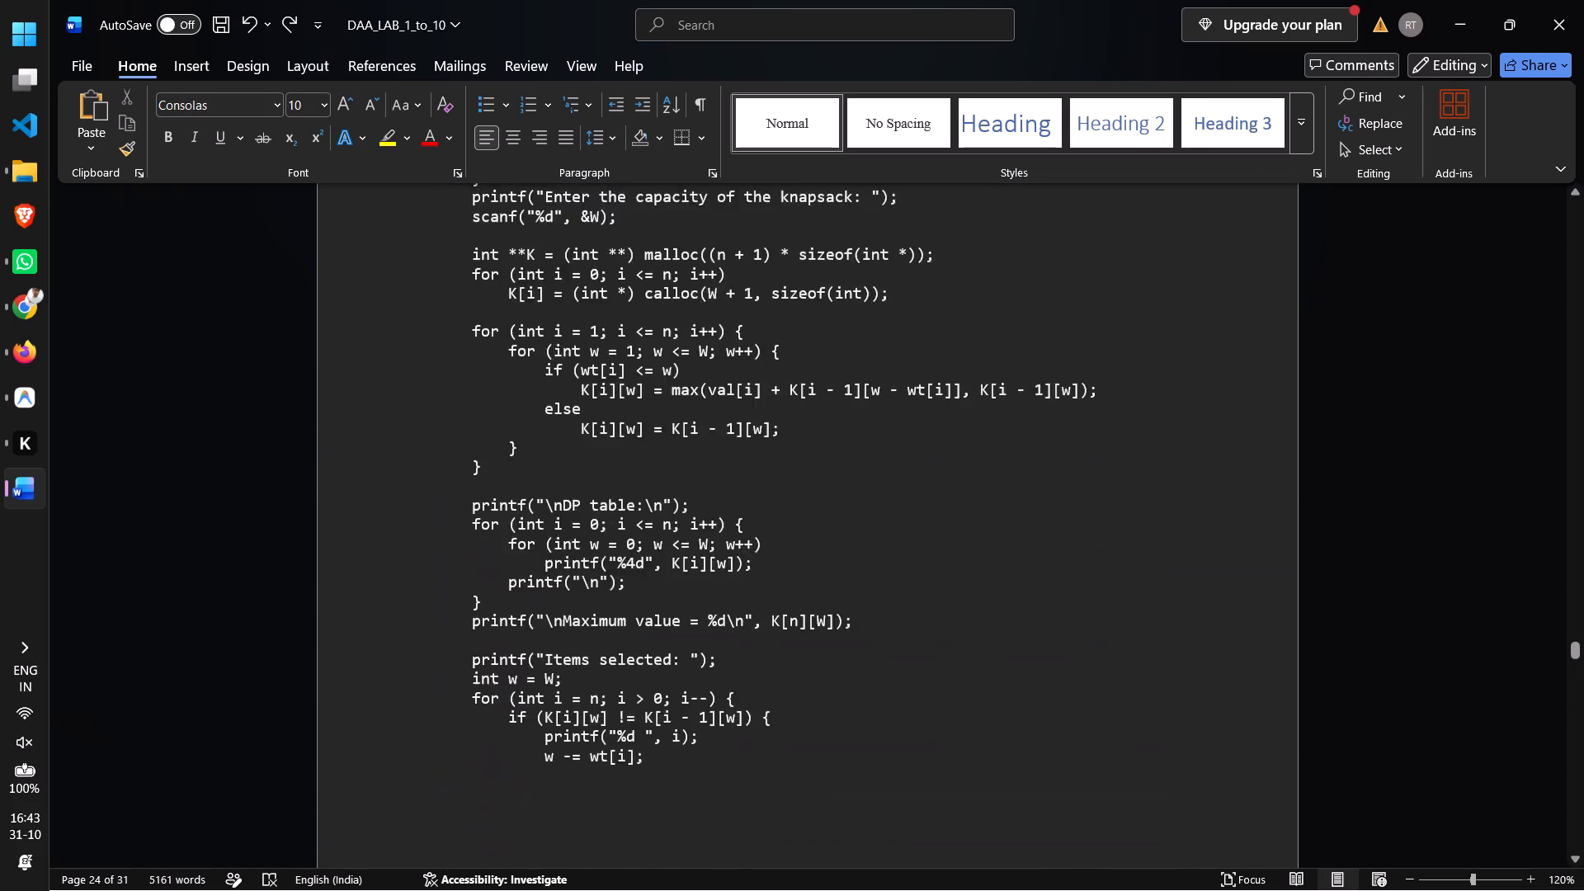
scroll(650, 697, up, 20)
scroll(650, 697, up, 1)
scroll(650, 697, down, 2)
scroll(650, 697, up, 20)
scroll(650, 697, up, 20)
scroll(650, 697, up, 20)
Save a PDF version of the lab file in the Downloads folder under the name DAA_LAB_1_to_10.
click(73, 73)
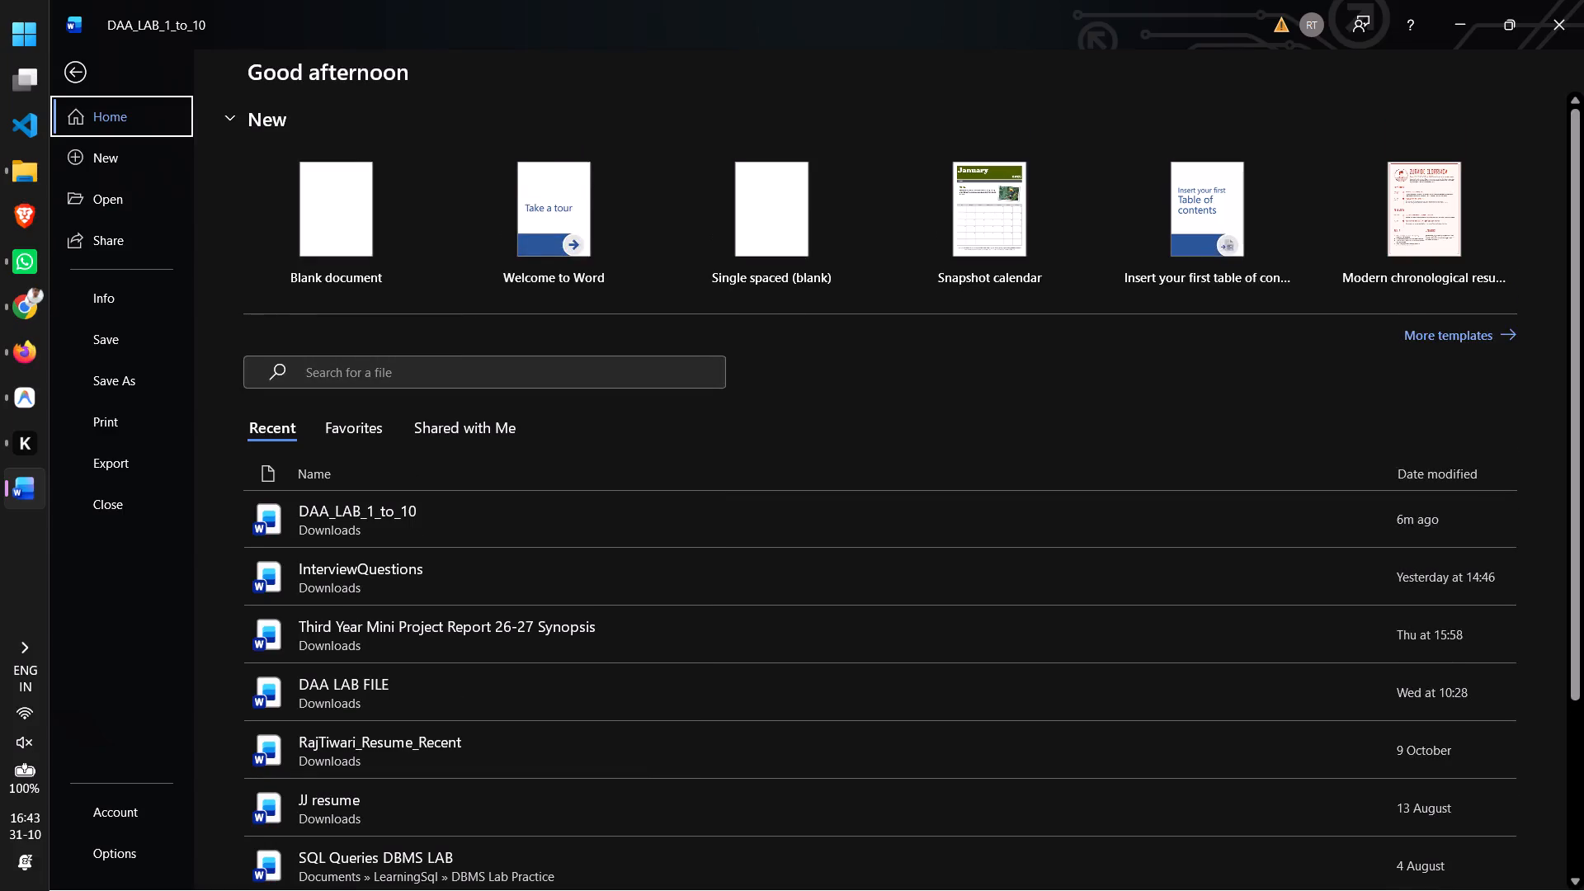
click(120, 378)
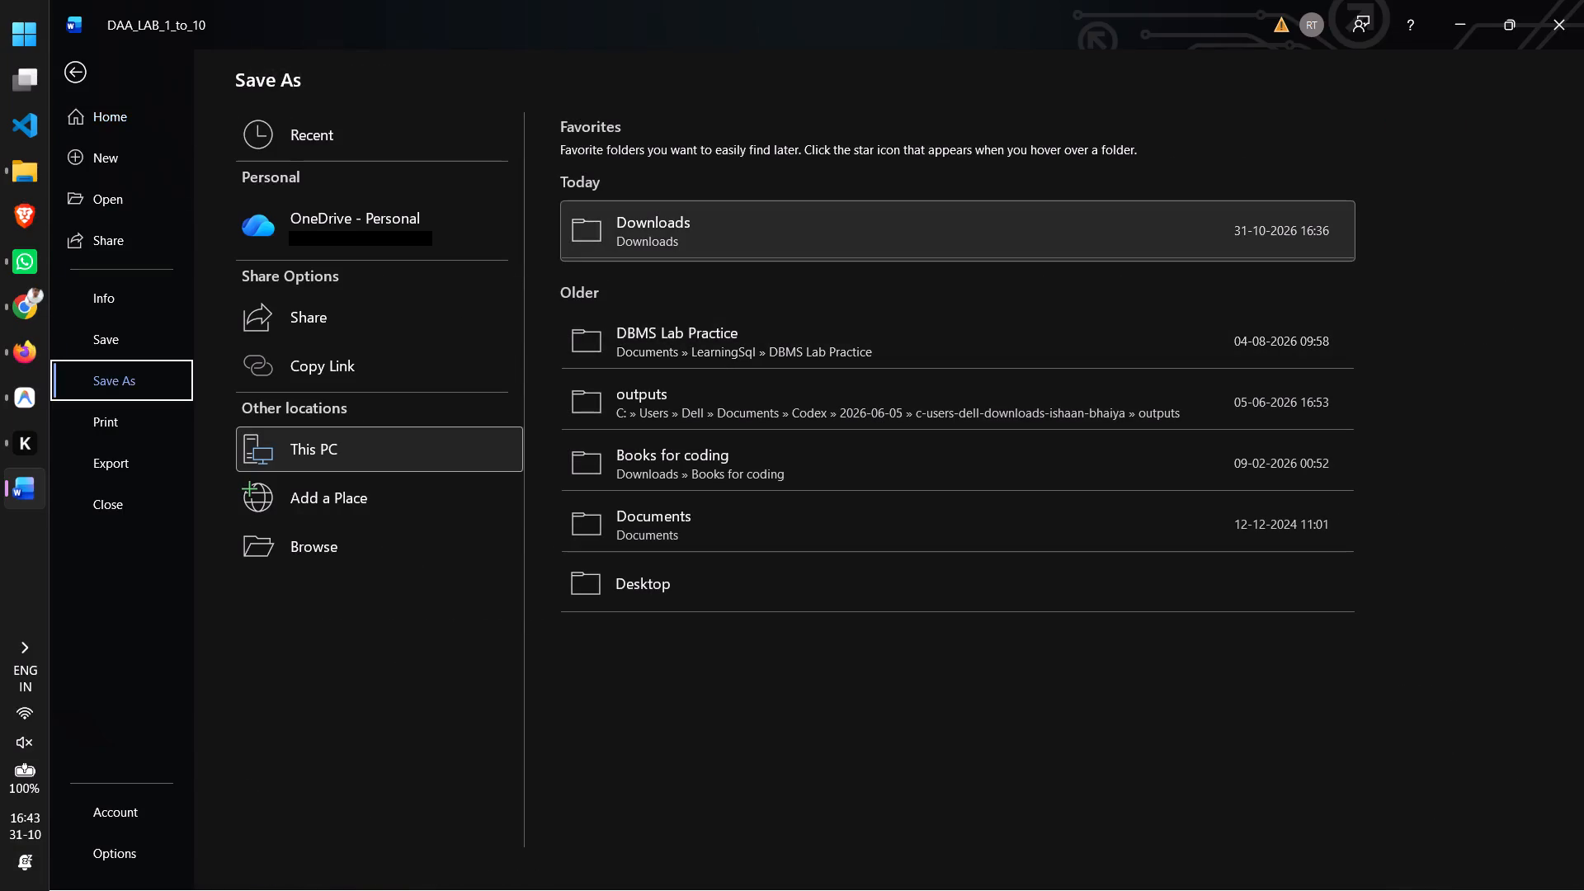
click(719, 211)
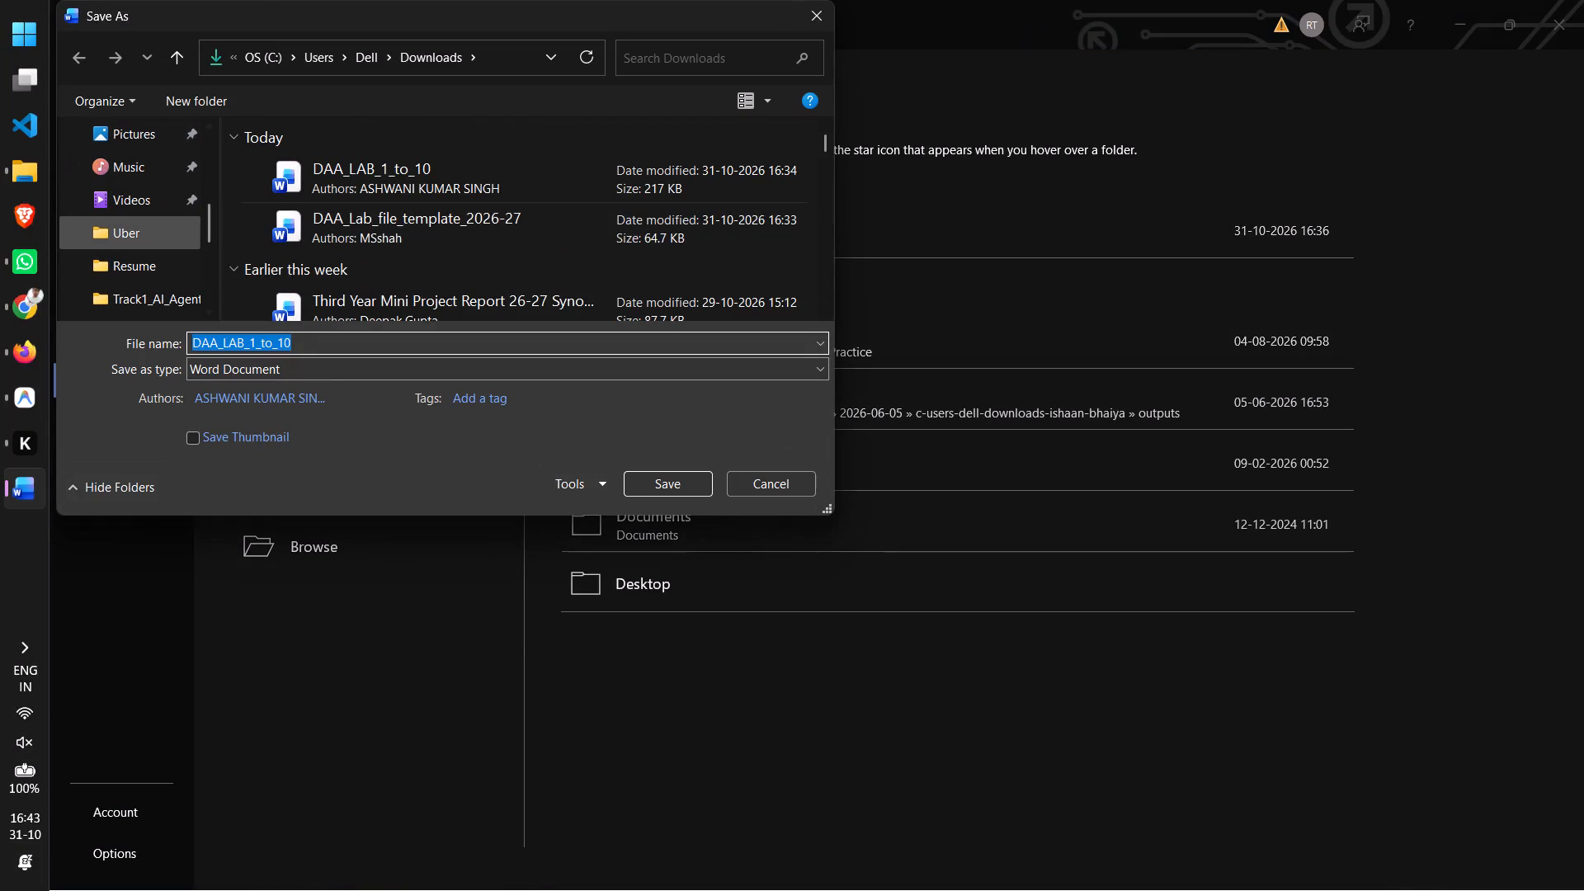
scroll(161, 239, down, 1)
scroll(161, 239, up, 2)
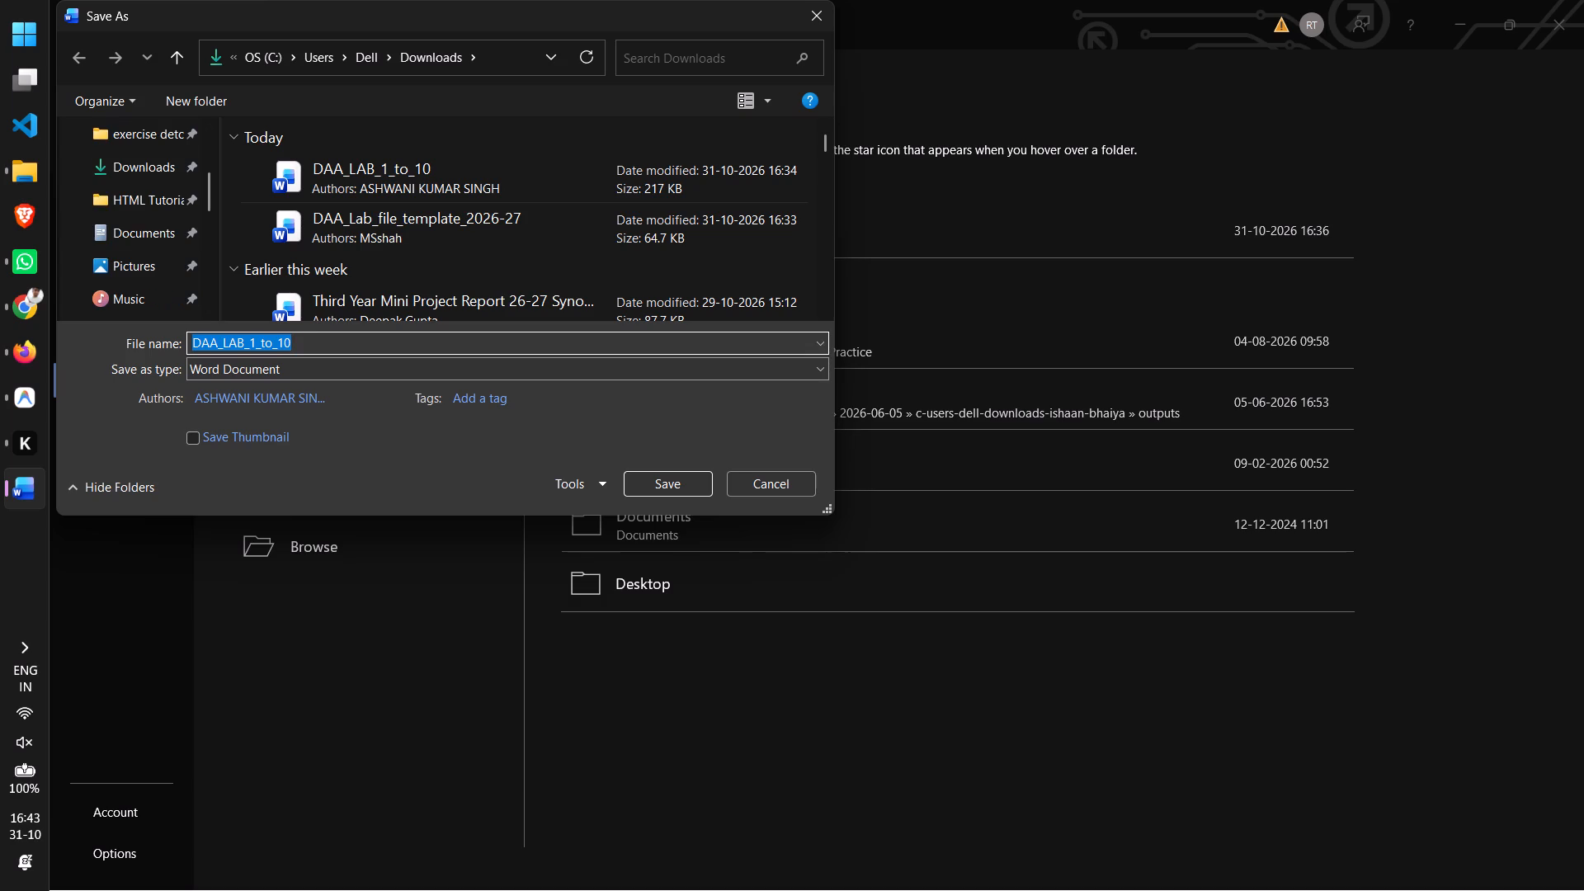
click(148, 231)
click(186, 163)
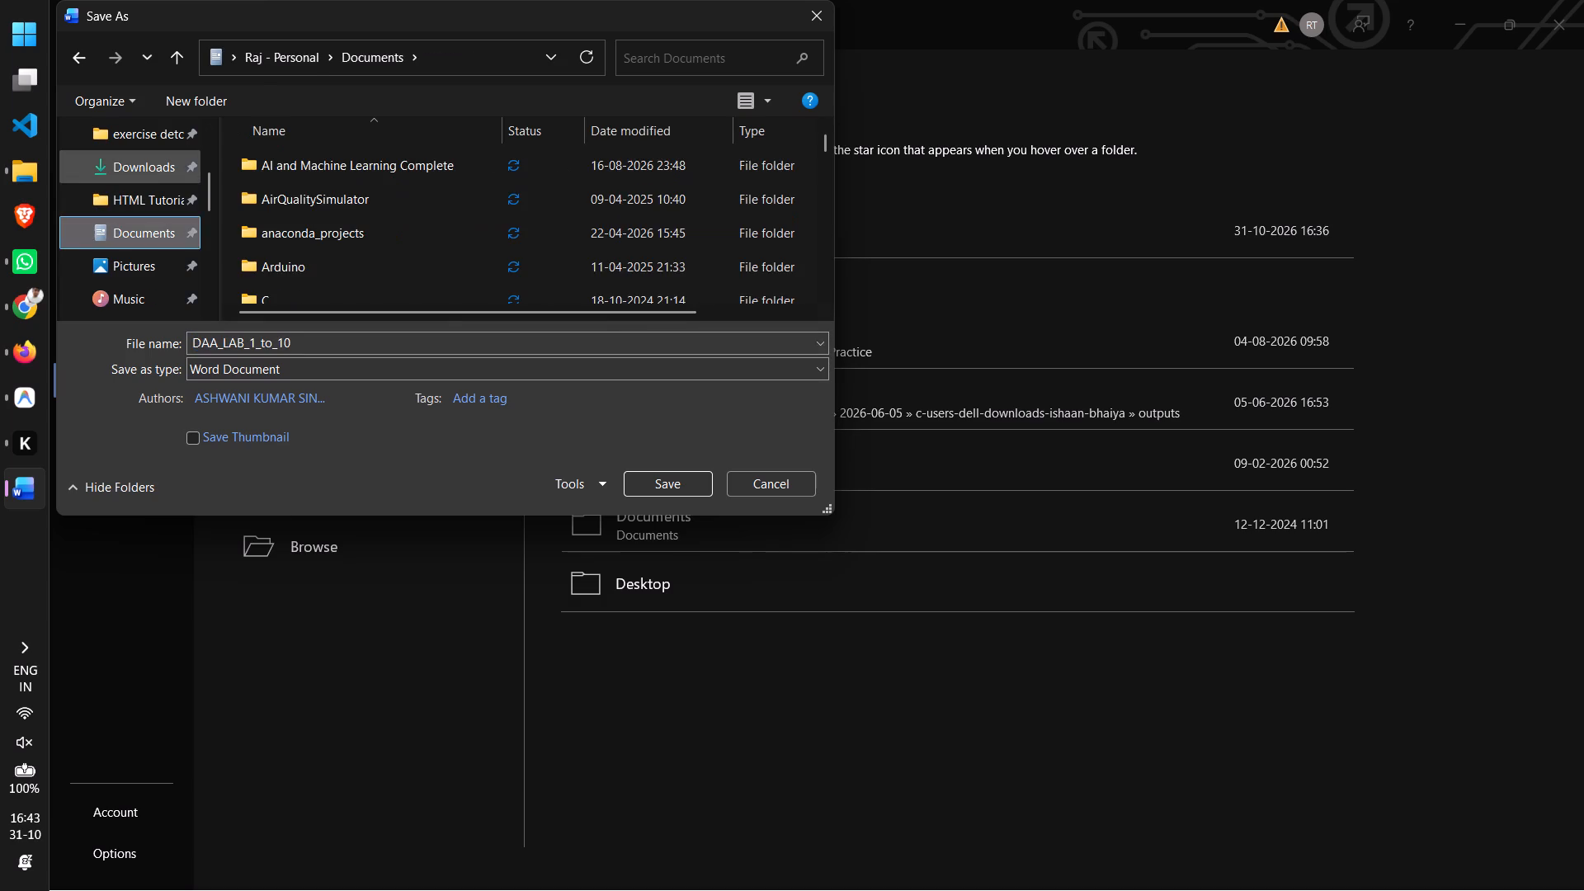
click(364, 337)
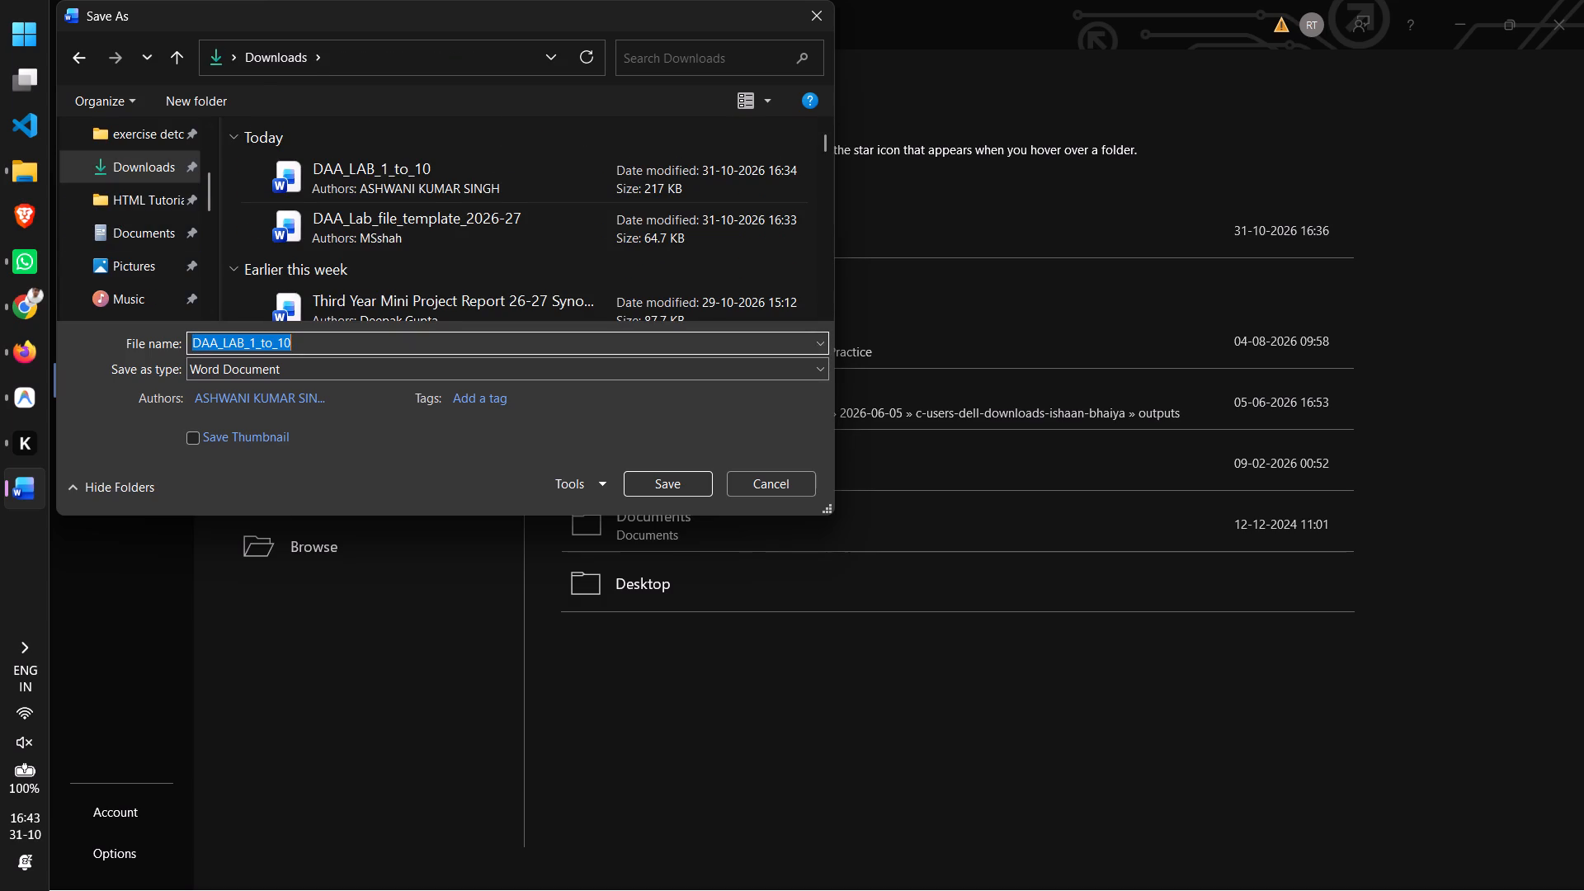
click(362, 343)
click(351, 370)
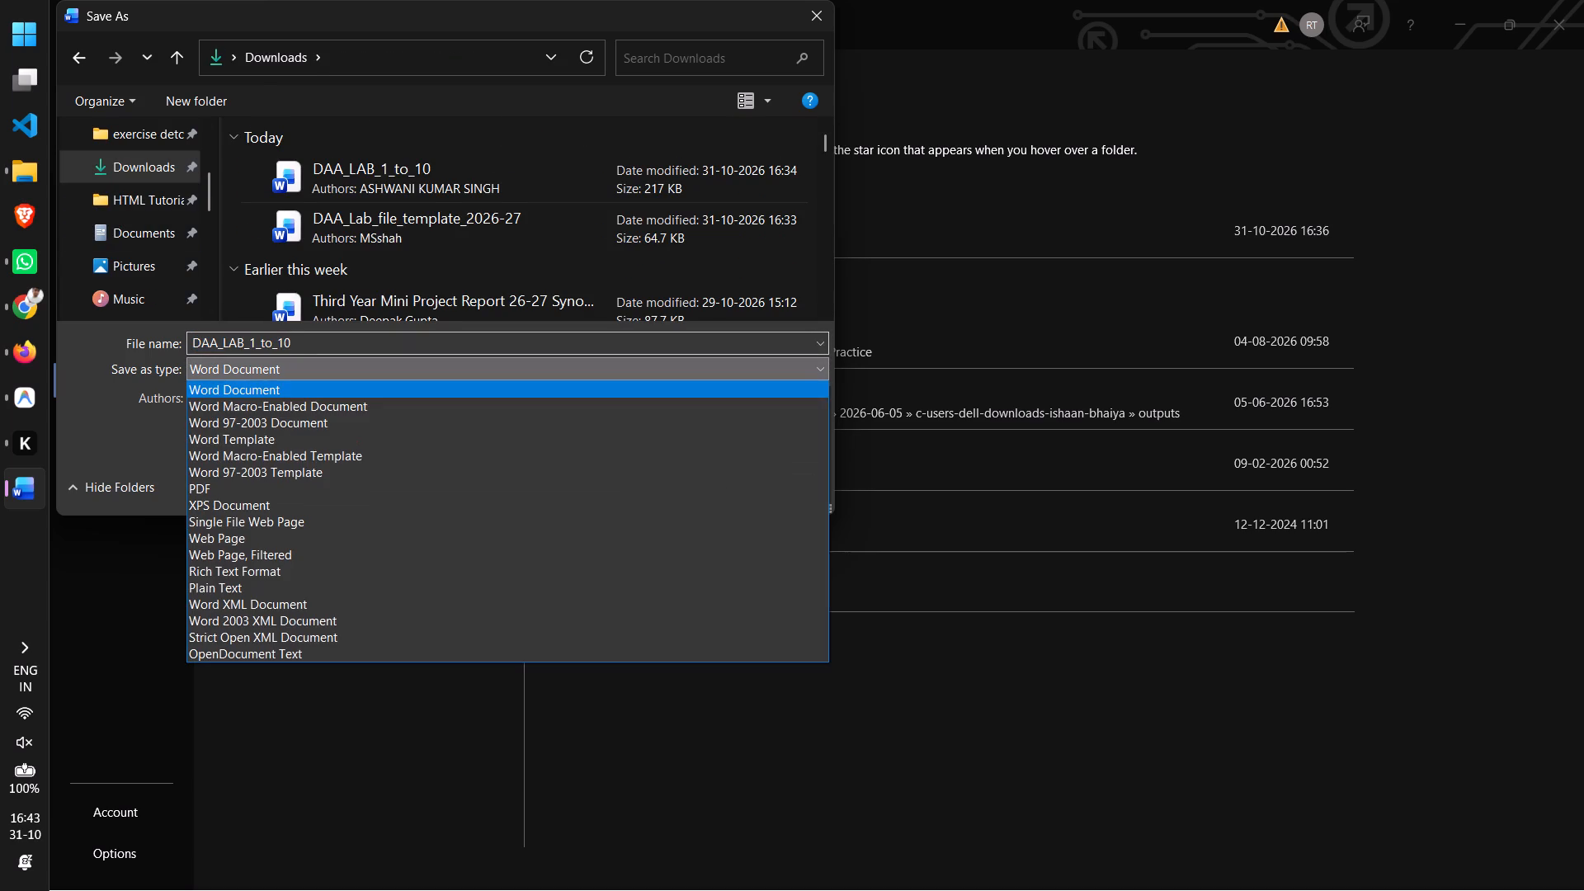
click(292, 484)
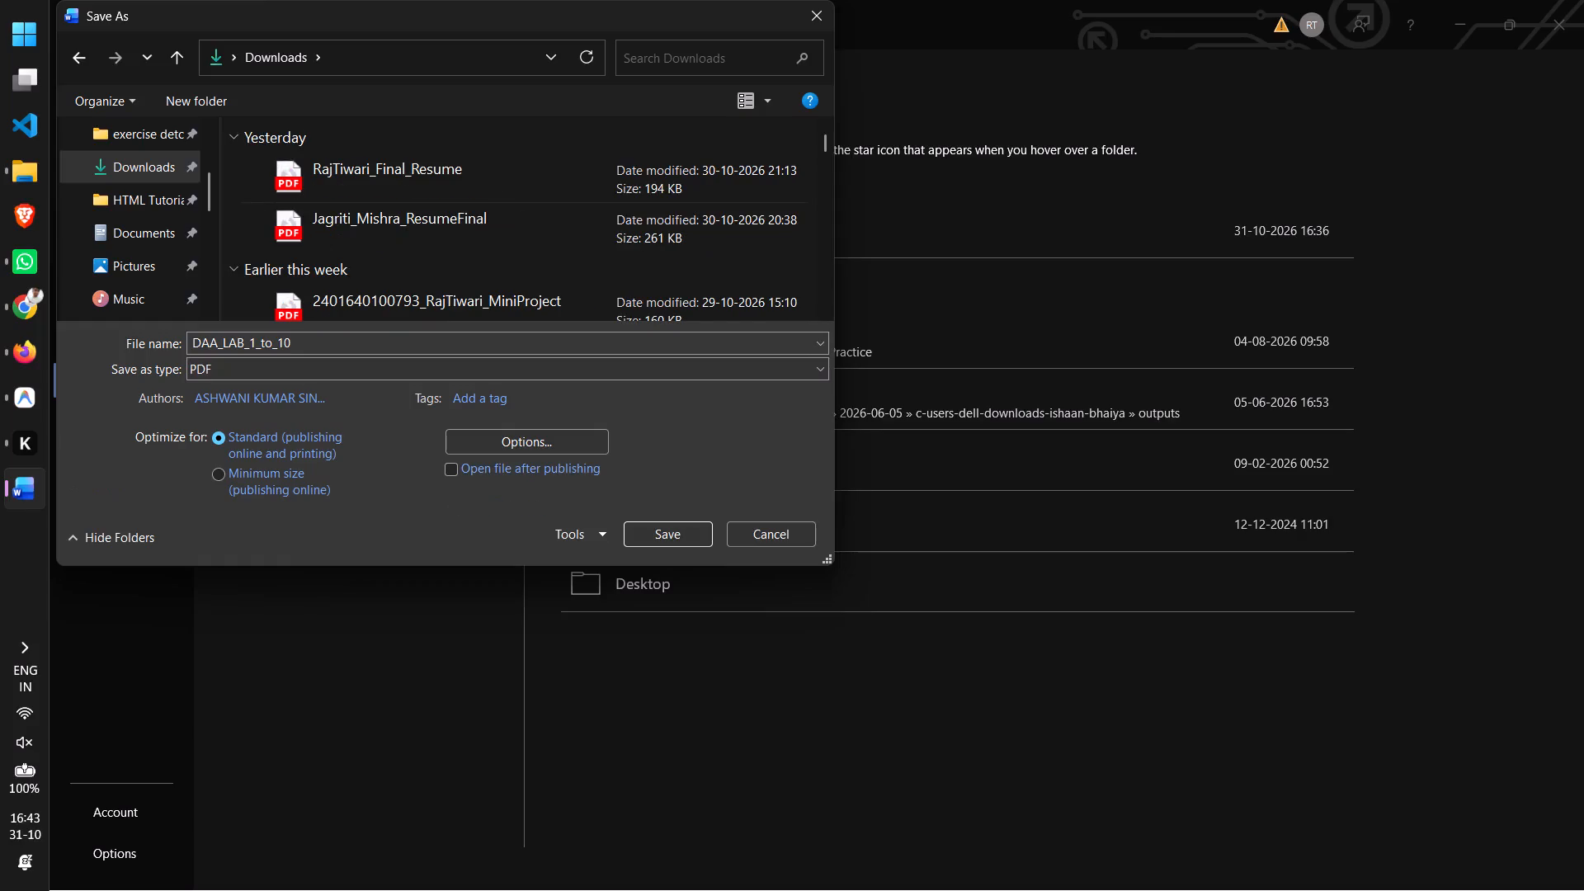
click(653, 537)
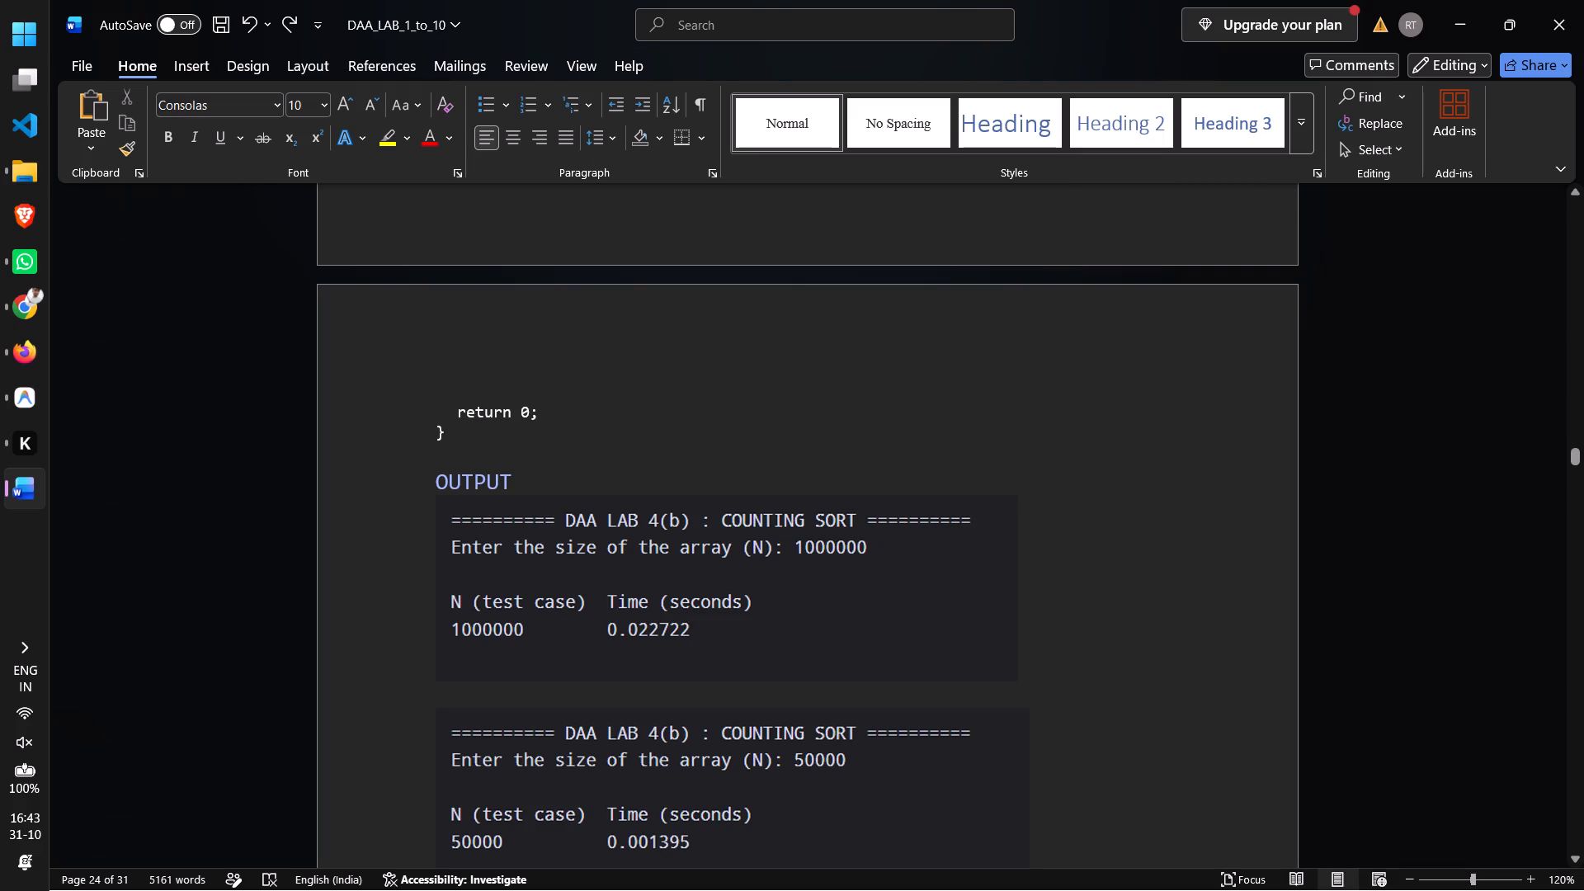
Check the Lab 1 page at the start of the document, then close the document with its changes saved in Downloads.
drag(1569, 456, 1546, 204)
scroll(1374, 392, up, 1)
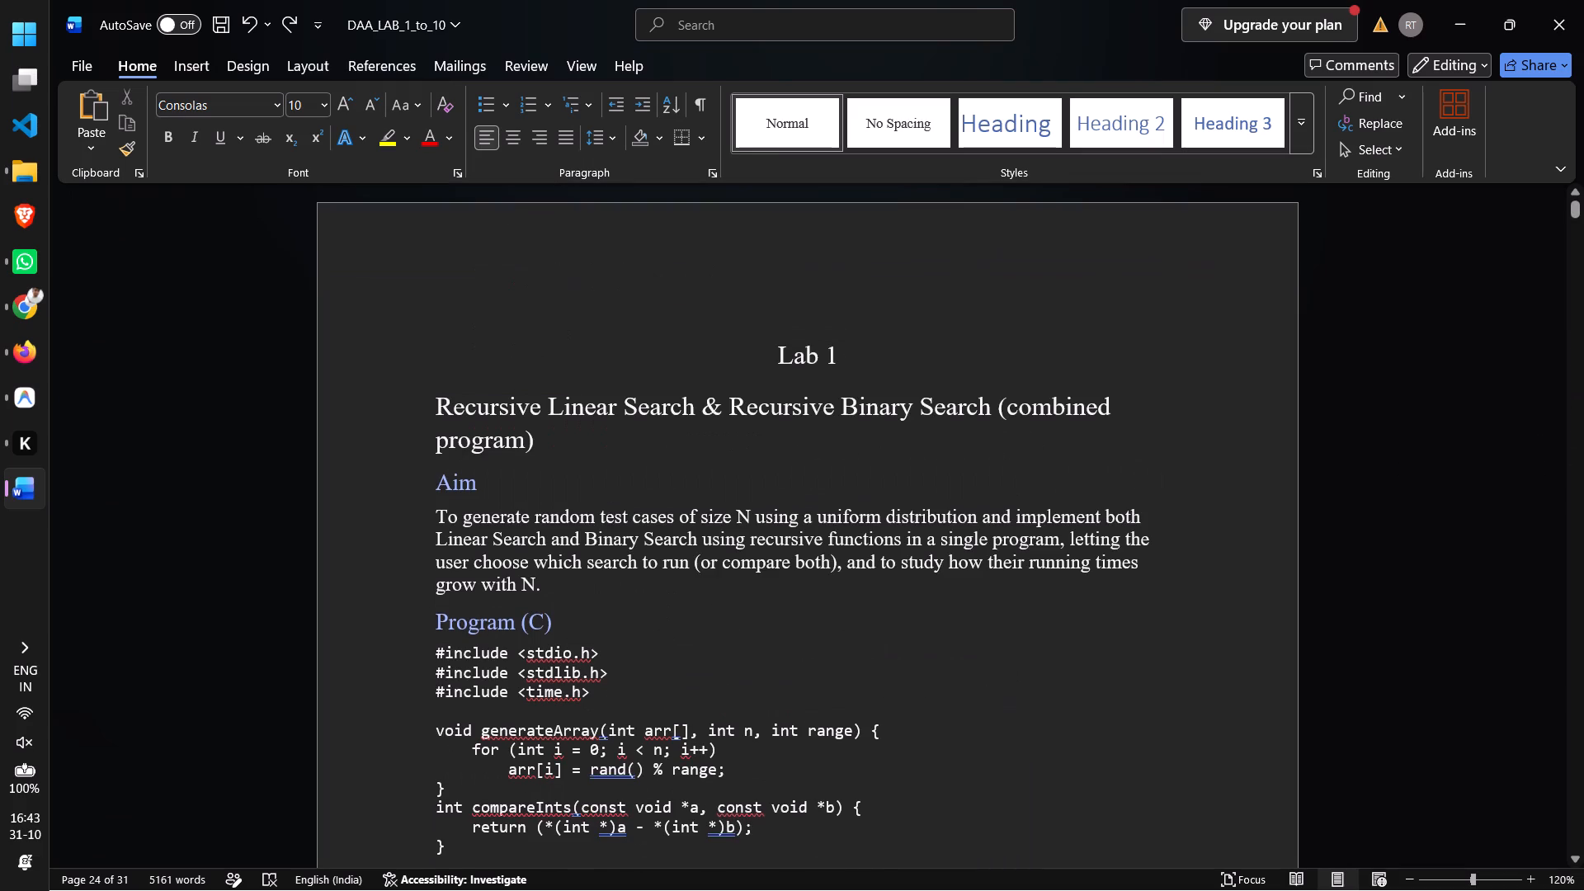
scroll(1374, 392, up, 1)
scroll(1374, 392, down, 4)
scroll(1374, 392, up, 6)
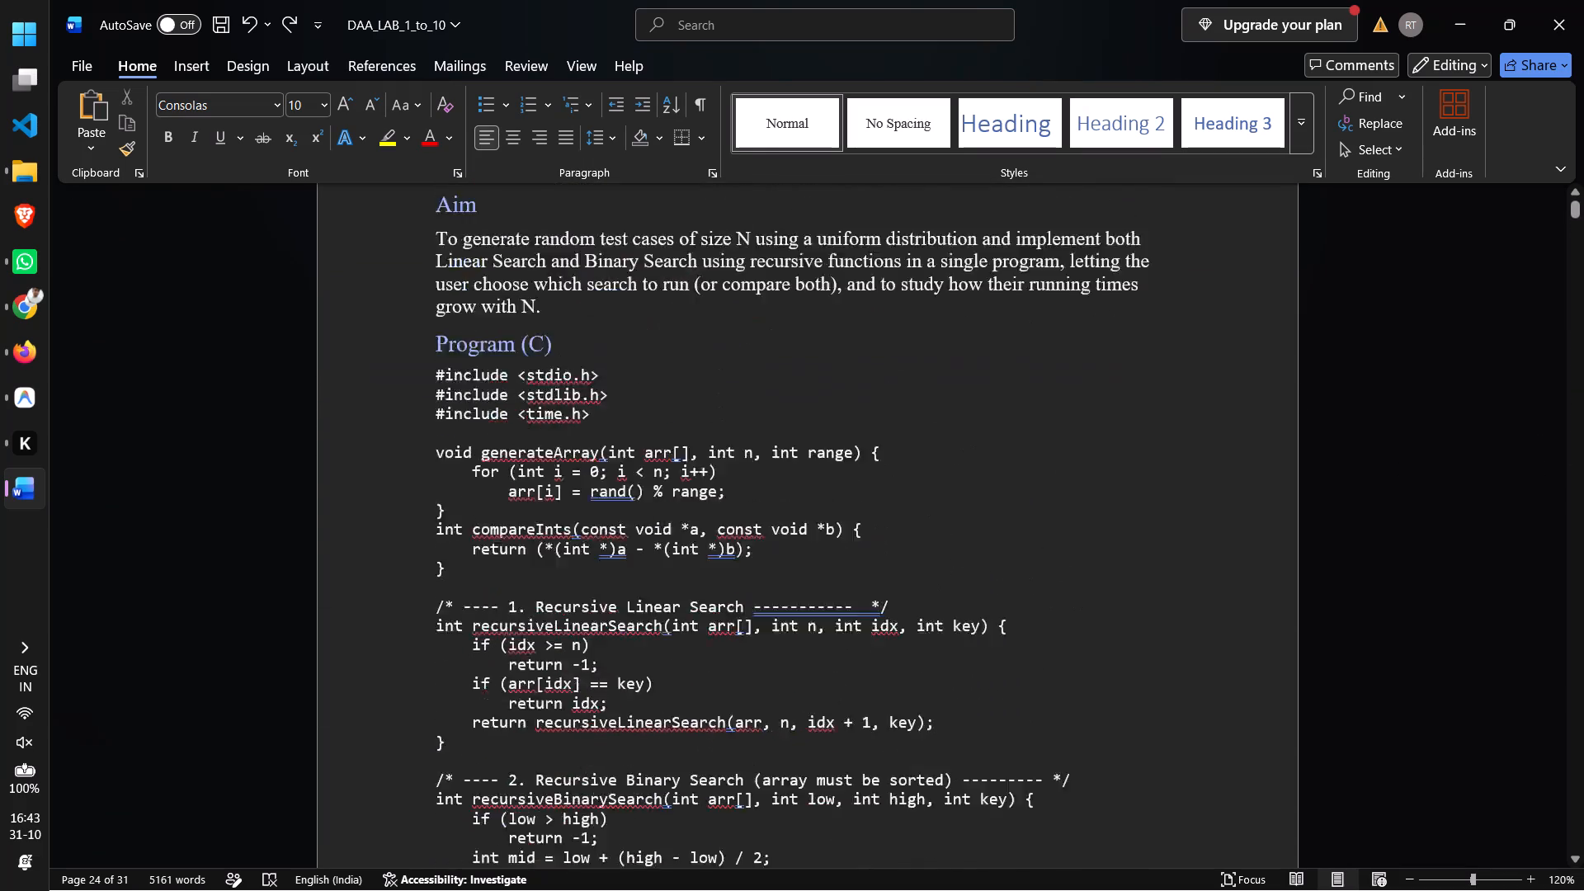
click(1583, 0)
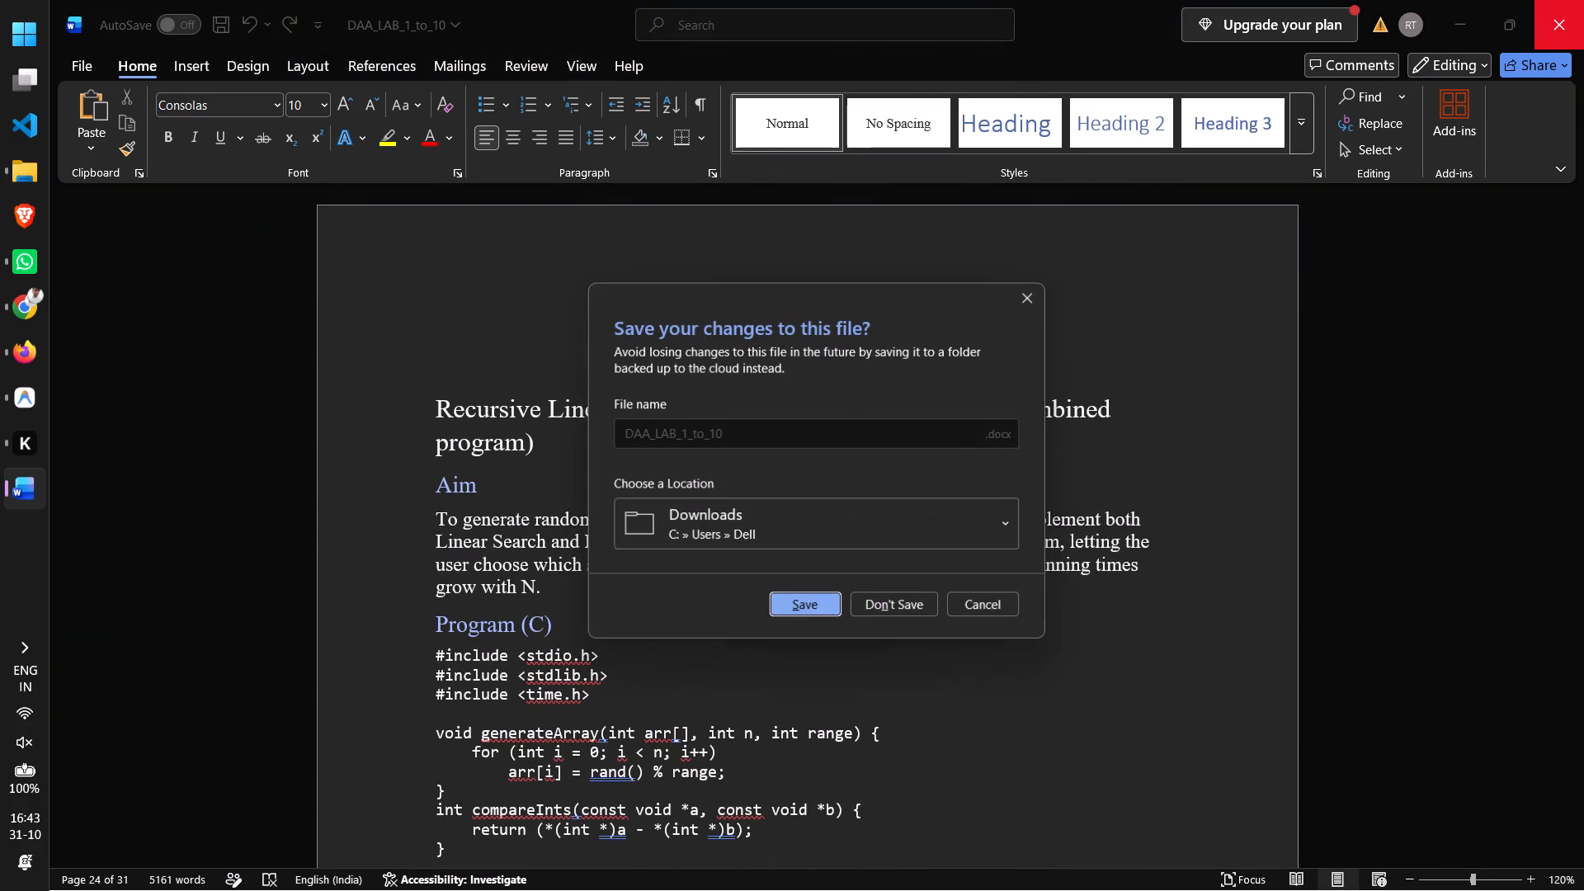
key(Return)
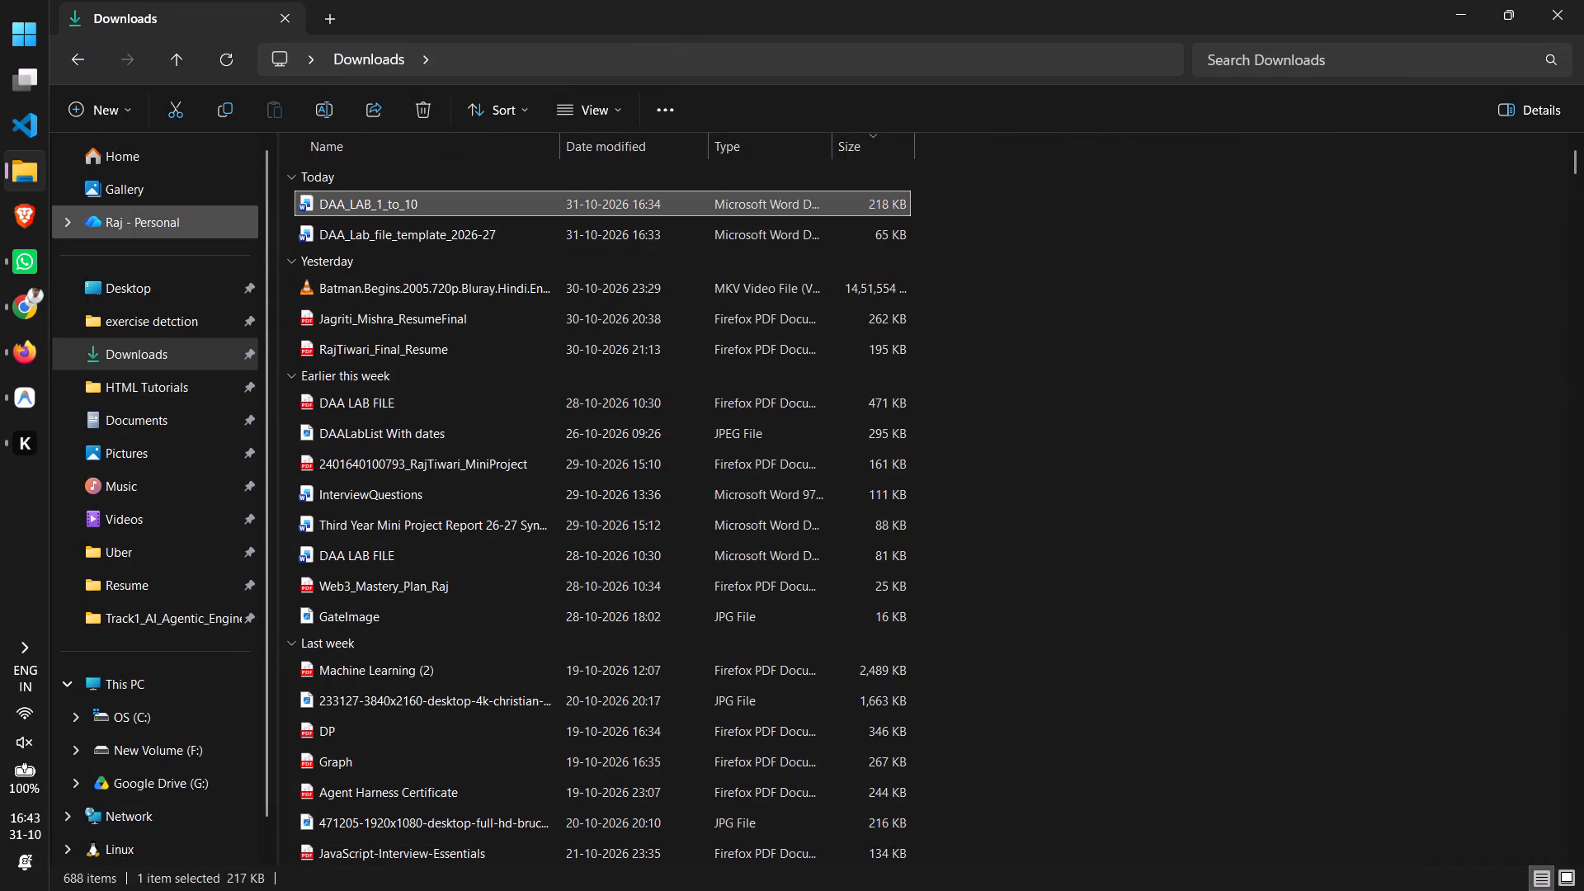
Open the DAA_Lab_file_template_2026-27 document from the Downloads folder.
click(507, 429)
double_click(489, 227)
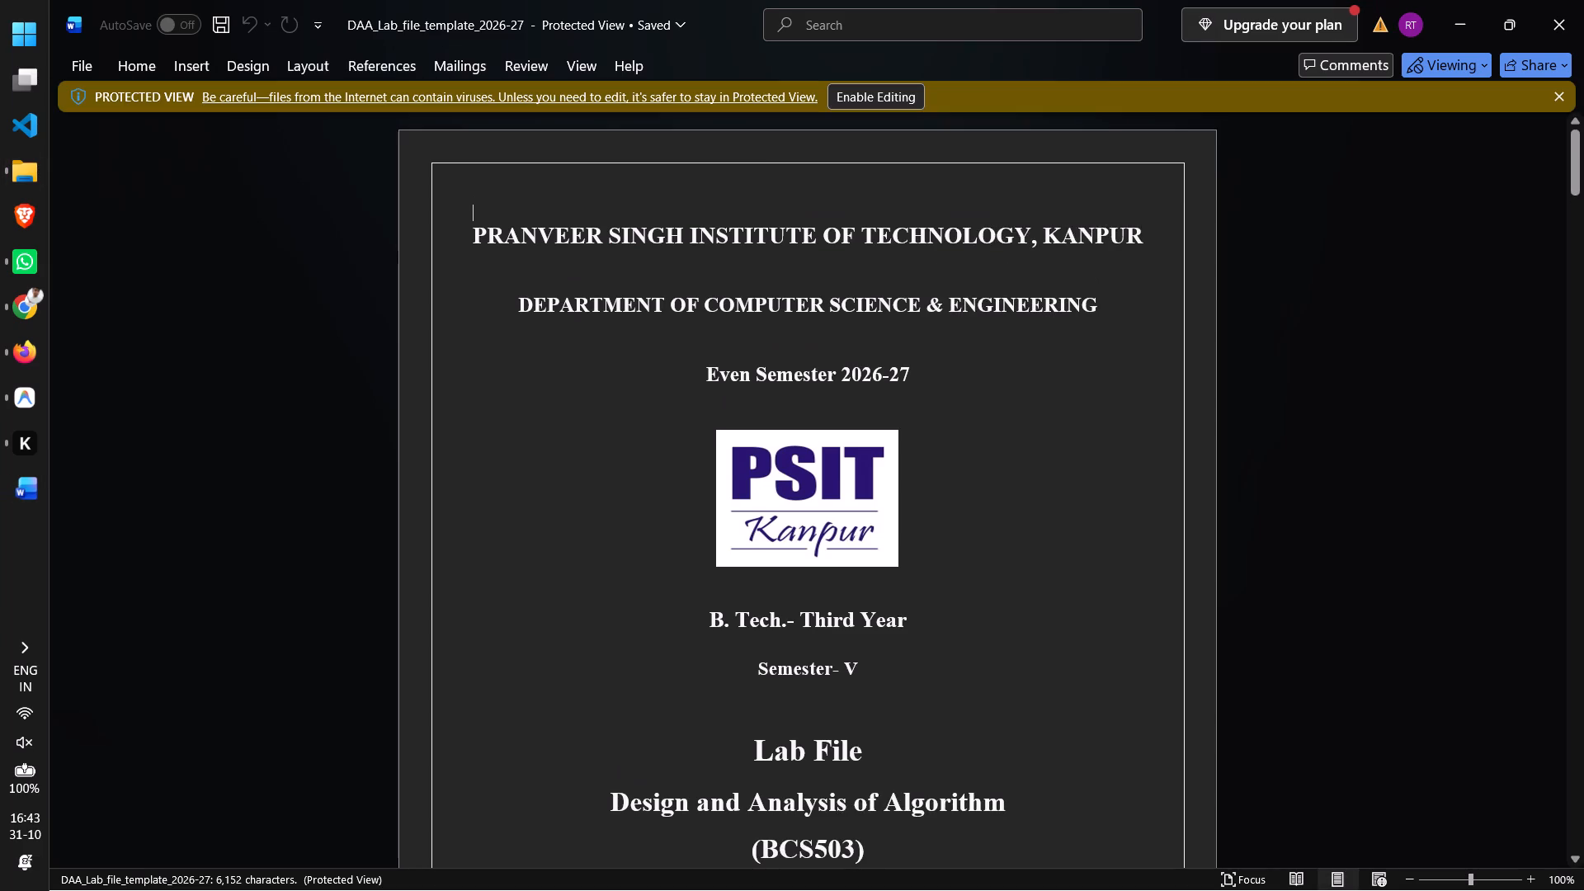
Examine the lab file template from the cover page through the Table of Contents and List of Experiments to the INDEX table.
scroll(876, 395, down, 2)
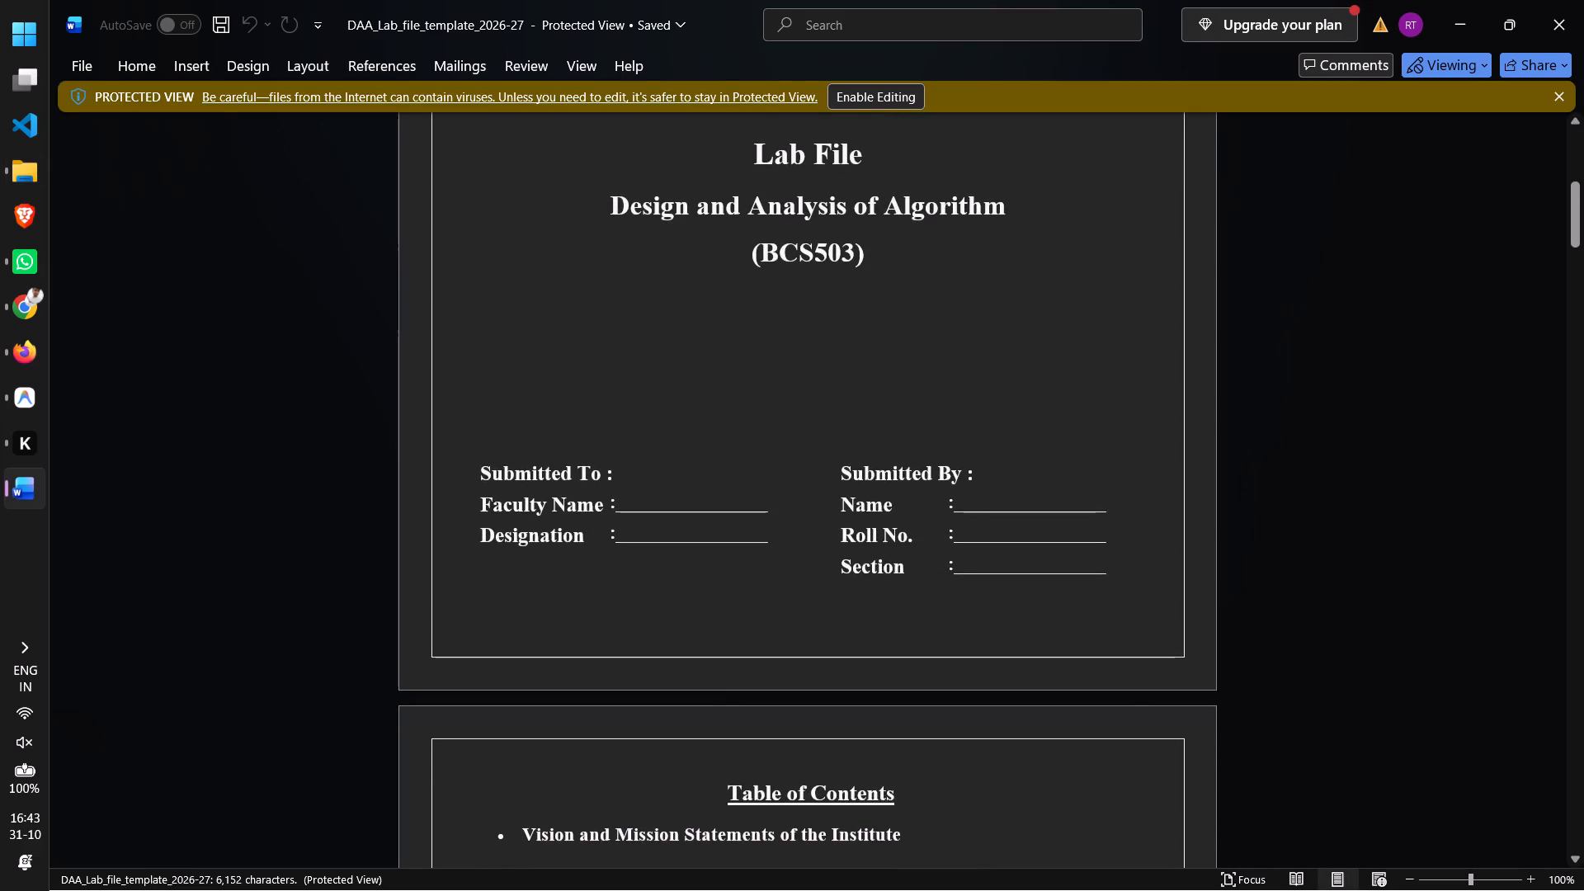
scroll(876, 395, down, 4)
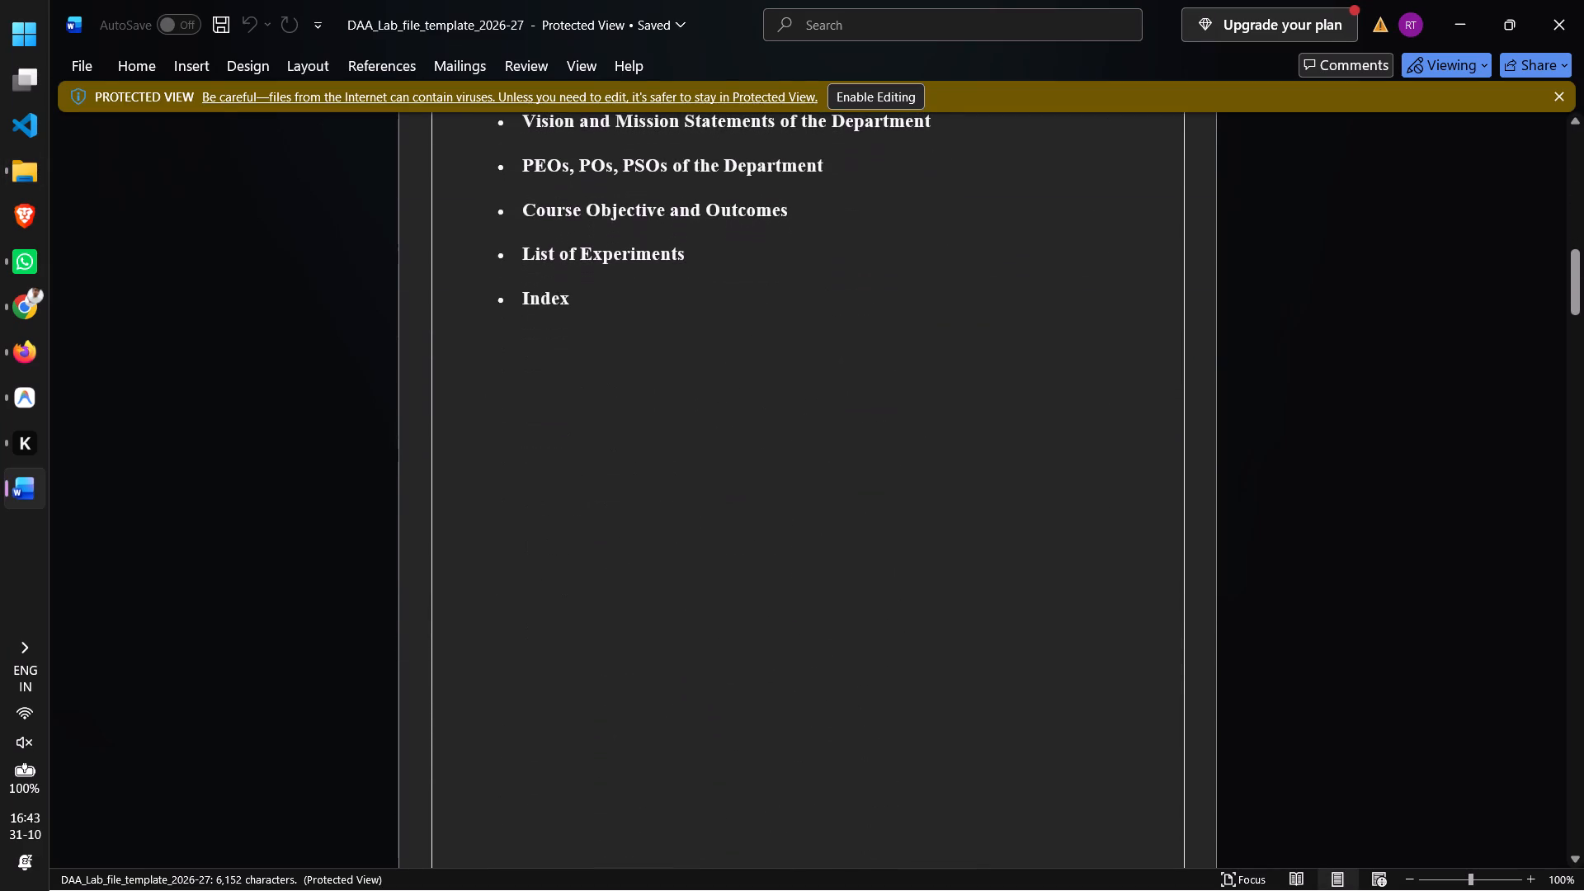
scroll(876, 395, down, 14)
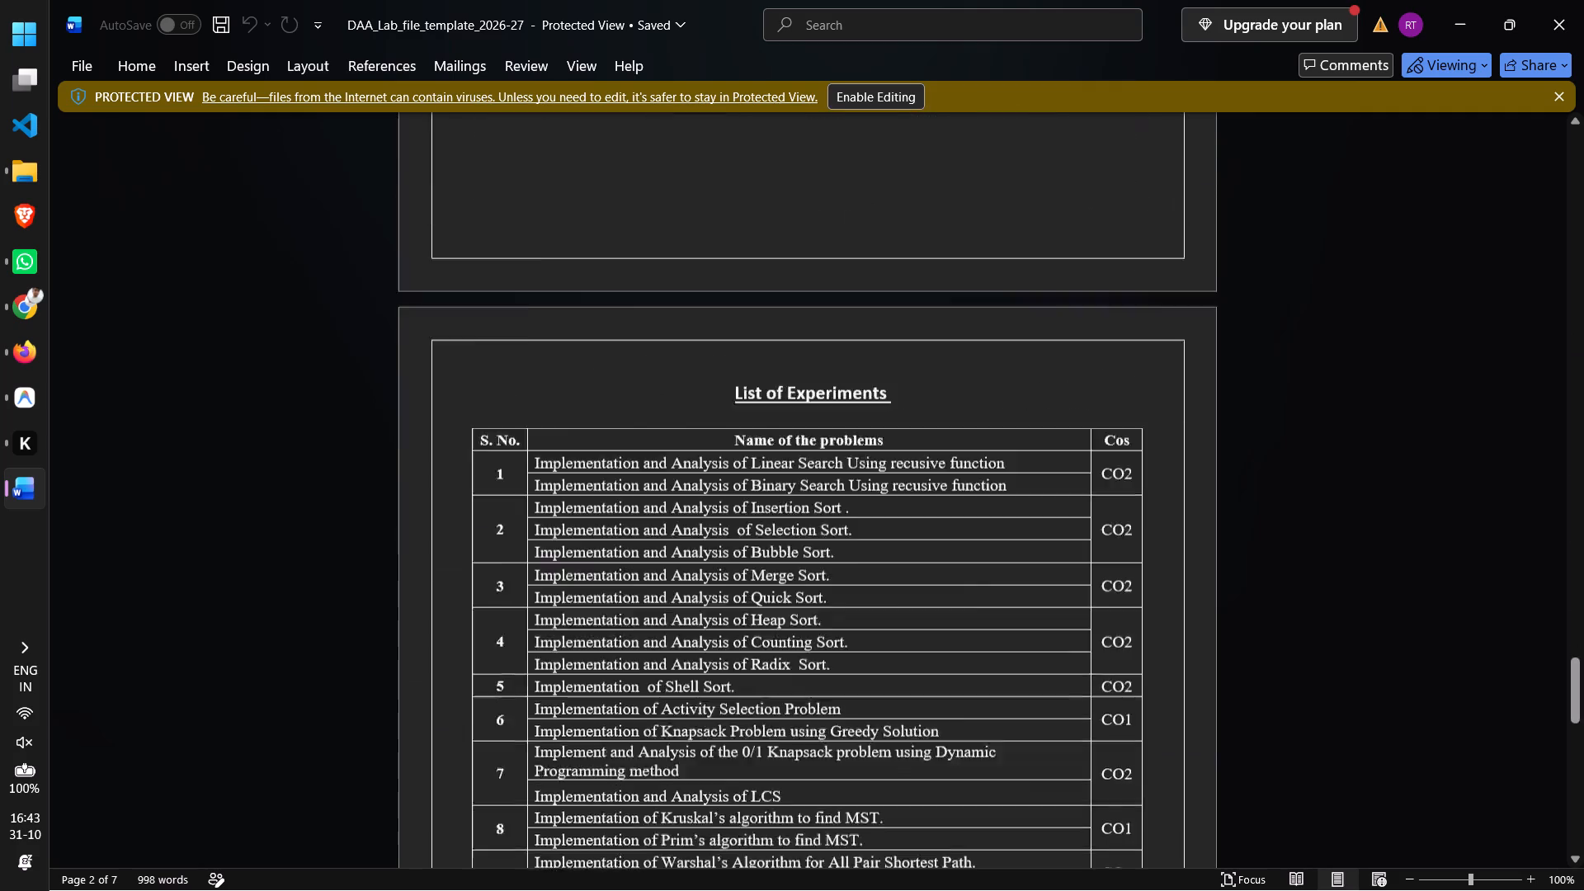
scroll(876, 395, down, 5)
scroll(876, 395, up, 2)
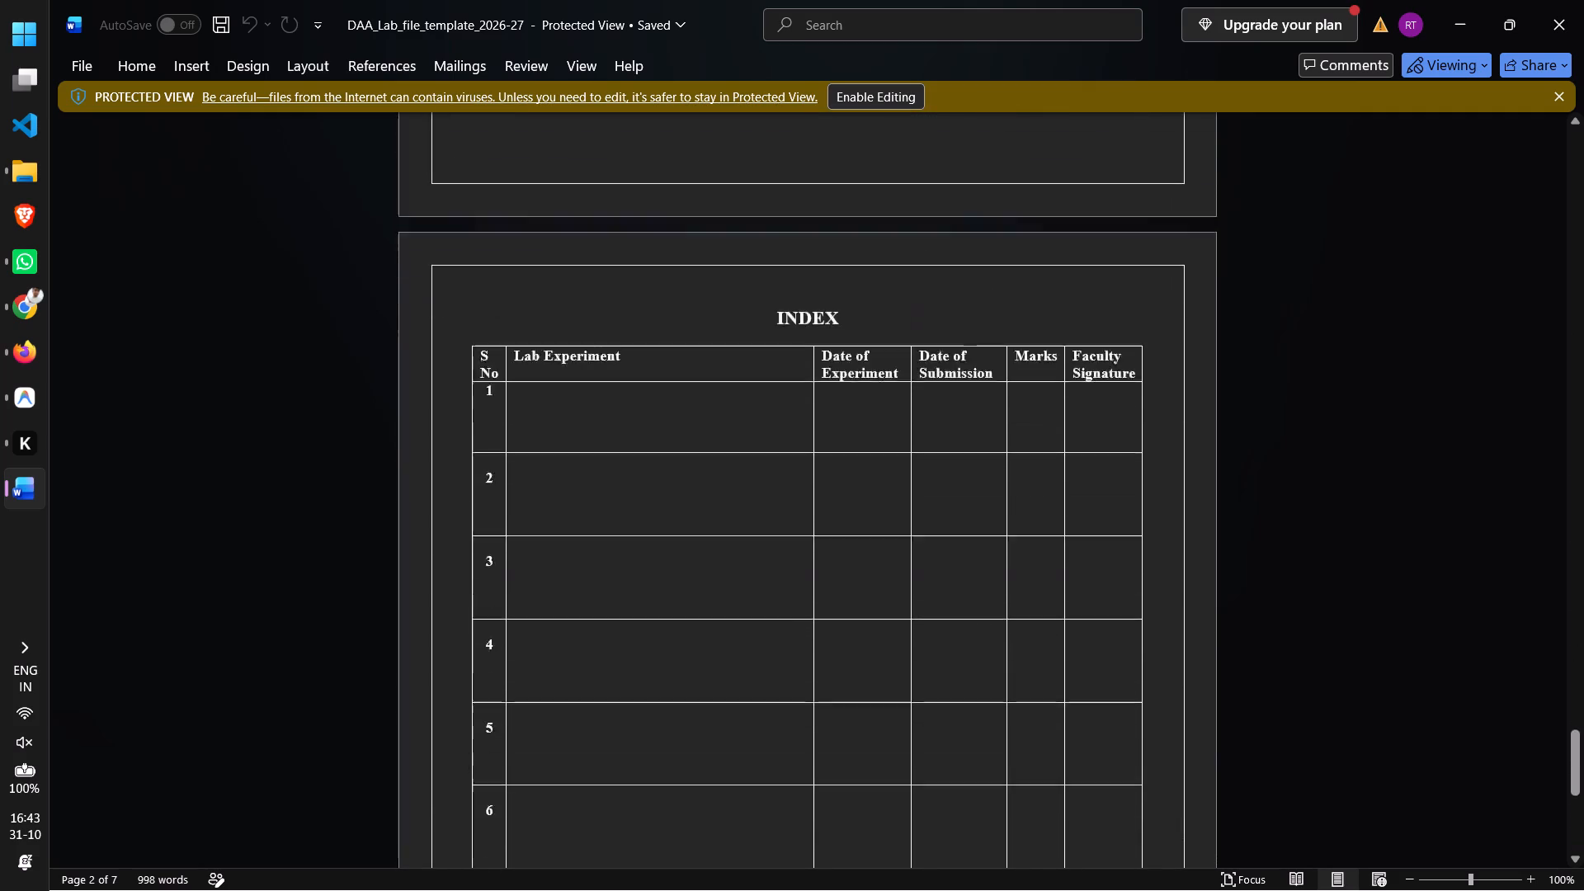
scroll(876, 395, up, 16)
scroll(738, 235, up, 5)
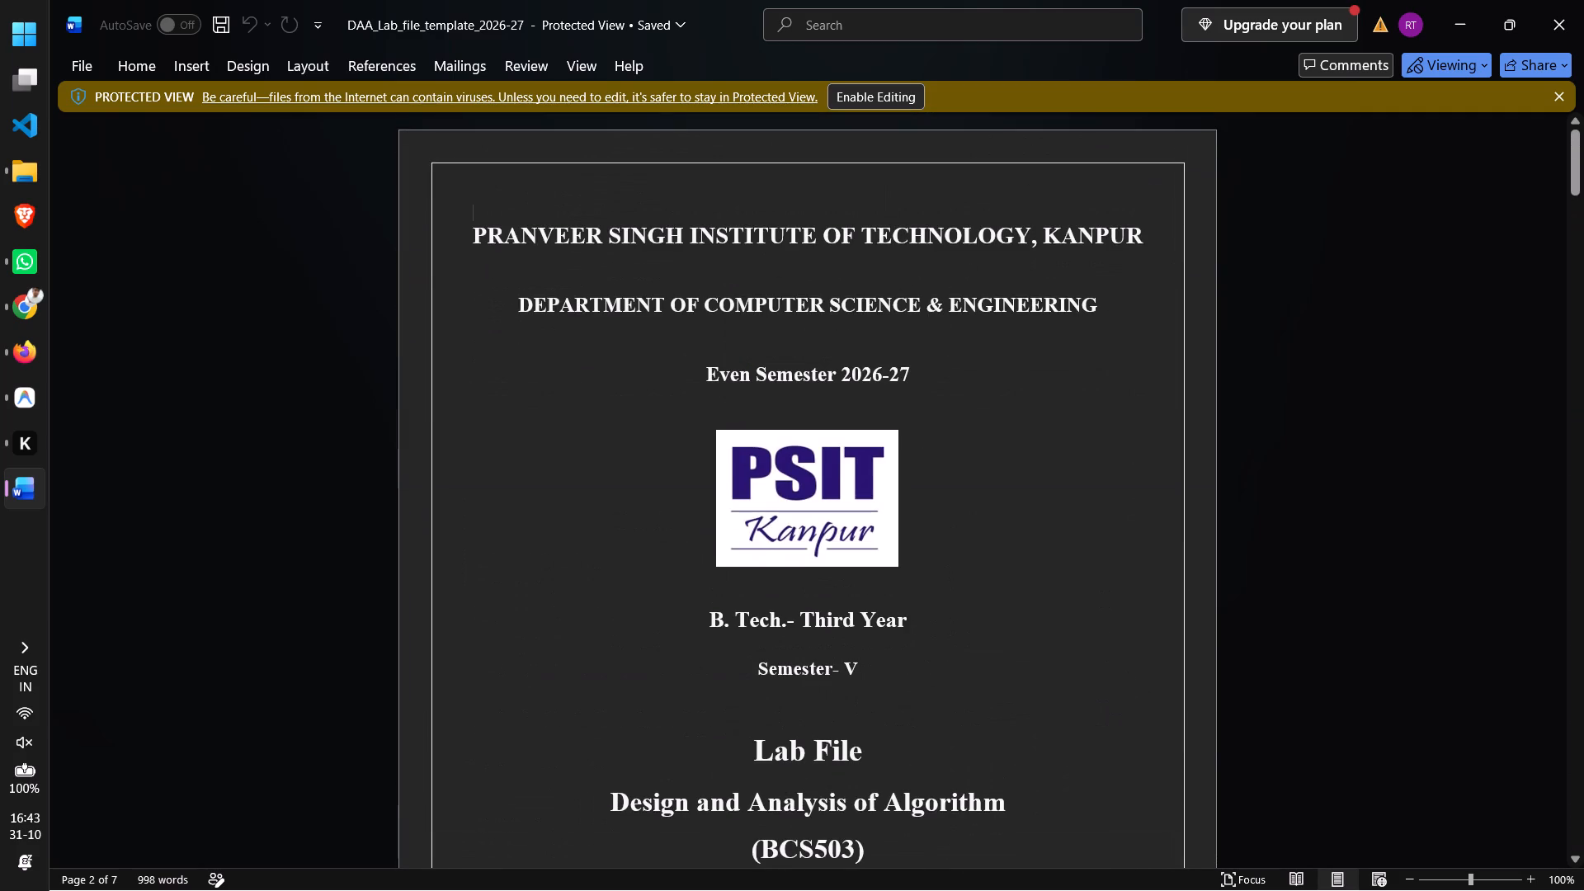
Enable editing of the protected lab file template.
click(88, 58)
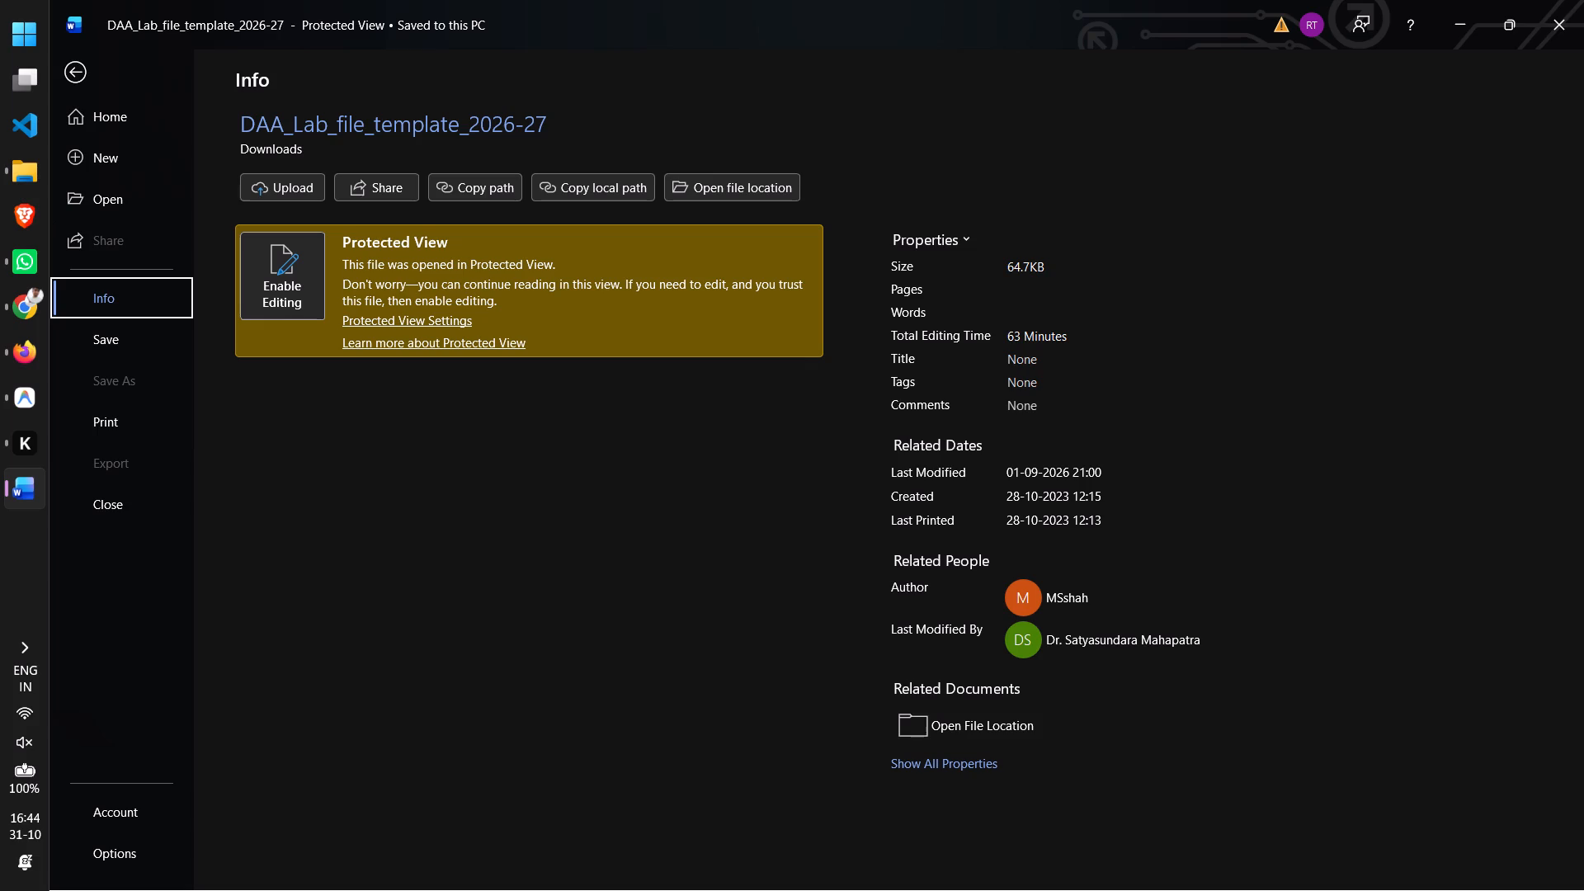
click(73, 74)
click(830, 100)
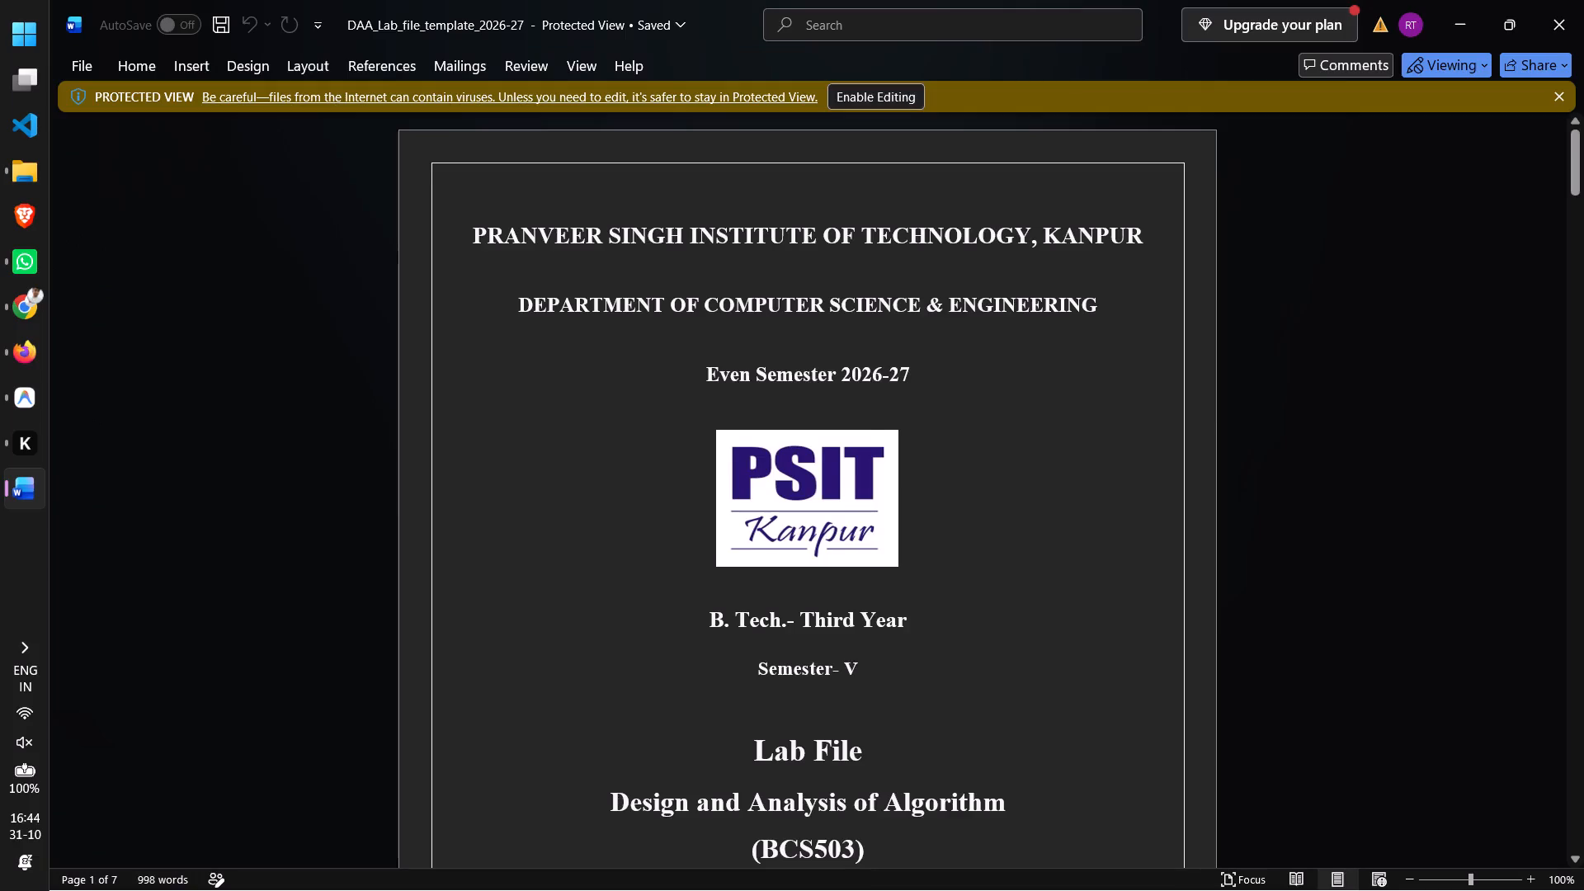
Save the lab file template as a PDF named DAA_Lab_file_template_2026-27 in Downloads, then close the document.
click(80, 67)
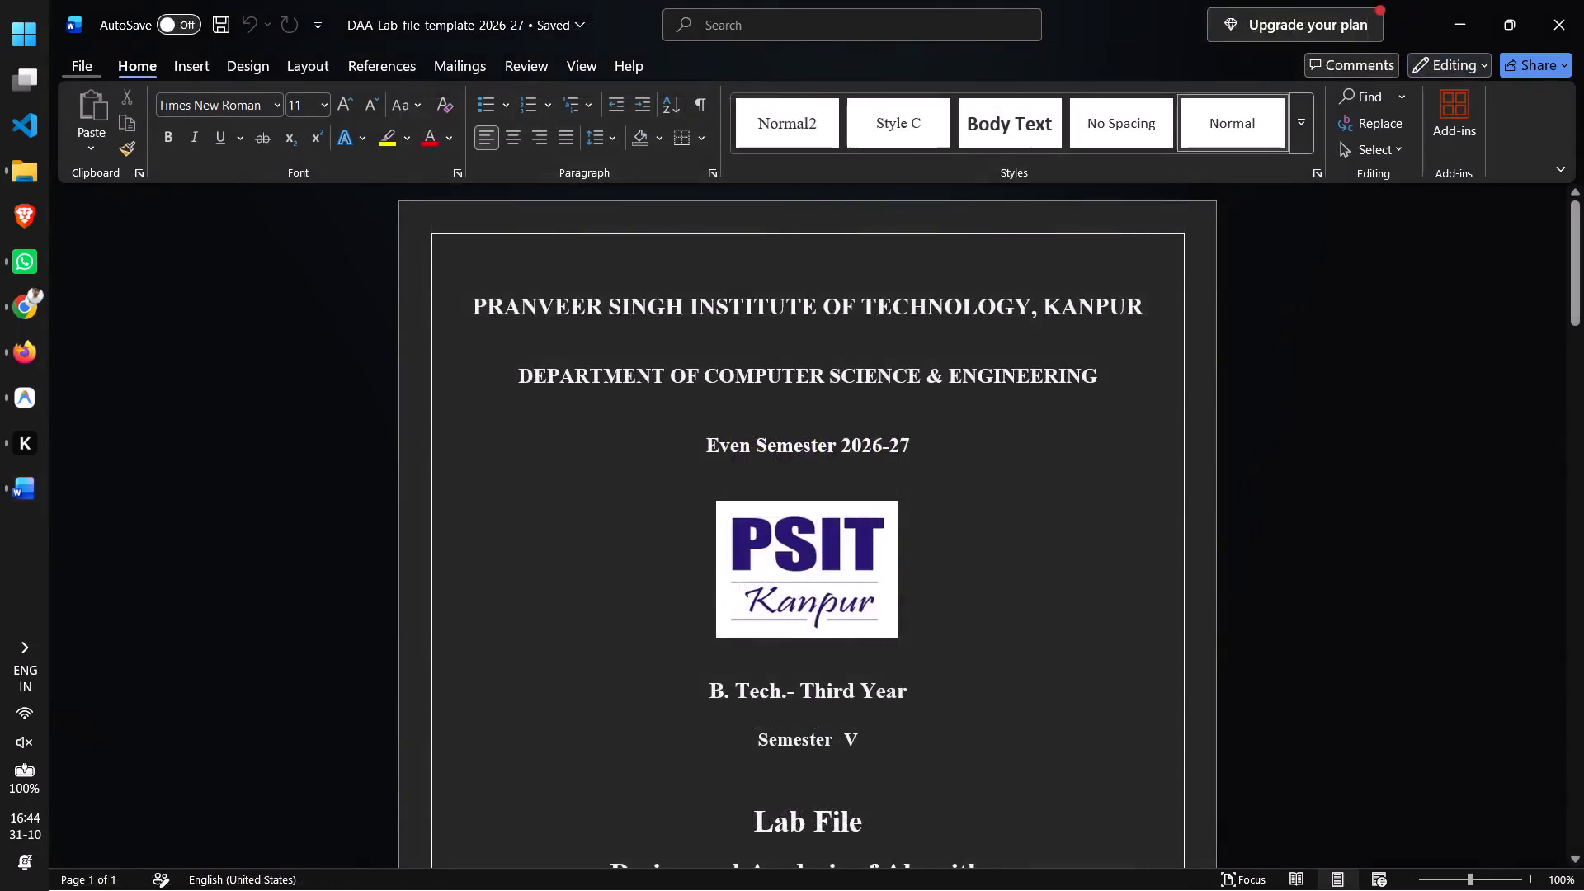
click(122, 364)
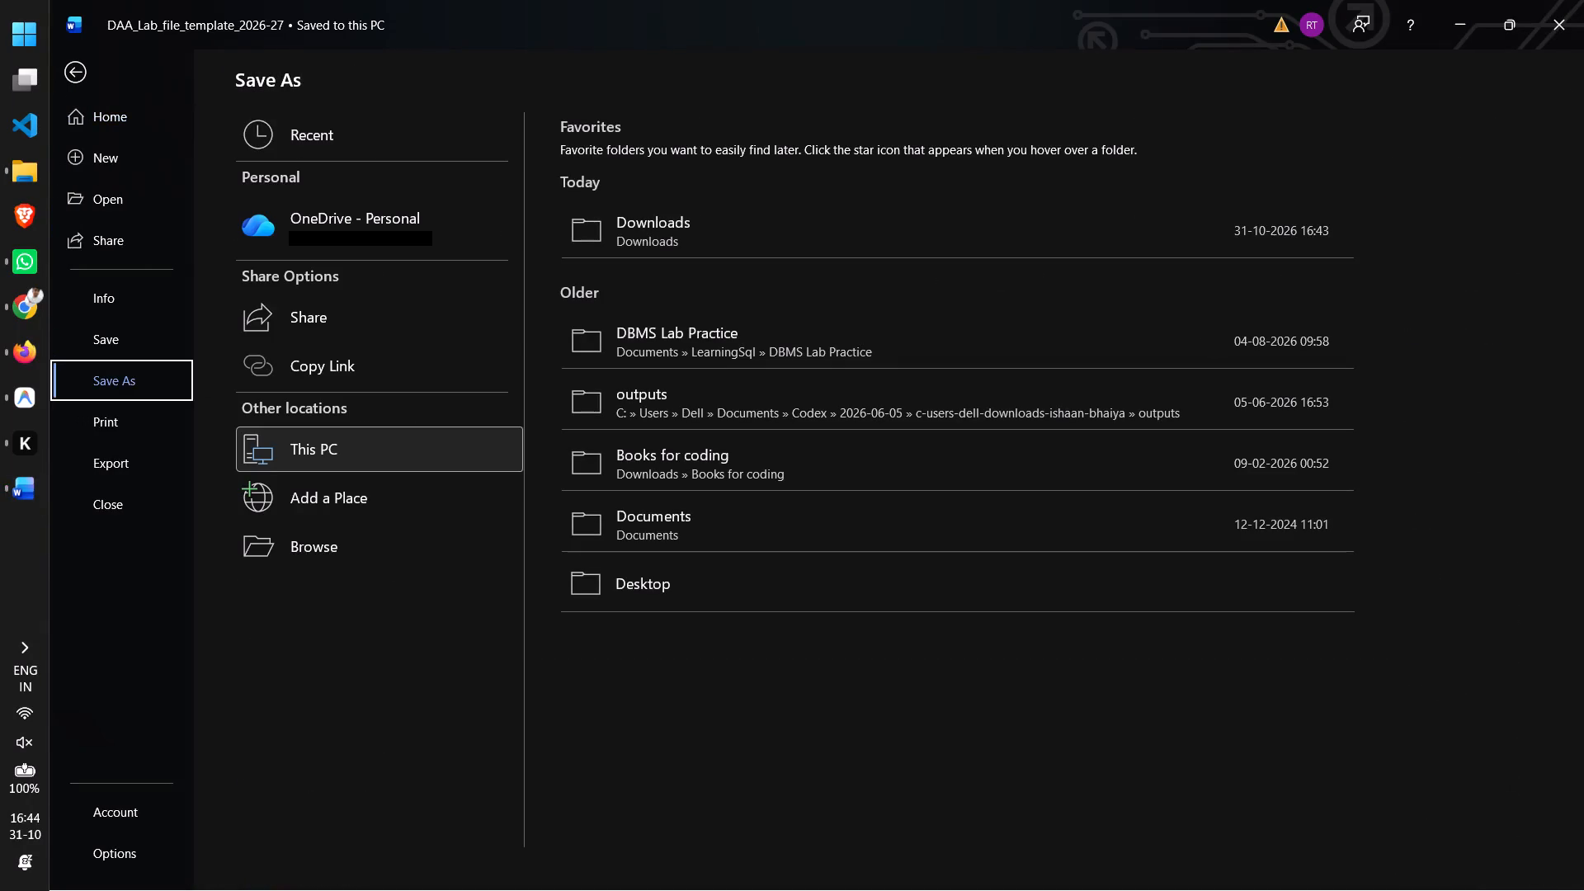
click(766, 212)
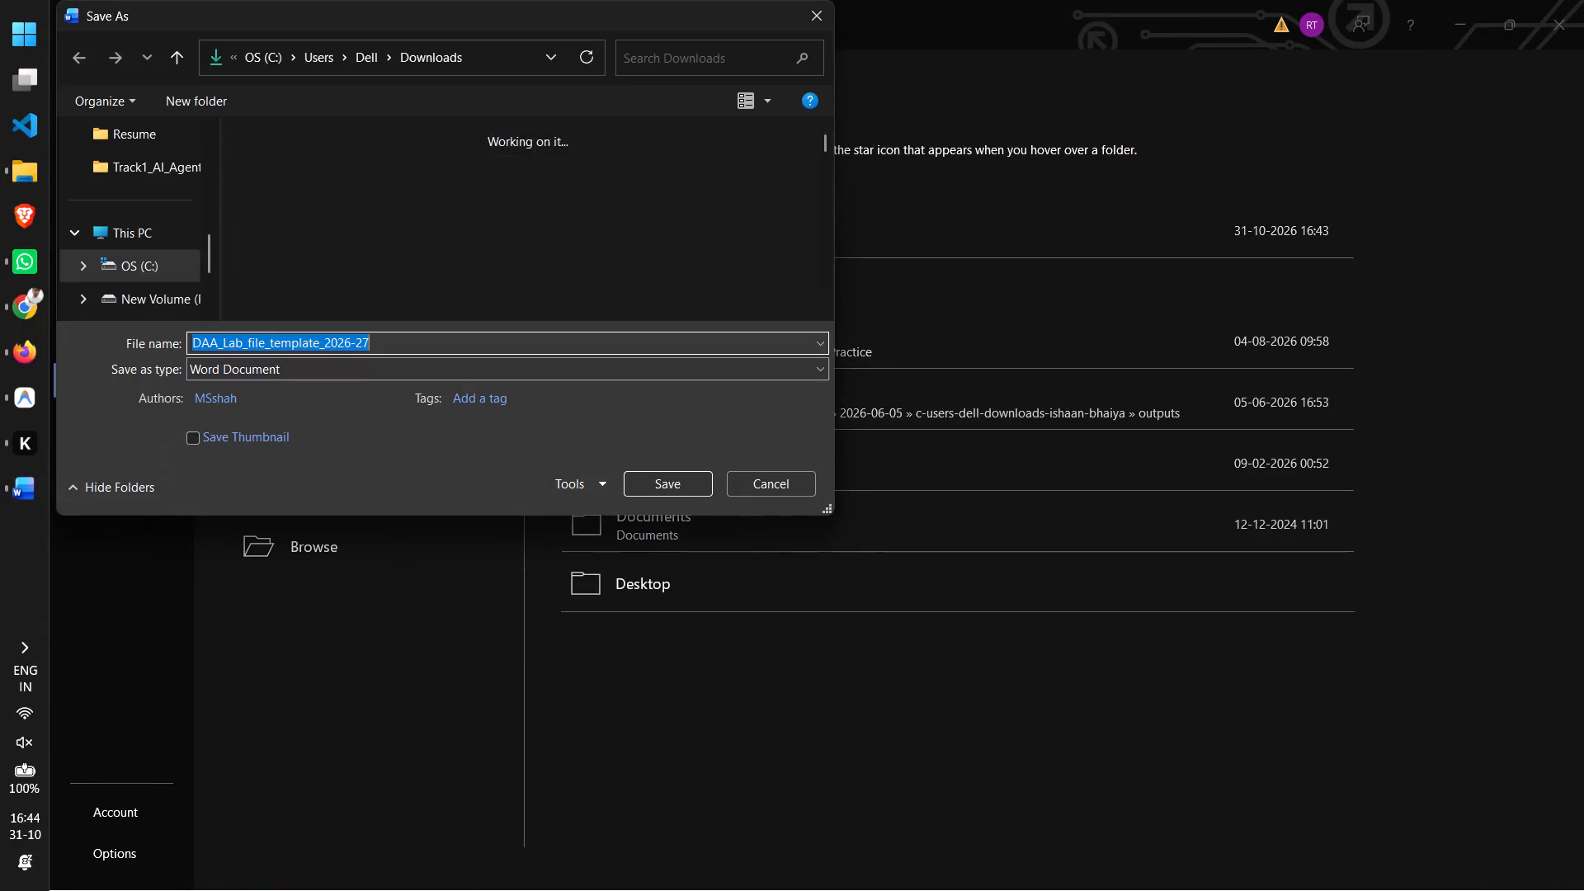
click(513, 374)
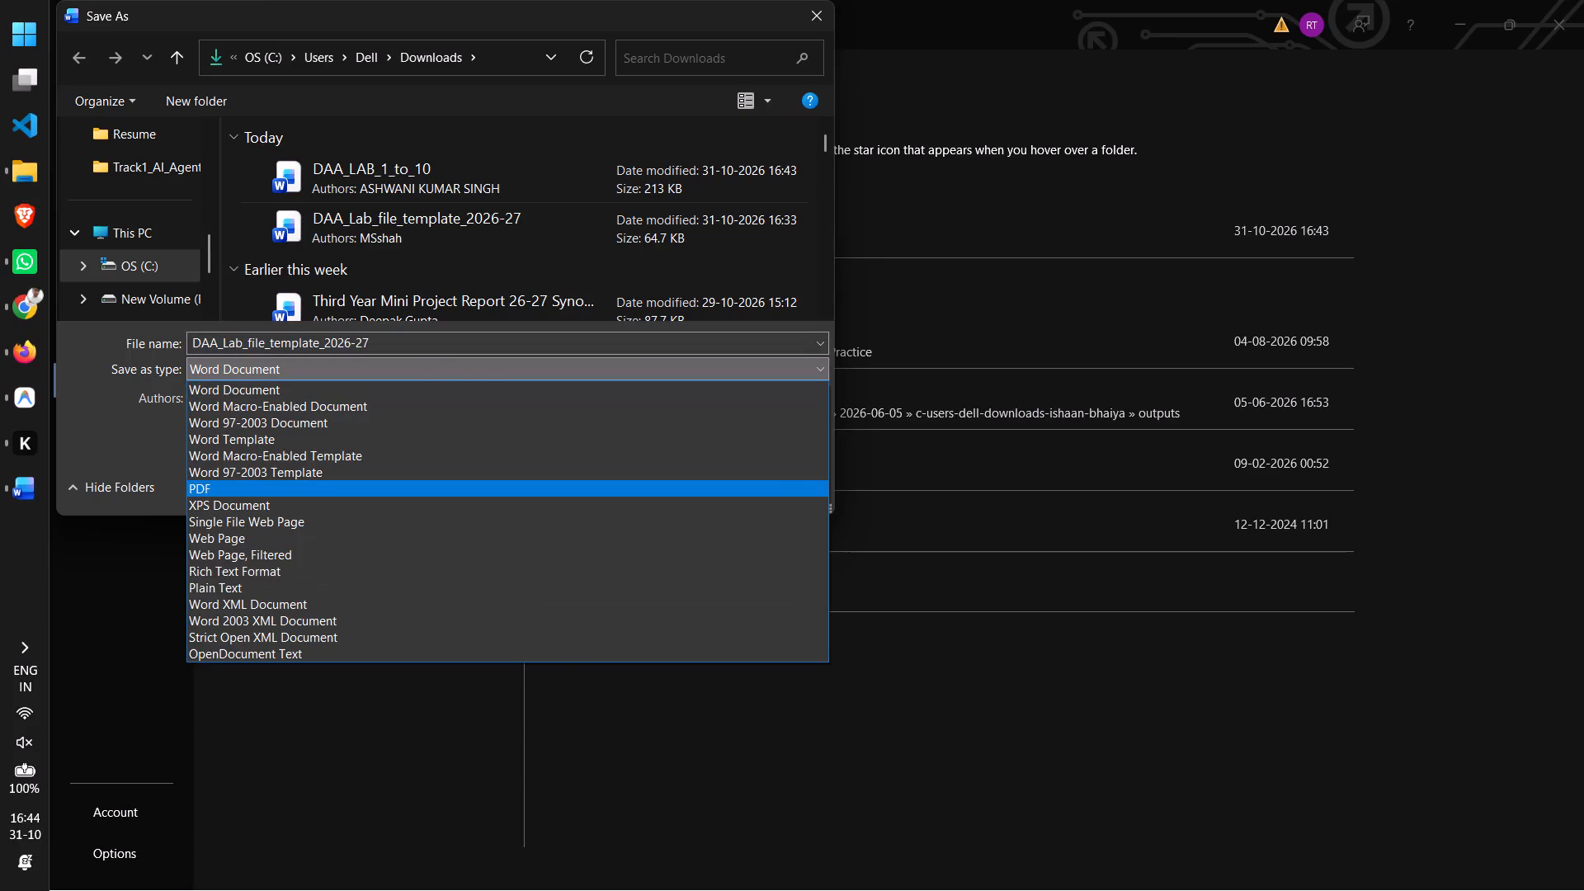
click(346, 490)
click(674, 535)
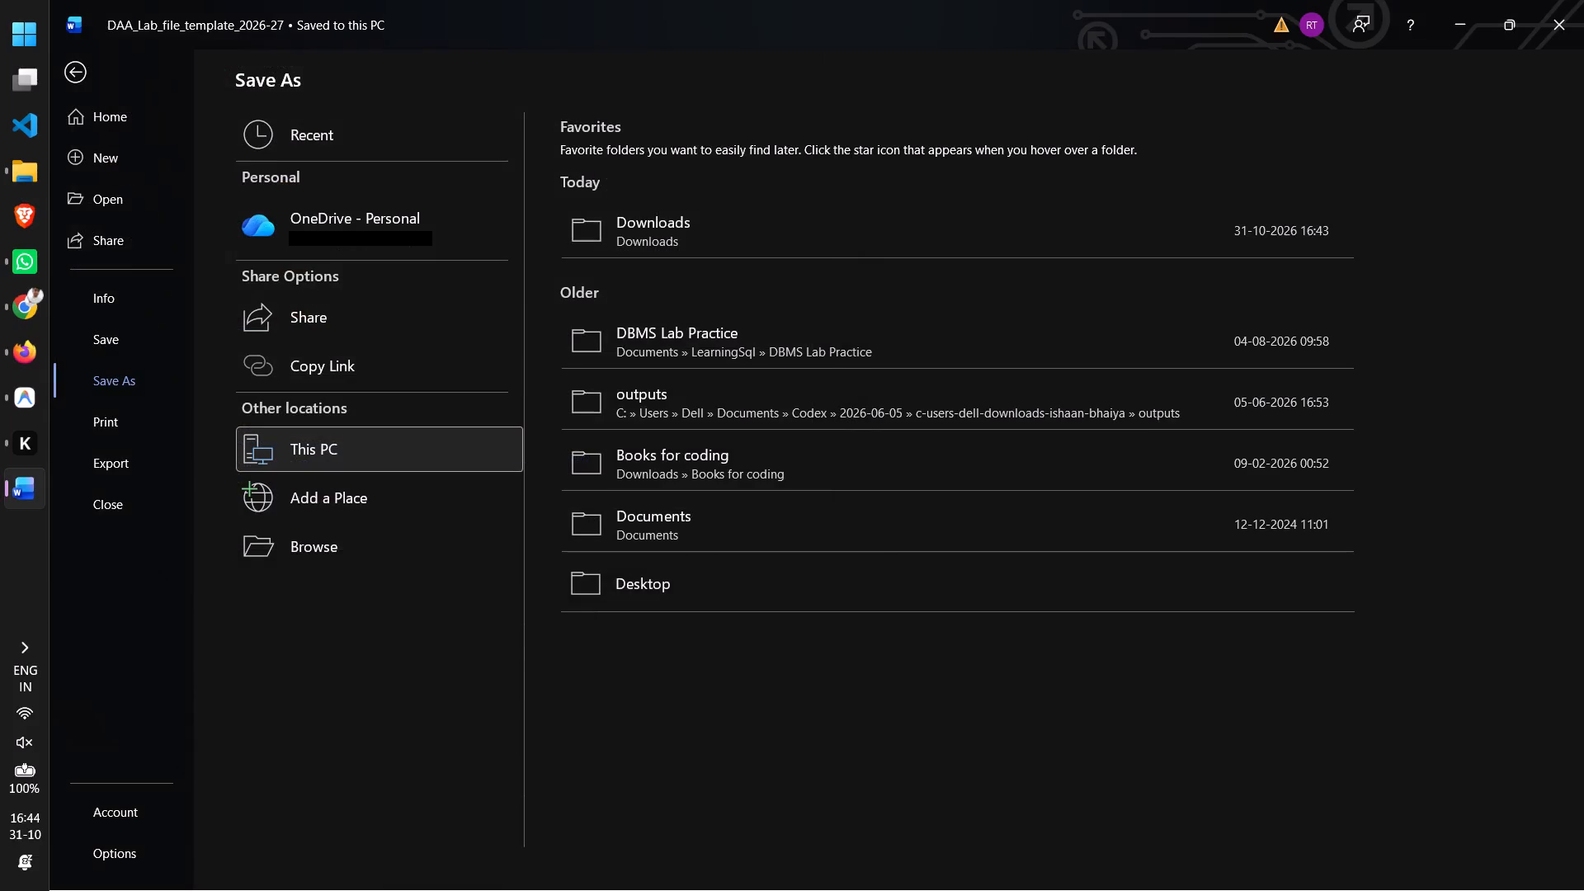
click(1578, 39)
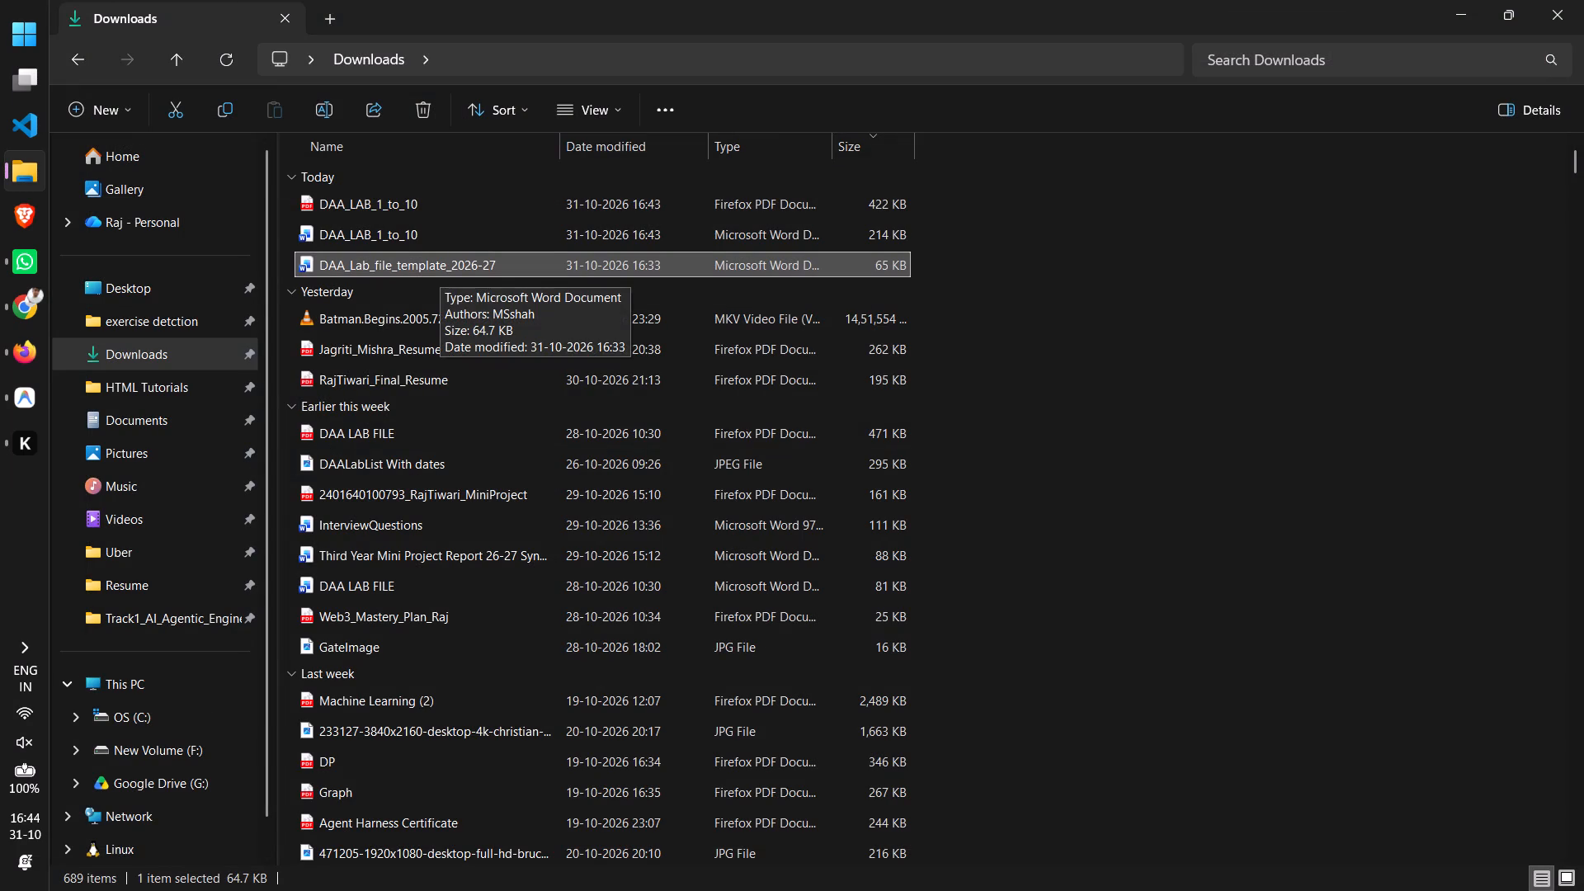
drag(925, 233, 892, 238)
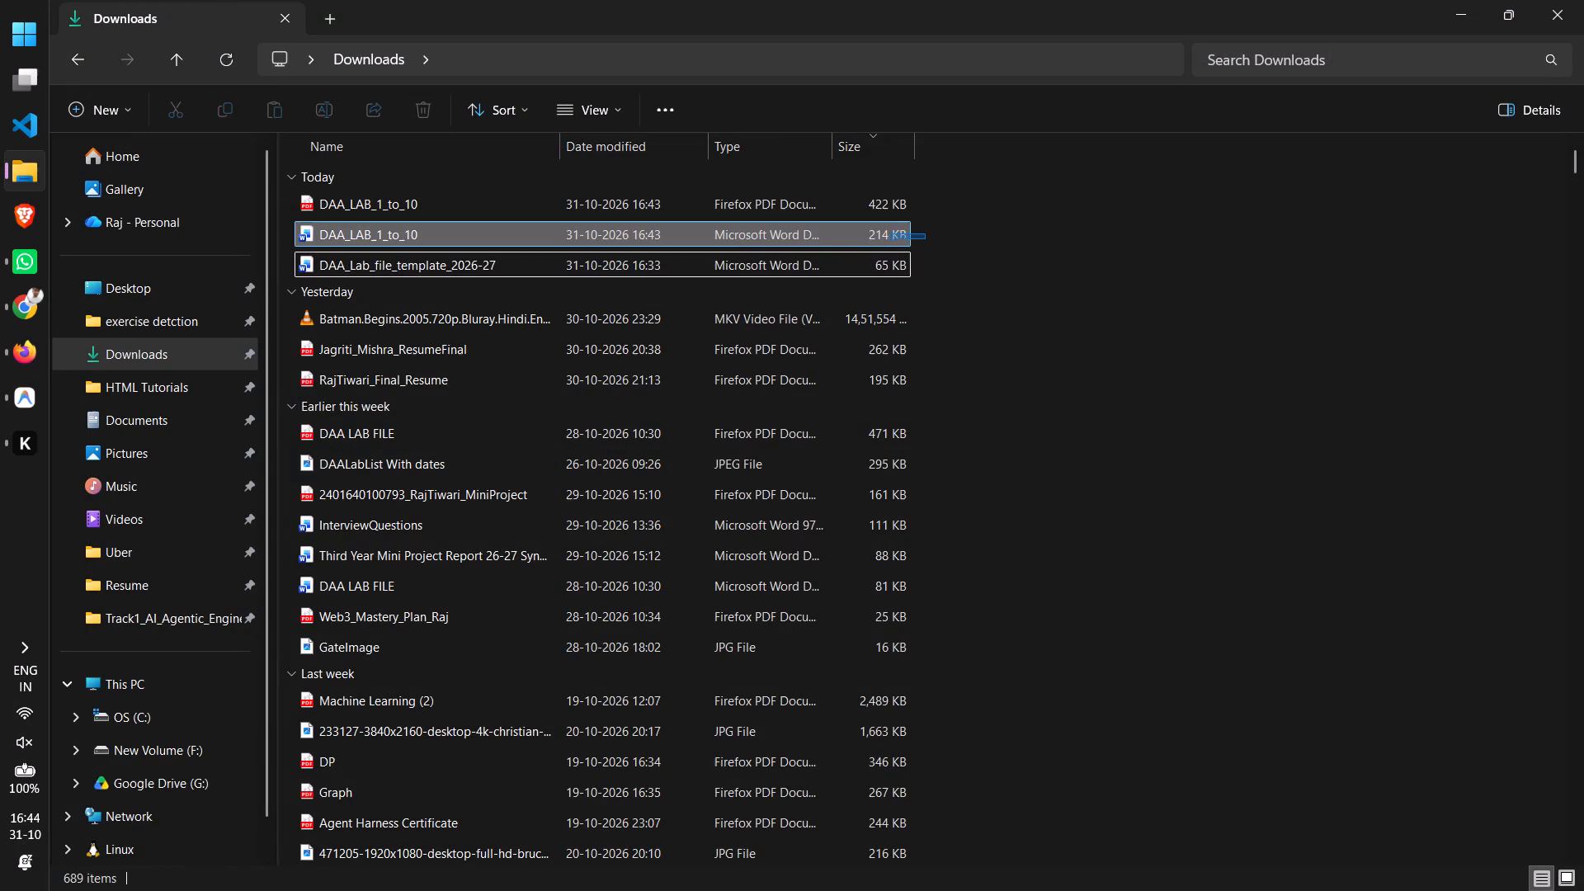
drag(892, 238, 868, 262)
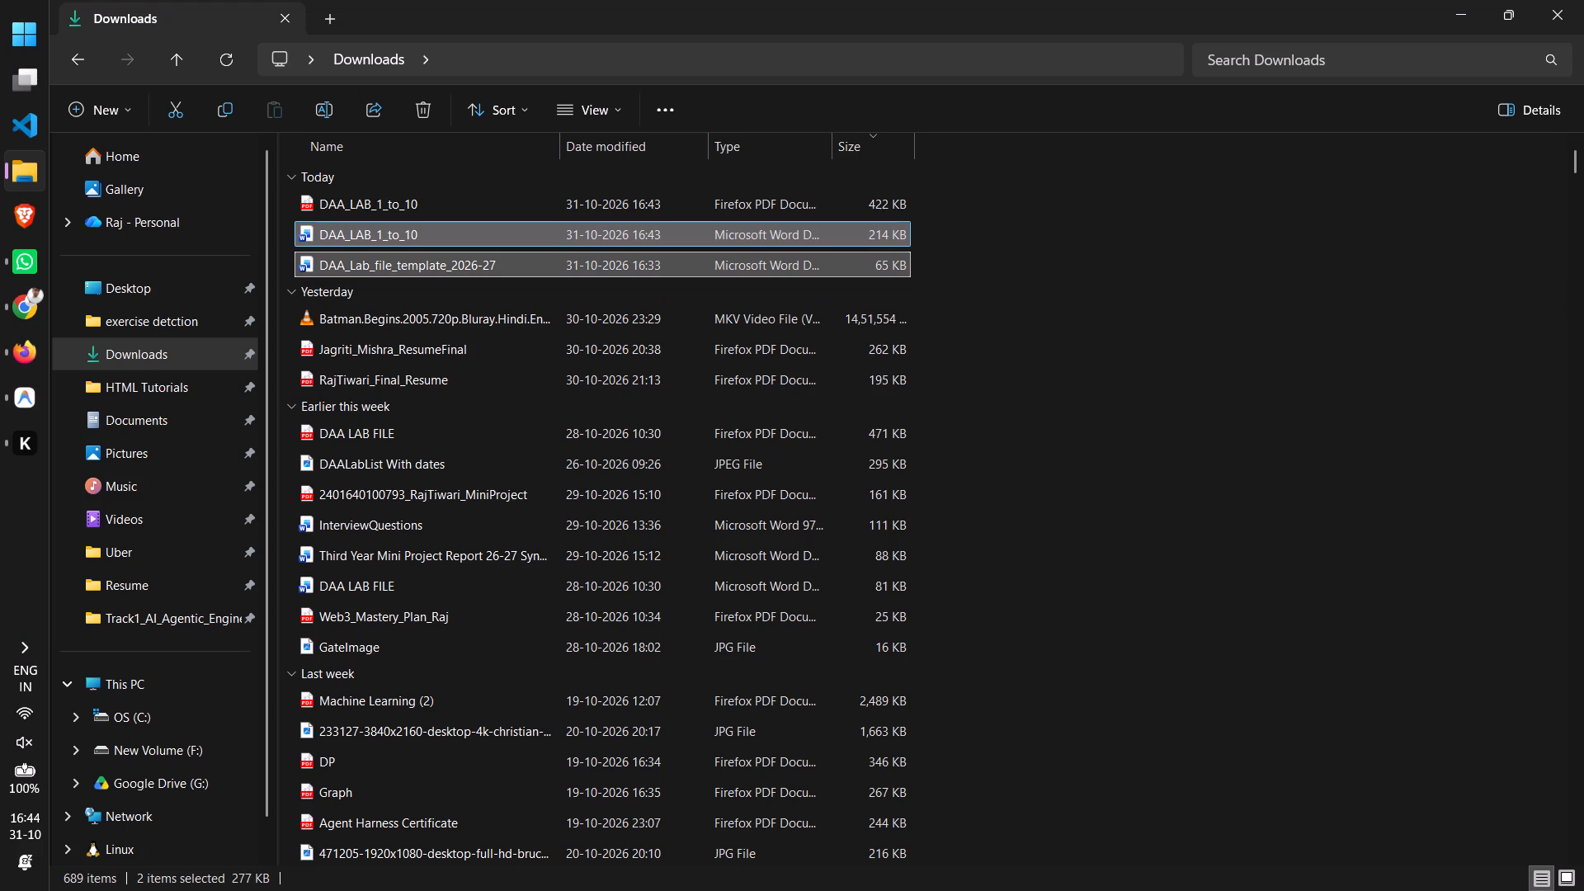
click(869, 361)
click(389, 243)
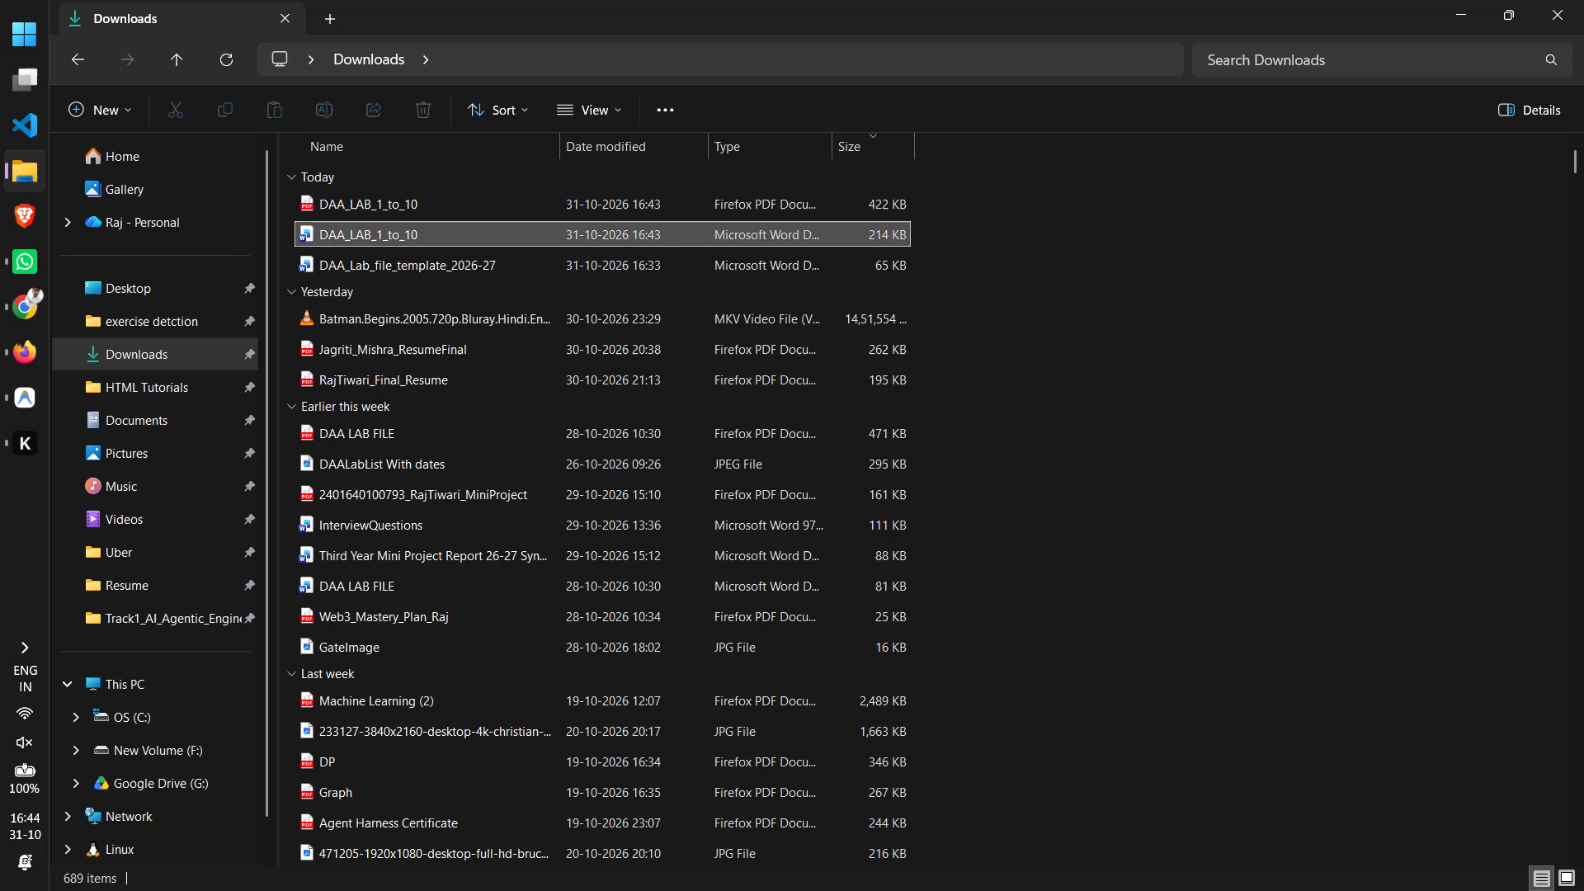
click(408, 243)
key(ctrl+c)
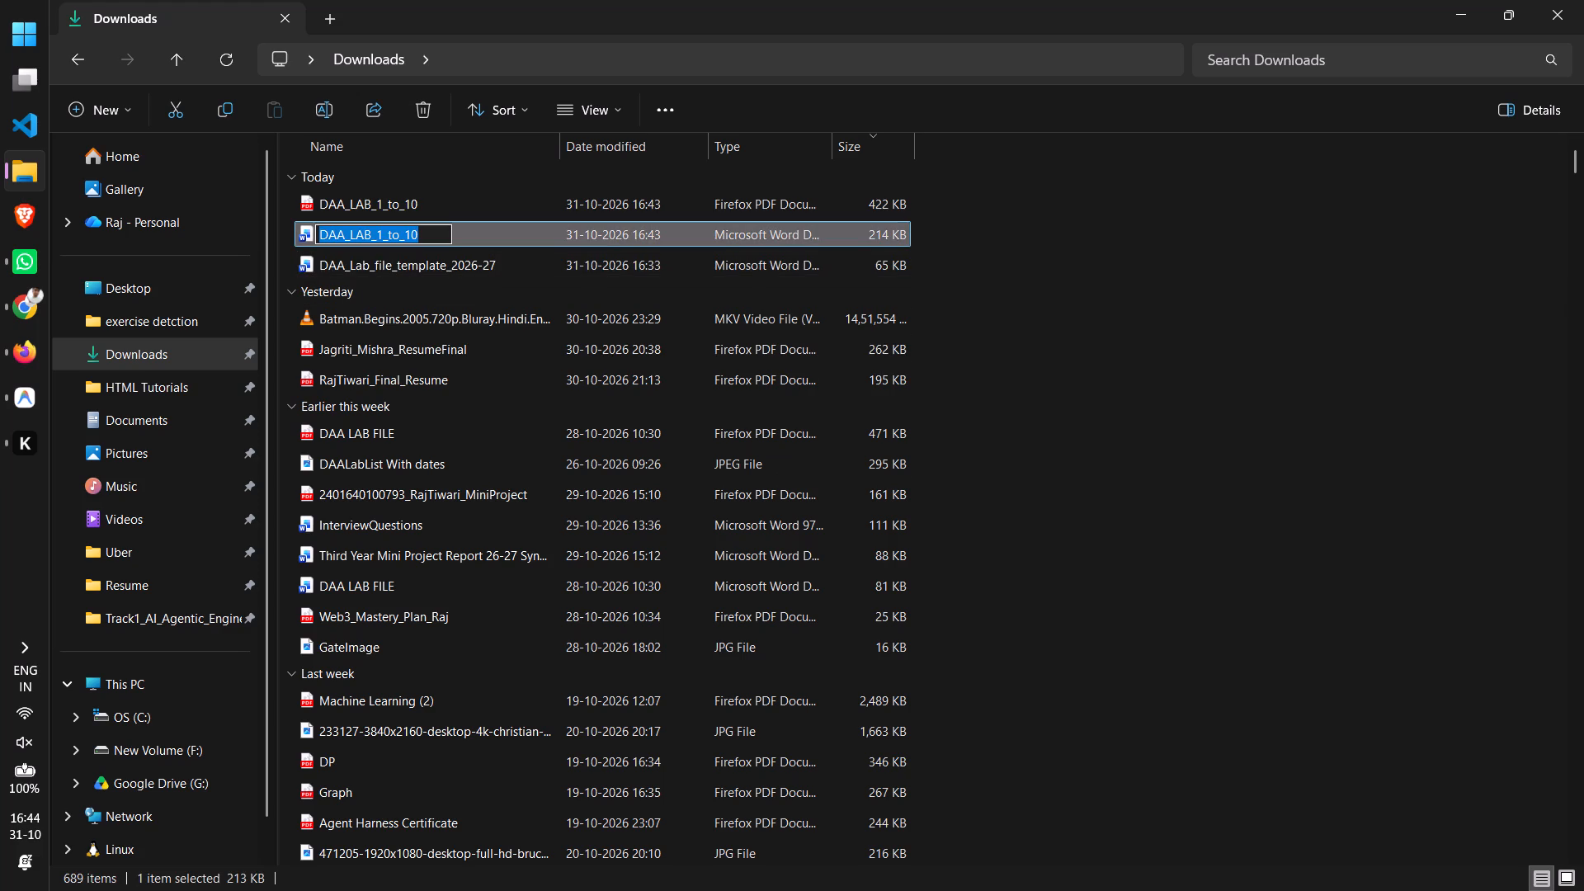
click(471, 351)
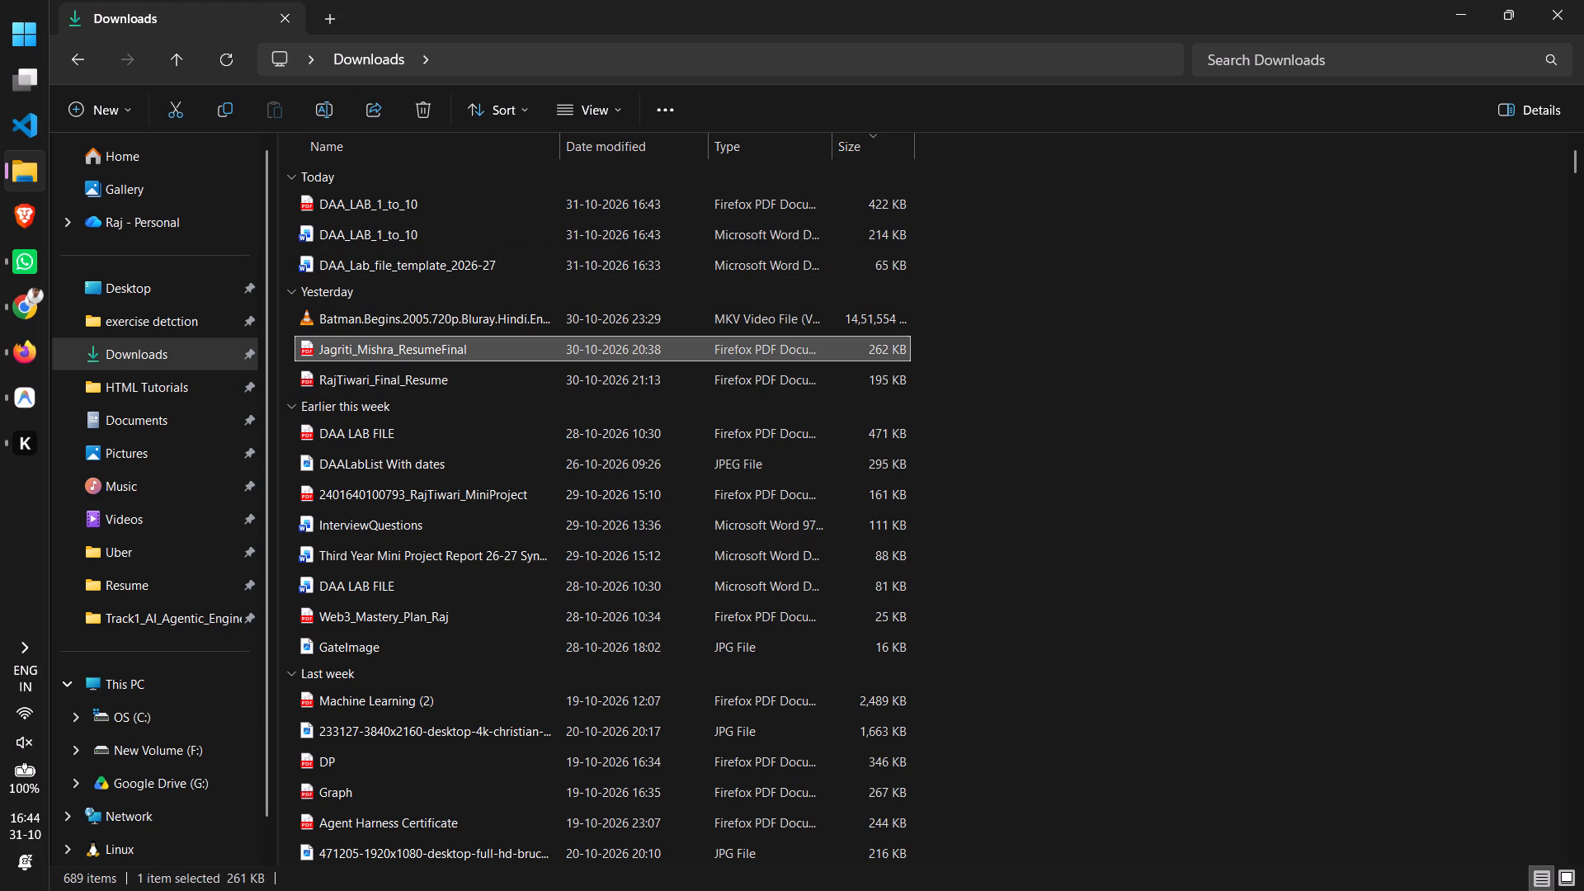
Open the DAA_LAB_1_to_10 Word document from the Downloads folder to check its Lab 1 page, then close it.
scroll(1054, 568, right, 1)
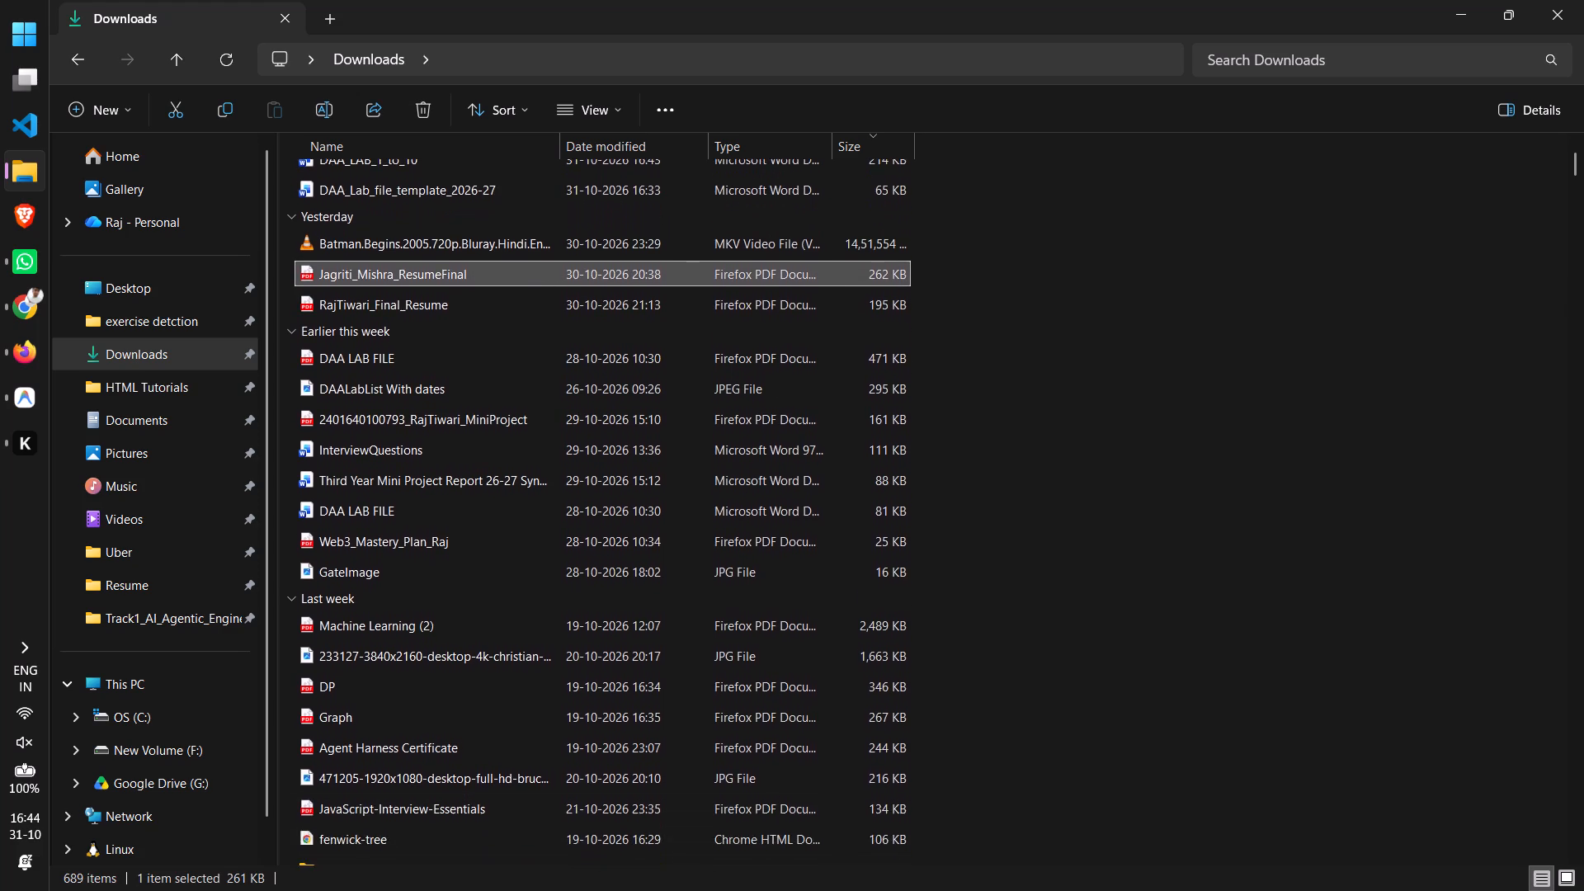
scroll(1054, 568, right, 2)
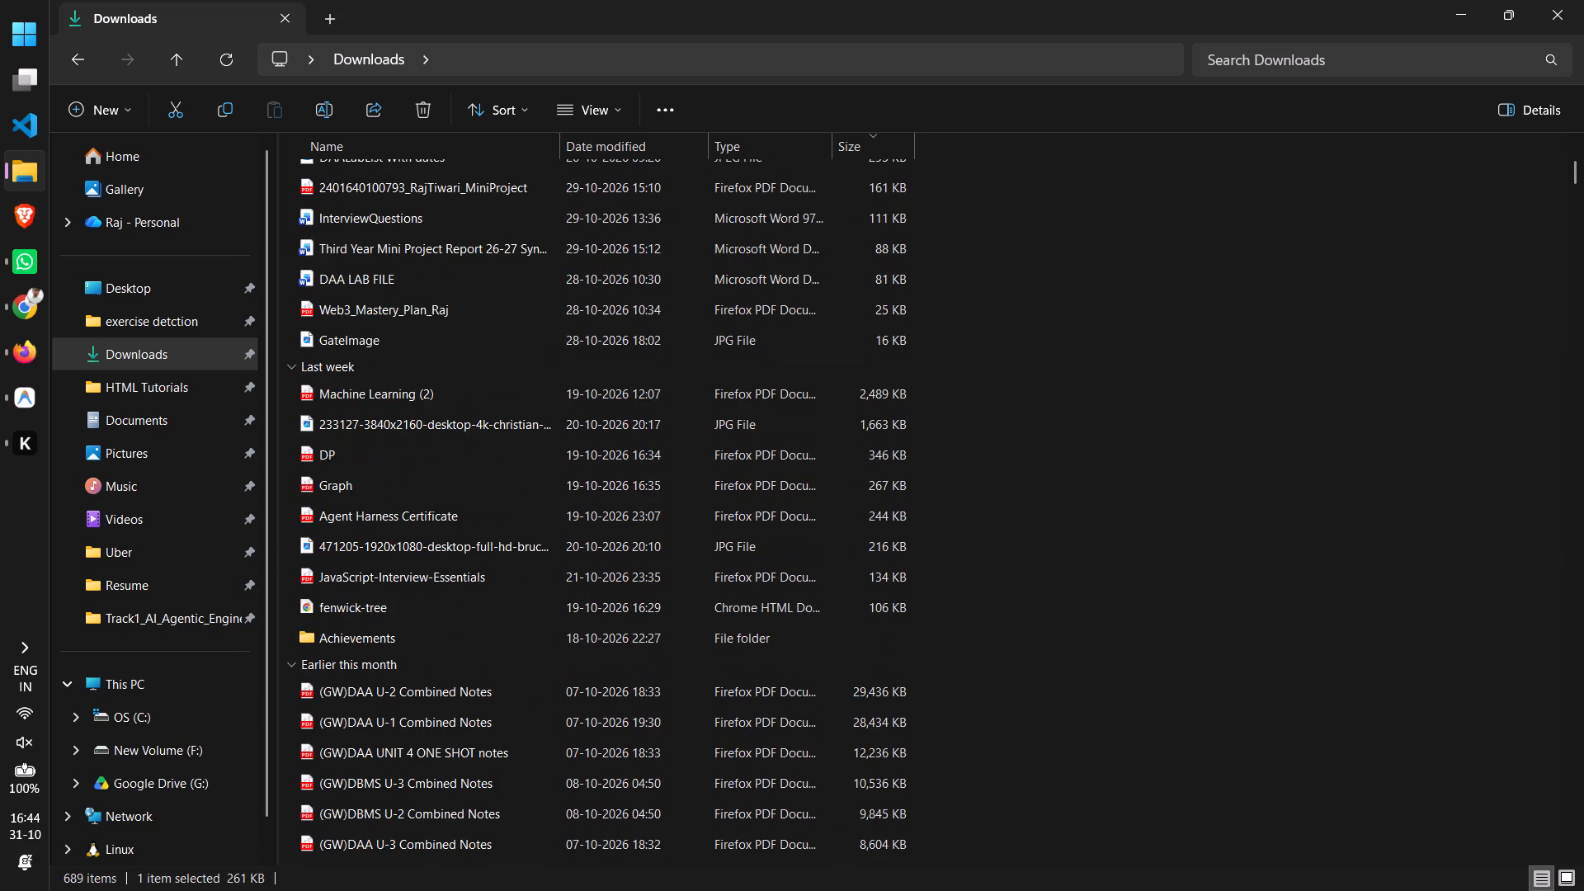
scroll(502, 316, up, 2)
double_click(445, 232)
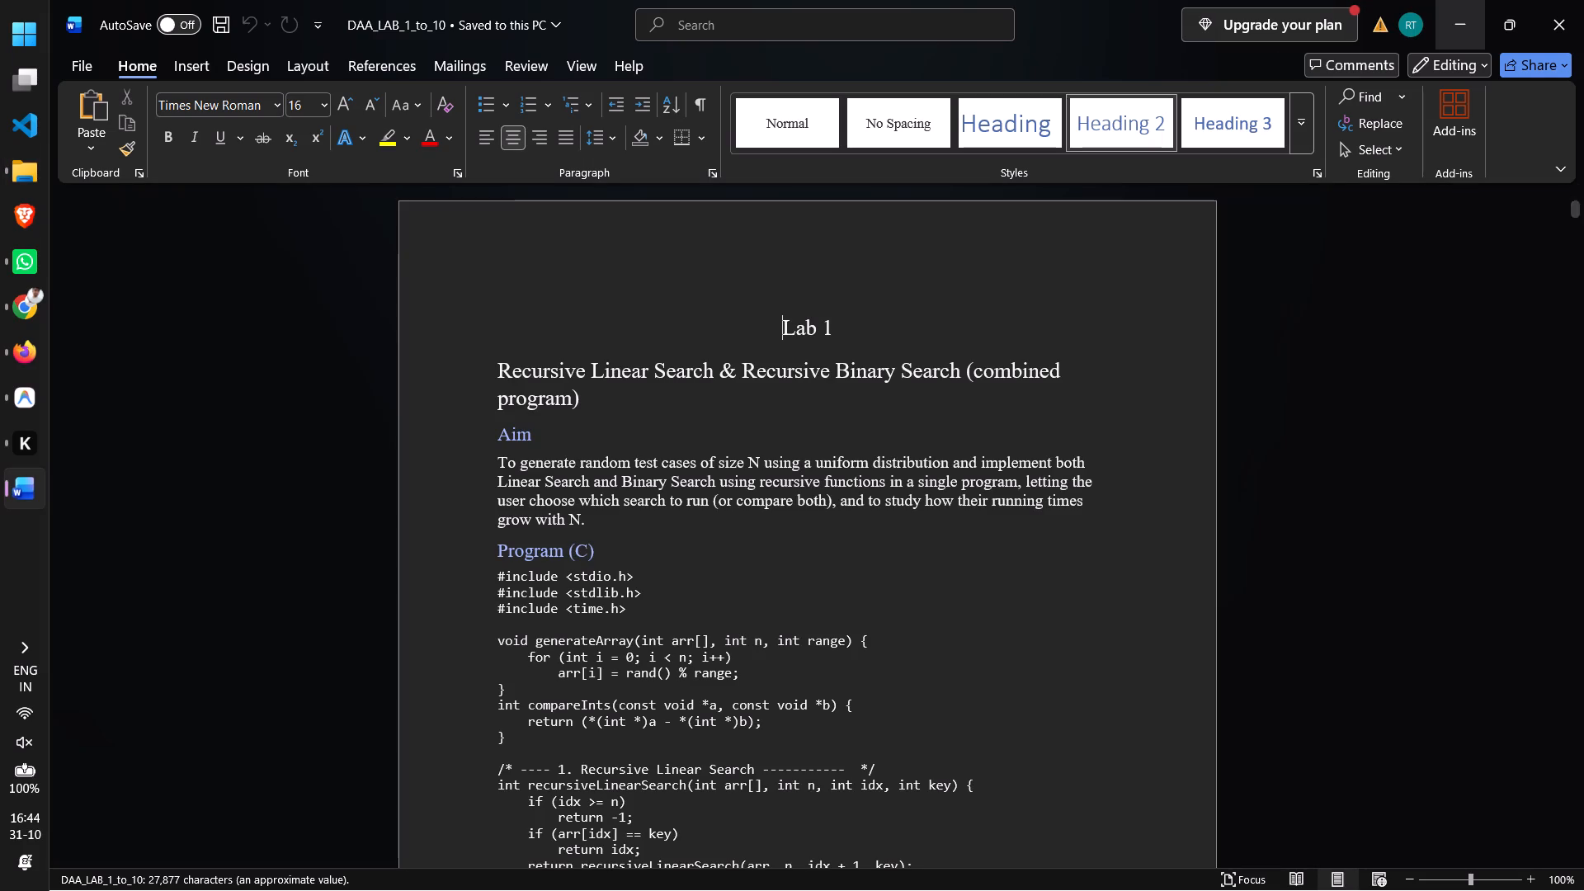
click(1583, 17)
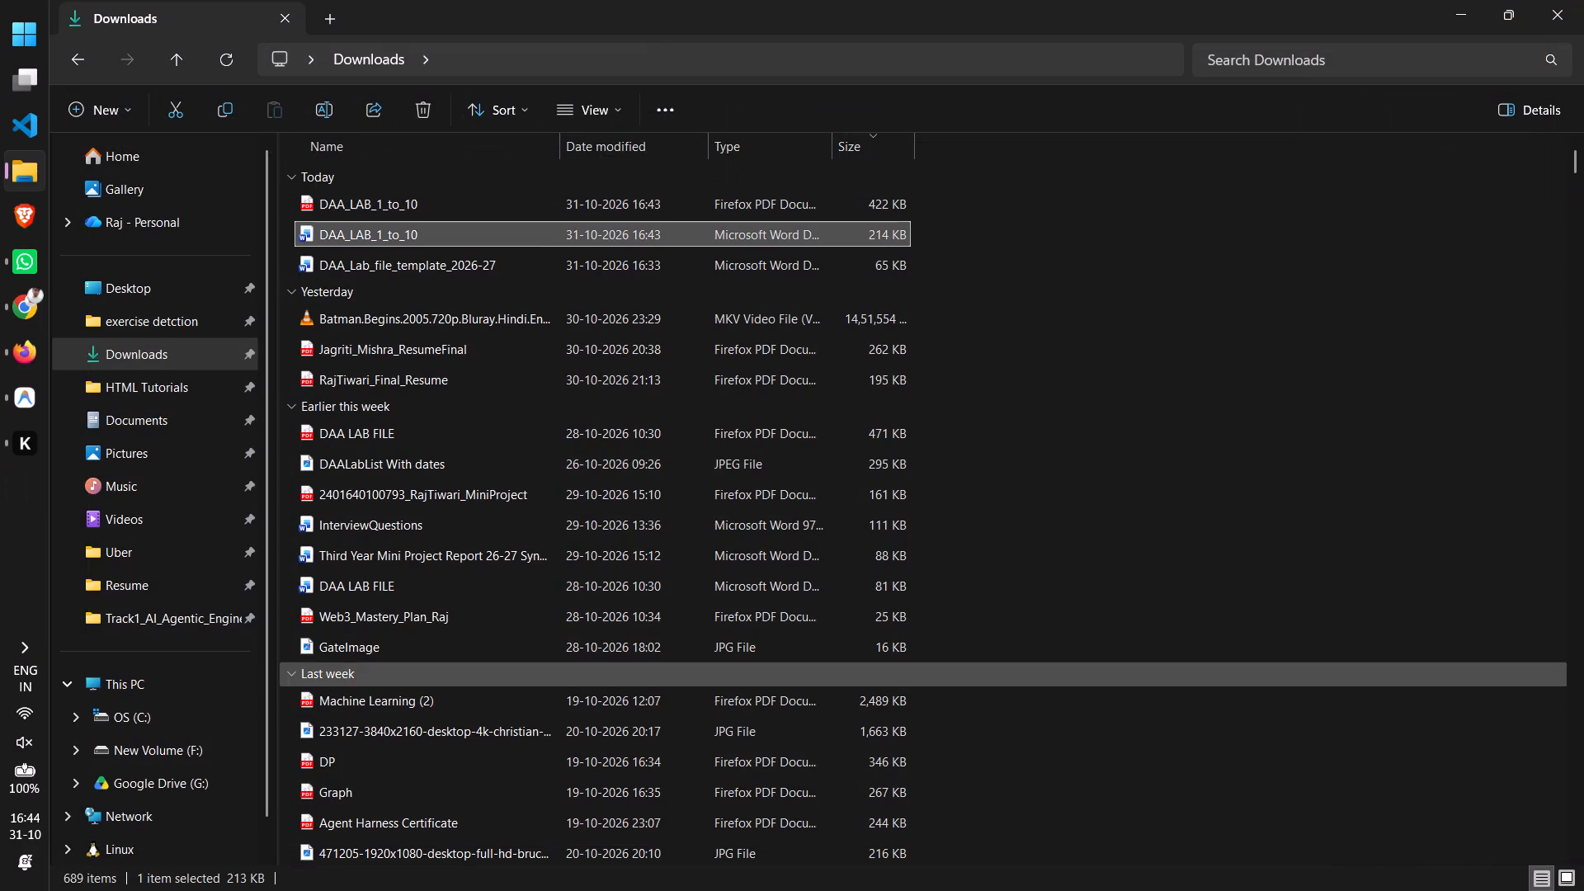
Refresh the Downloads folder's file listing.
key(ctrl+r)
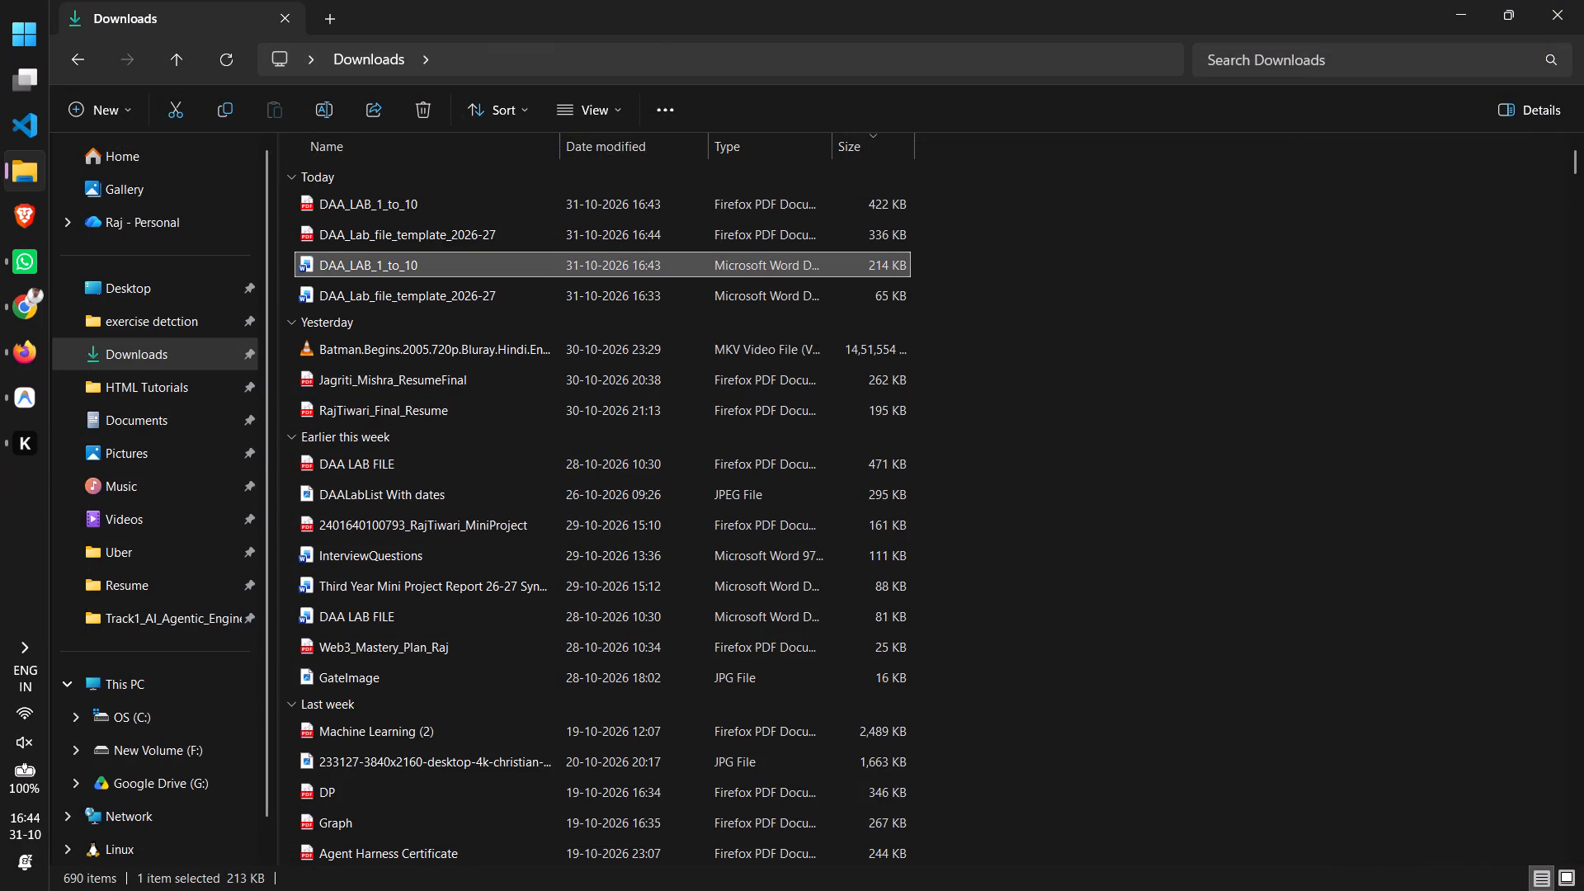
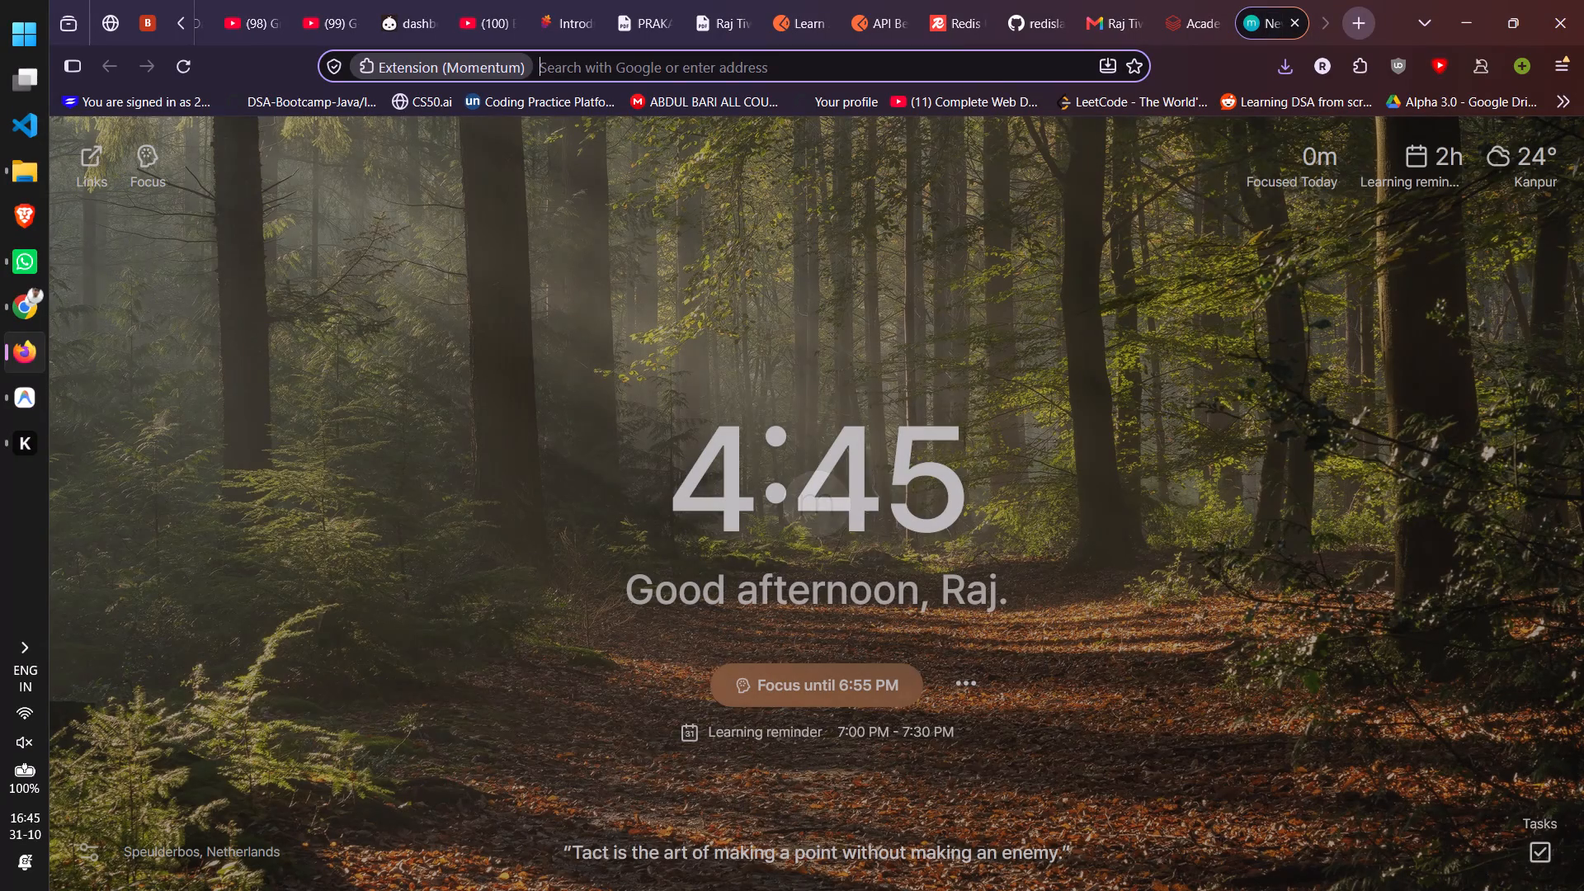
Merge the DAA_Lab_file_template_2026-27 and DAA_LAB_1_to_10 PDFs, template first, with iLovePDF's Merge PDF tool, then close the downloaded result.
text(ilove)
key(Return)
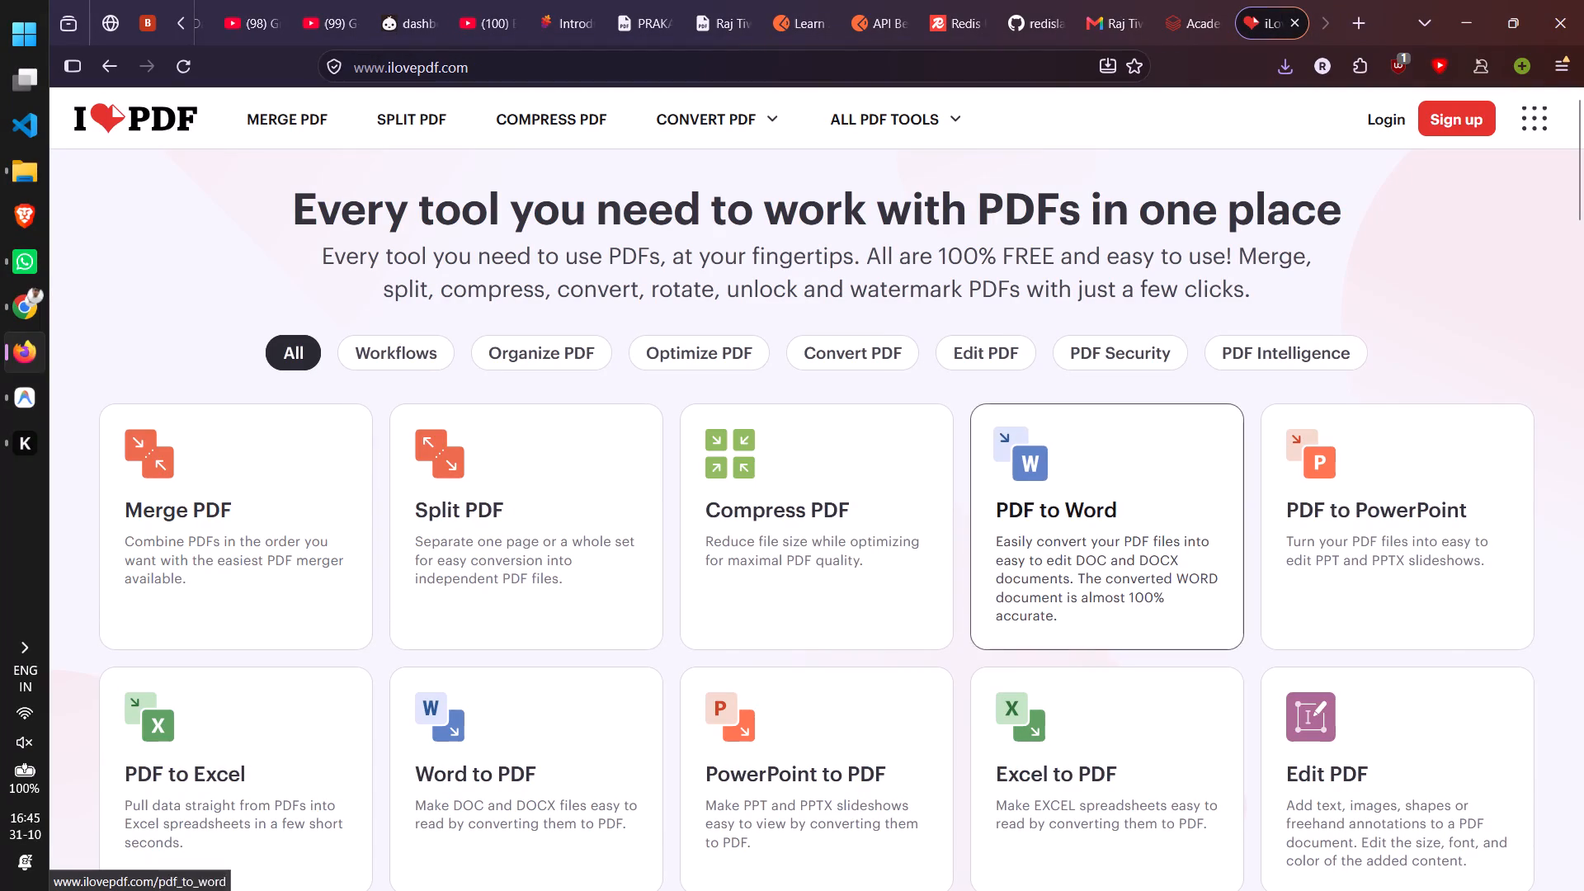
click(323, 525)
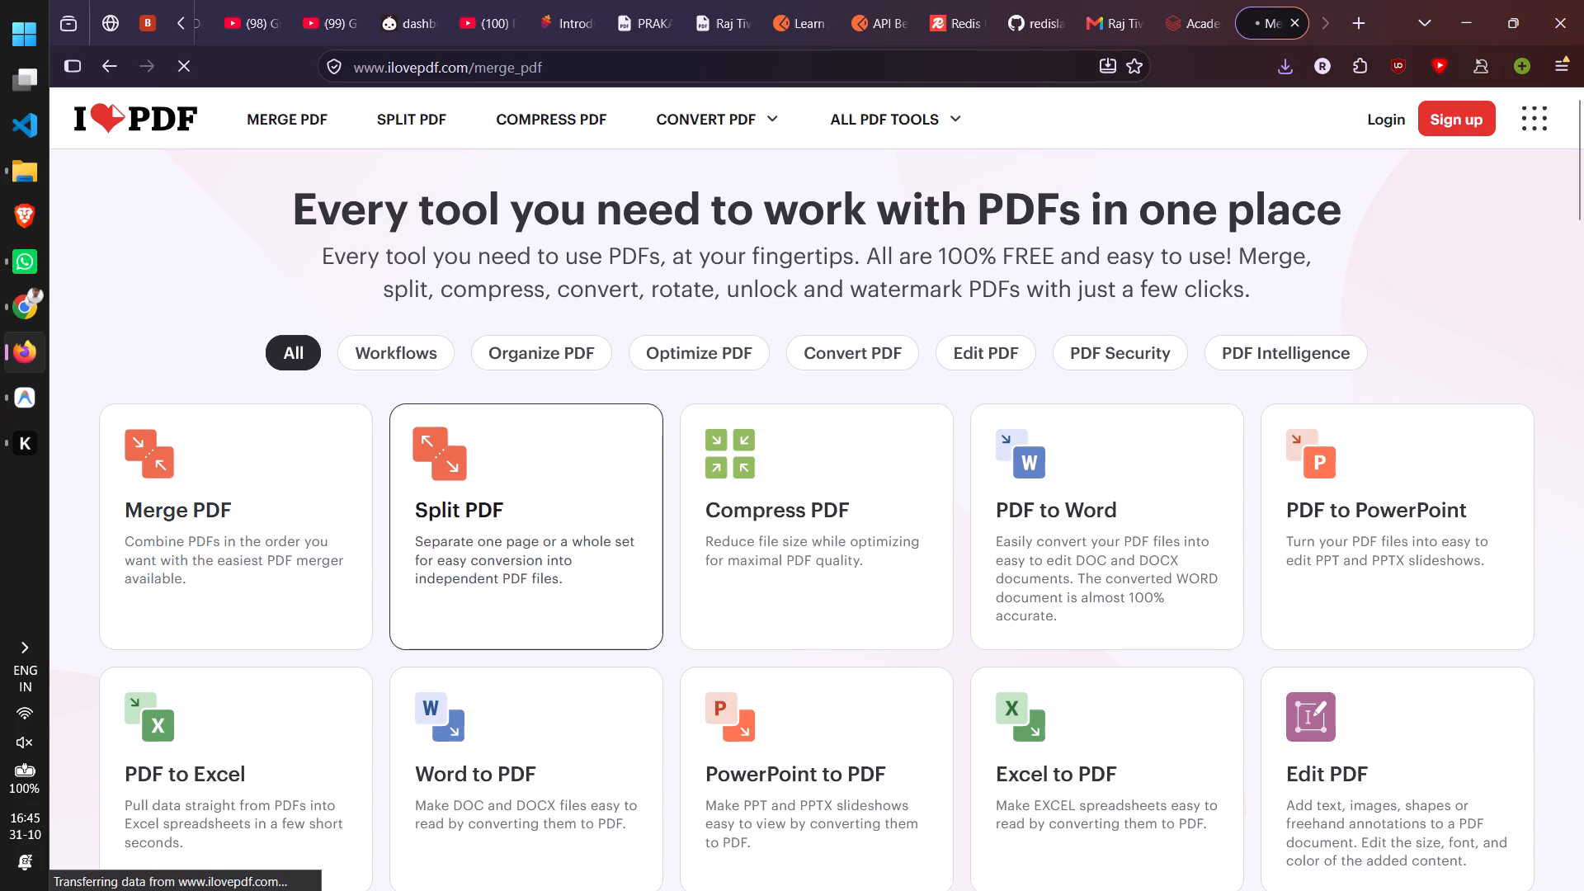
click(763, 352)
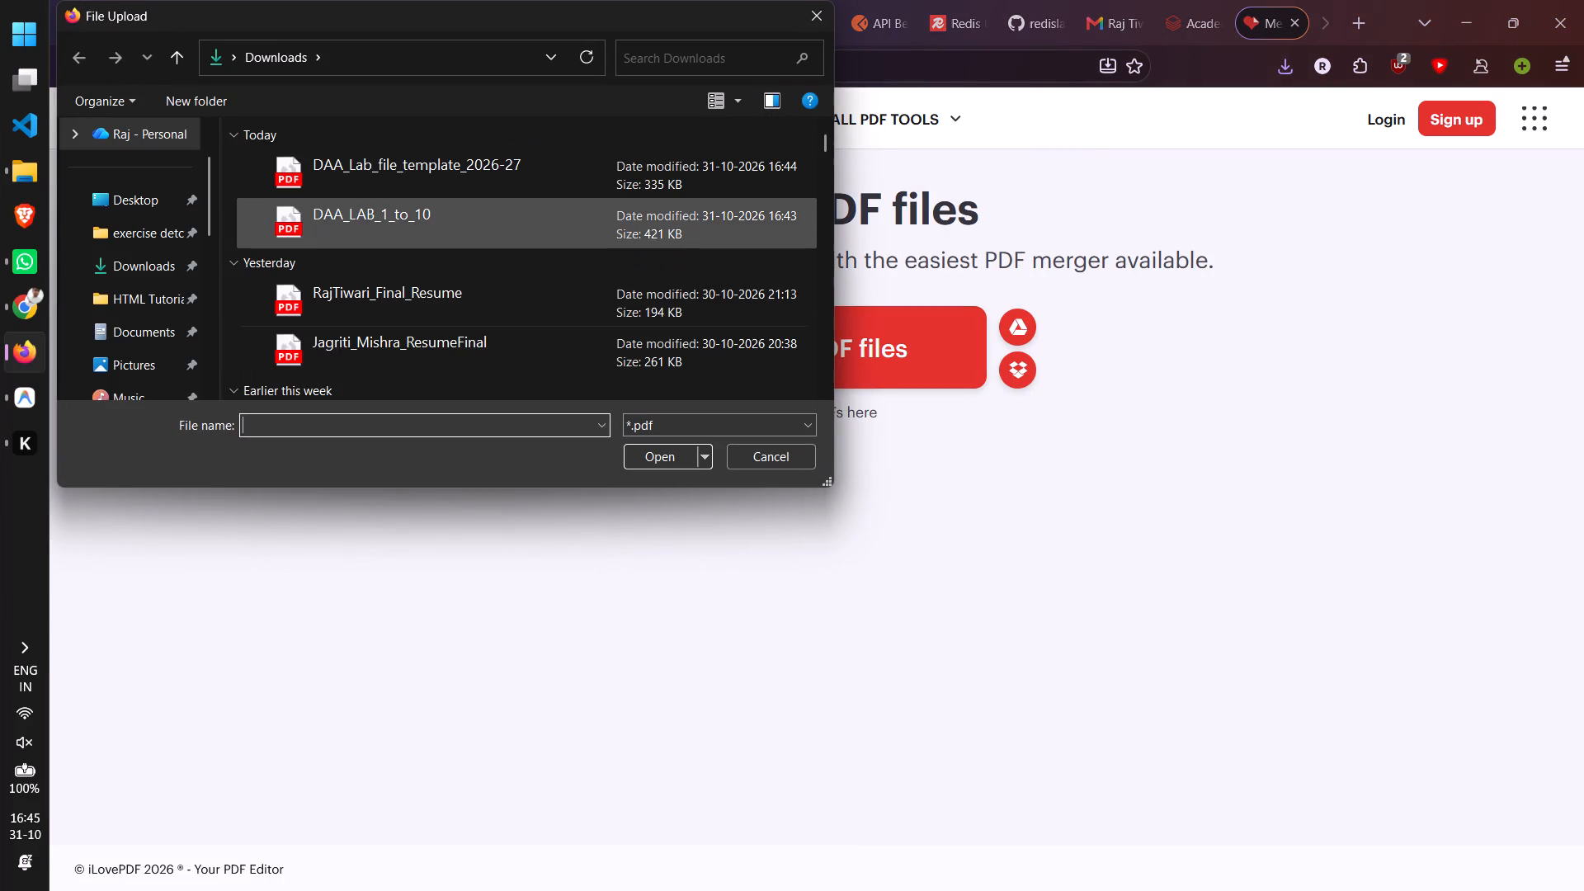
double_click(484, 189)
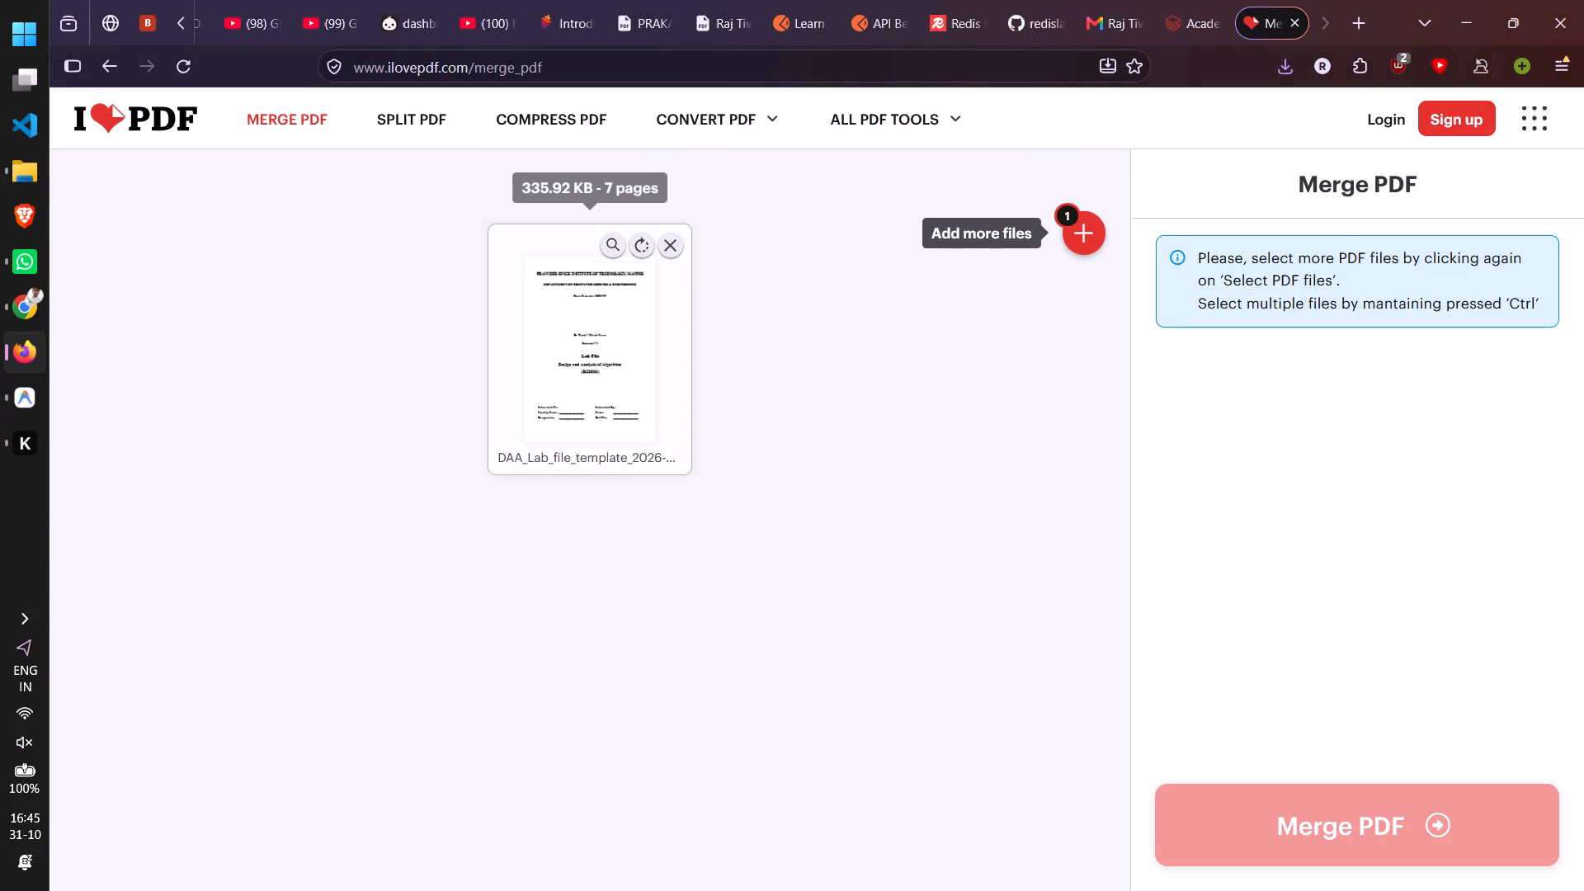
click(1099, 243)
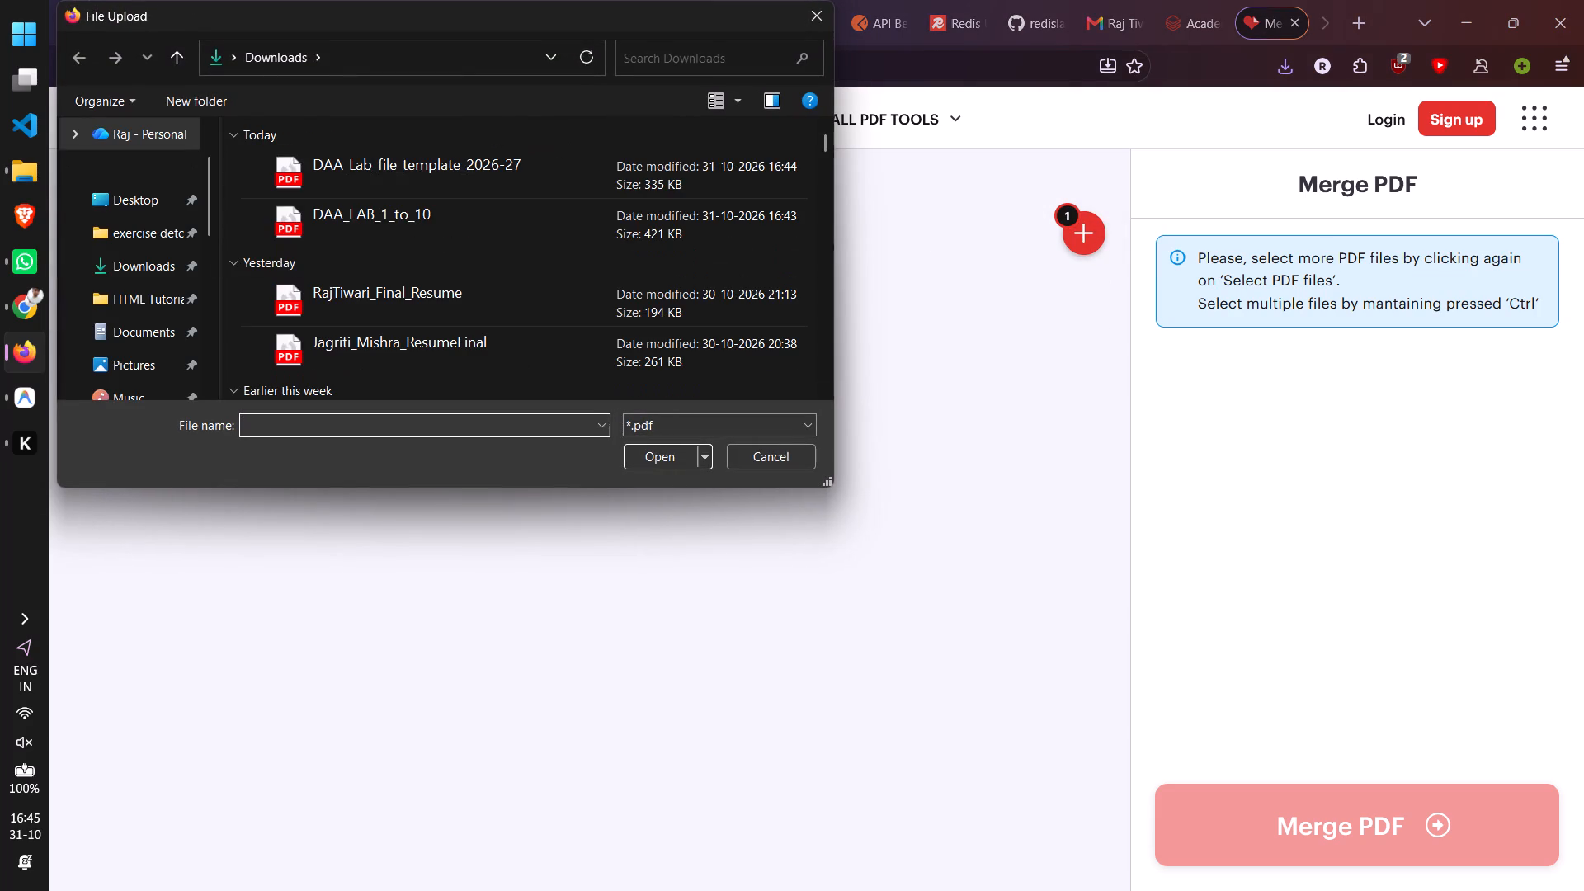
double_click(531, 211)
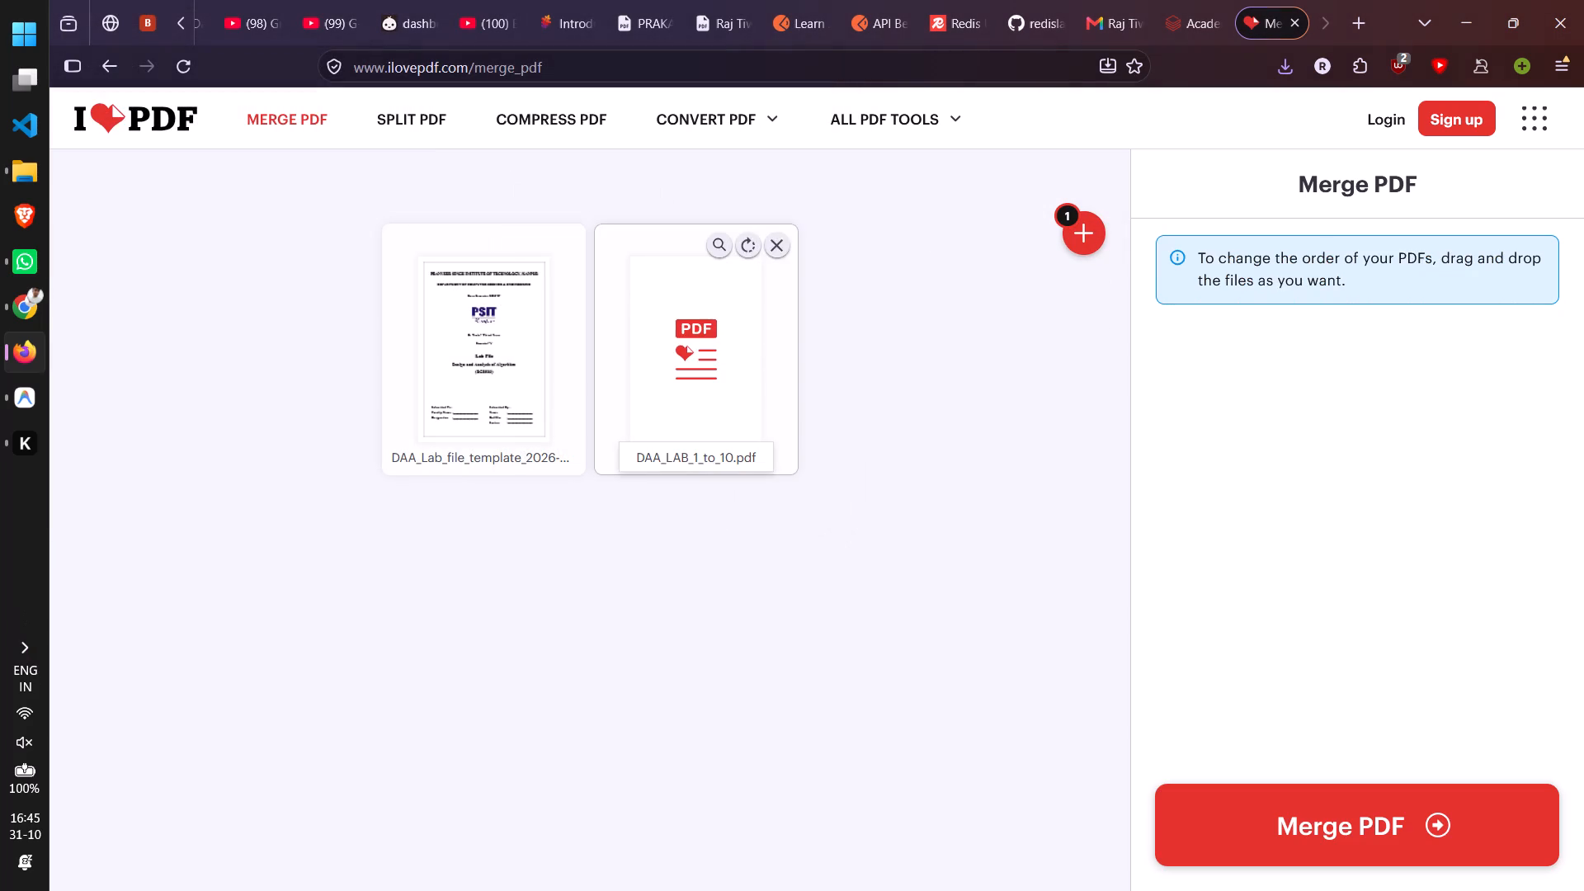
click(1250, 790)
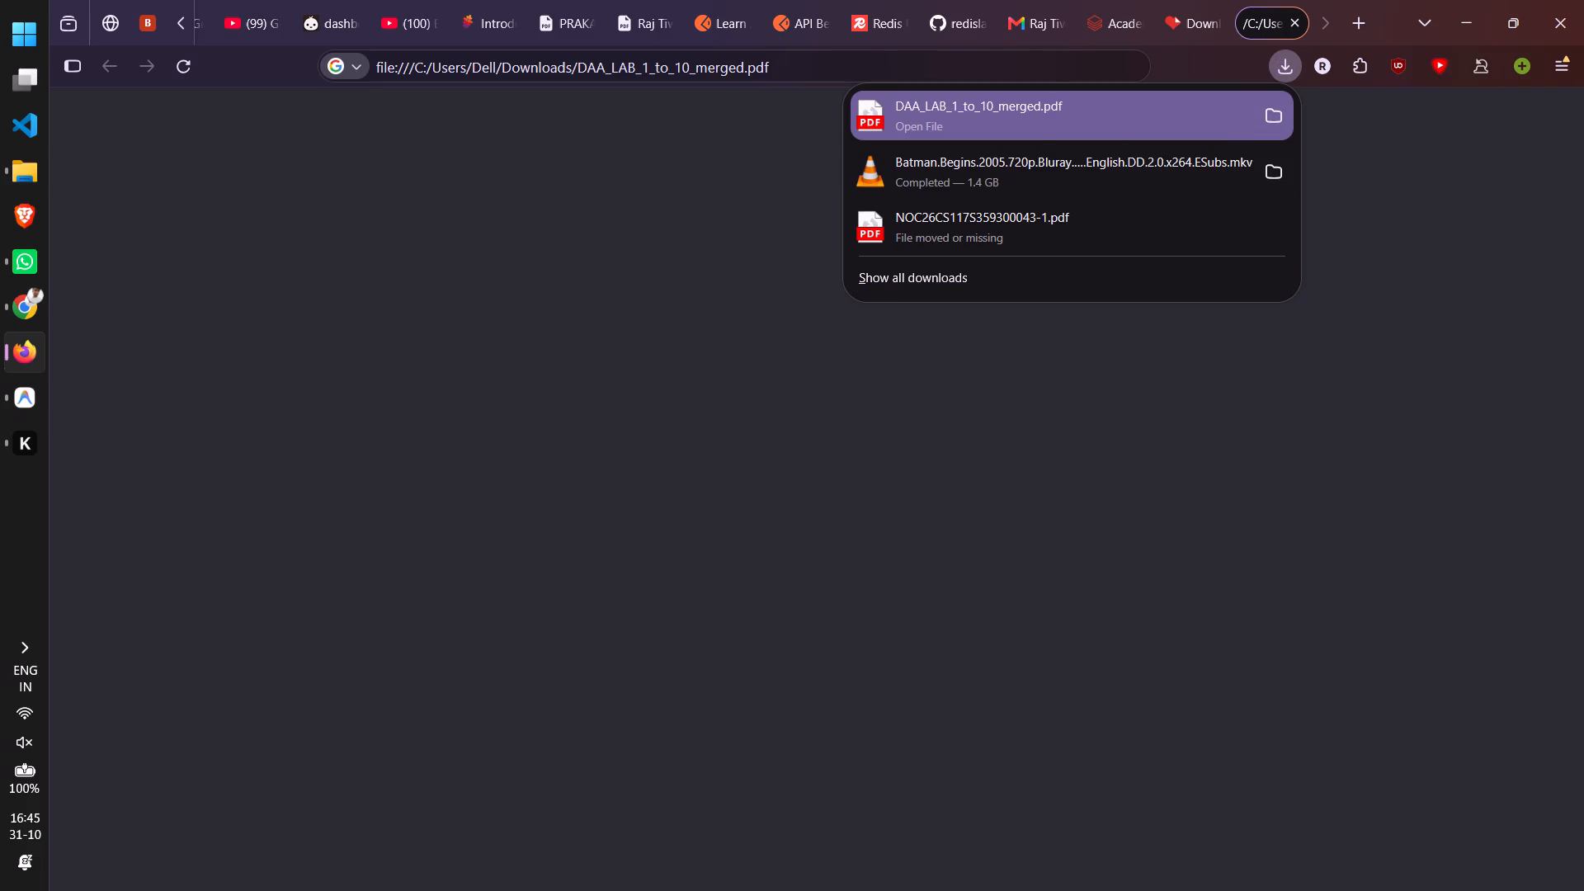
key(ctrl+w)
Open the DAA_LAB_1_to_10_merged PDF from the Downloads folder and examine its cover, index and lab program pages.
click(21, 163)
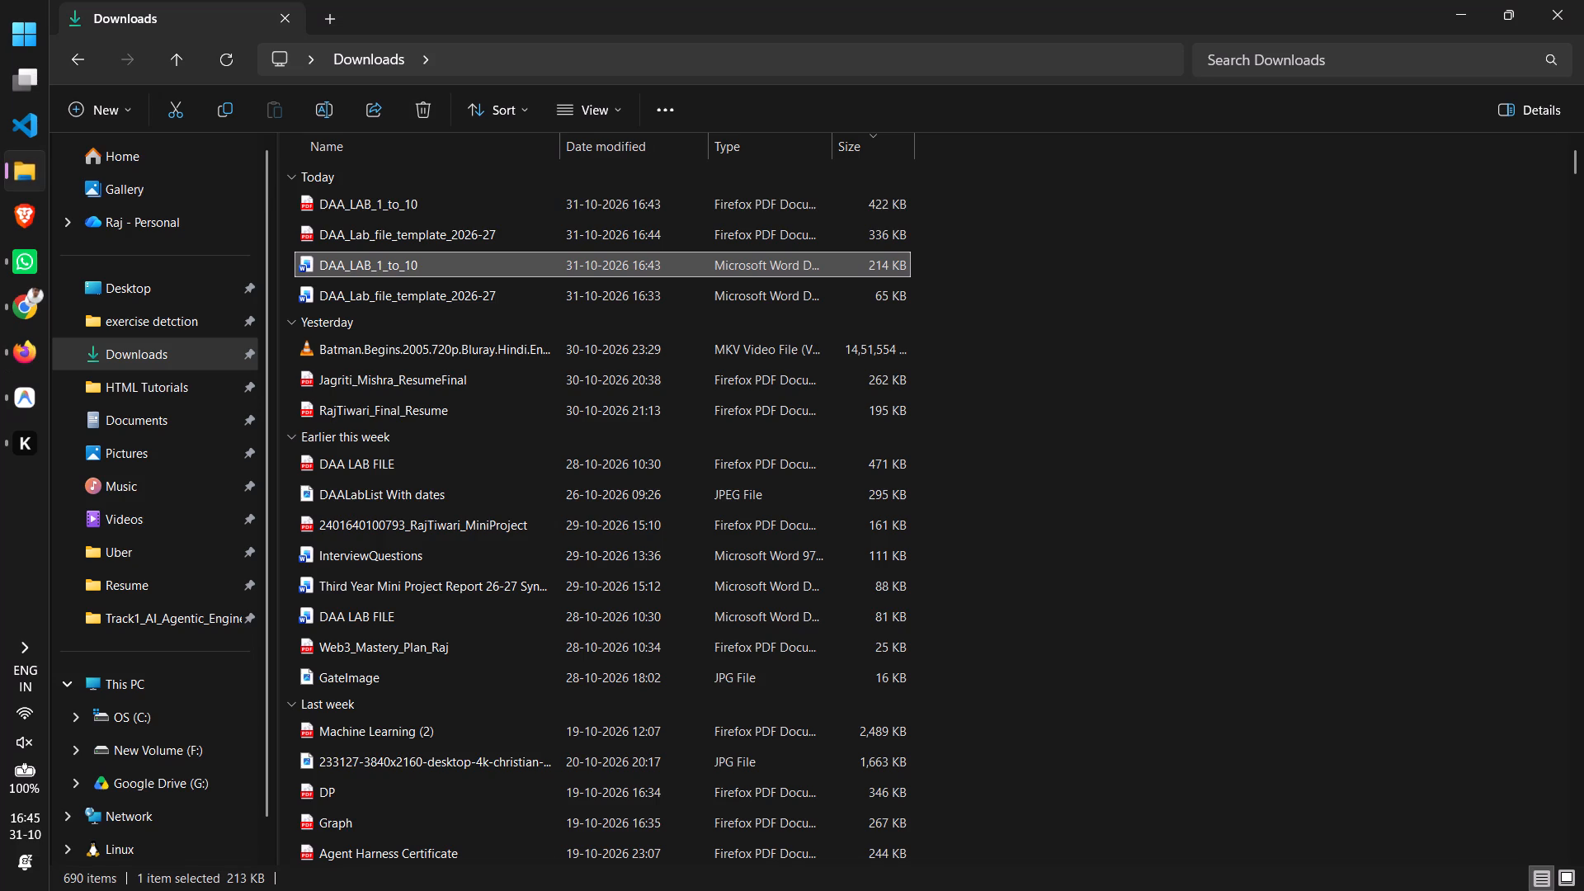
click(233, 61)
double_click(462, 214)
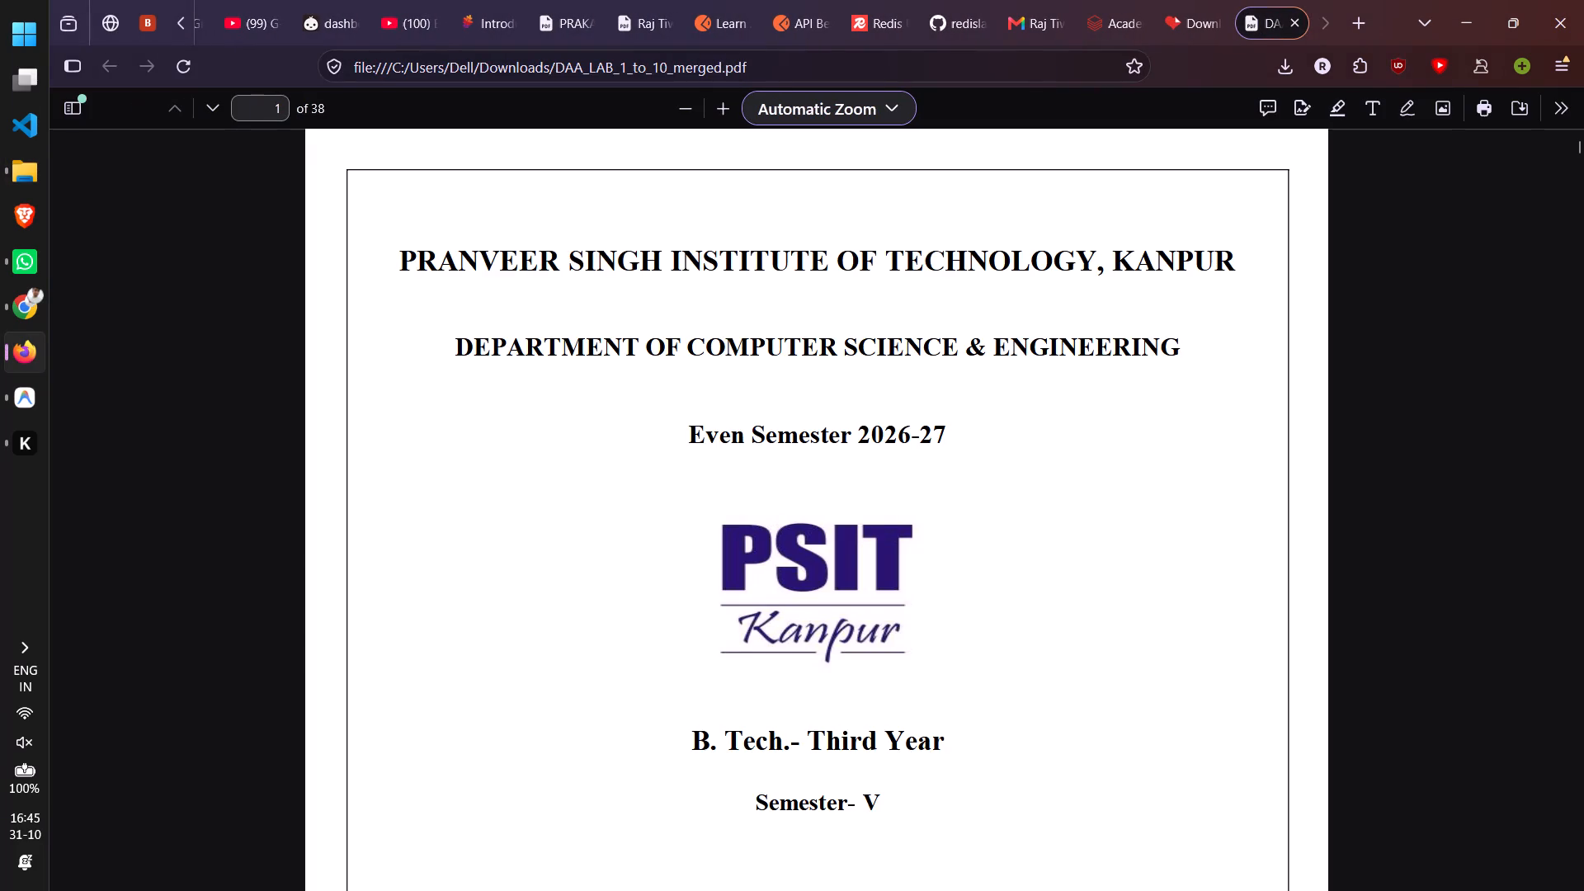
scroll(1196, 370, down, 16)
scroll(1196, 370, down, 9)
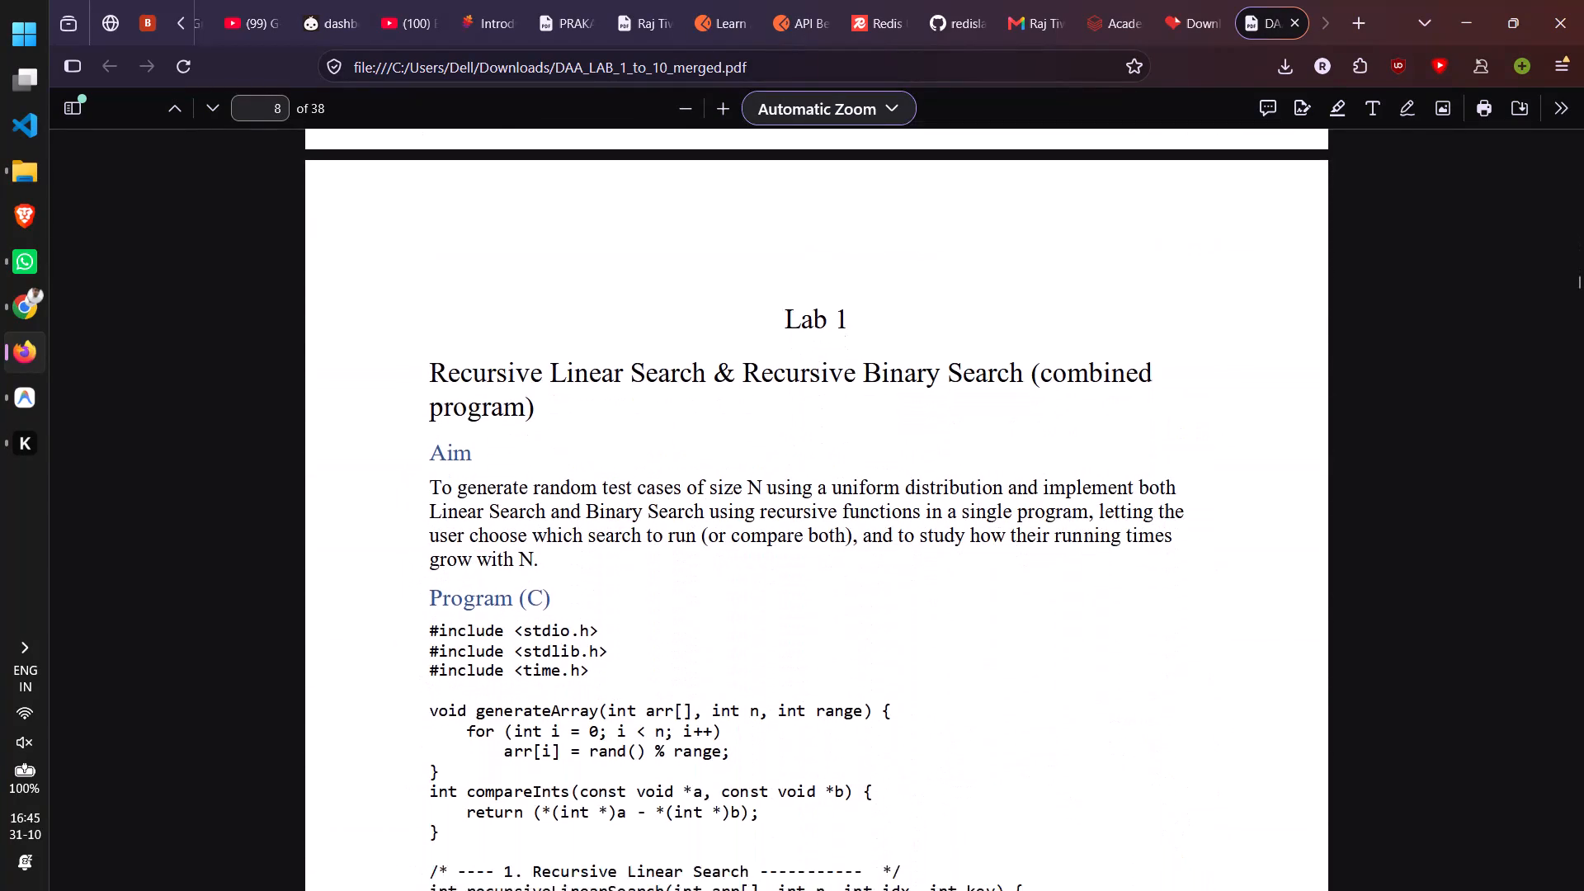
scroll(1196, 370, down, 6)
scroll(1196, 370, up, 10)
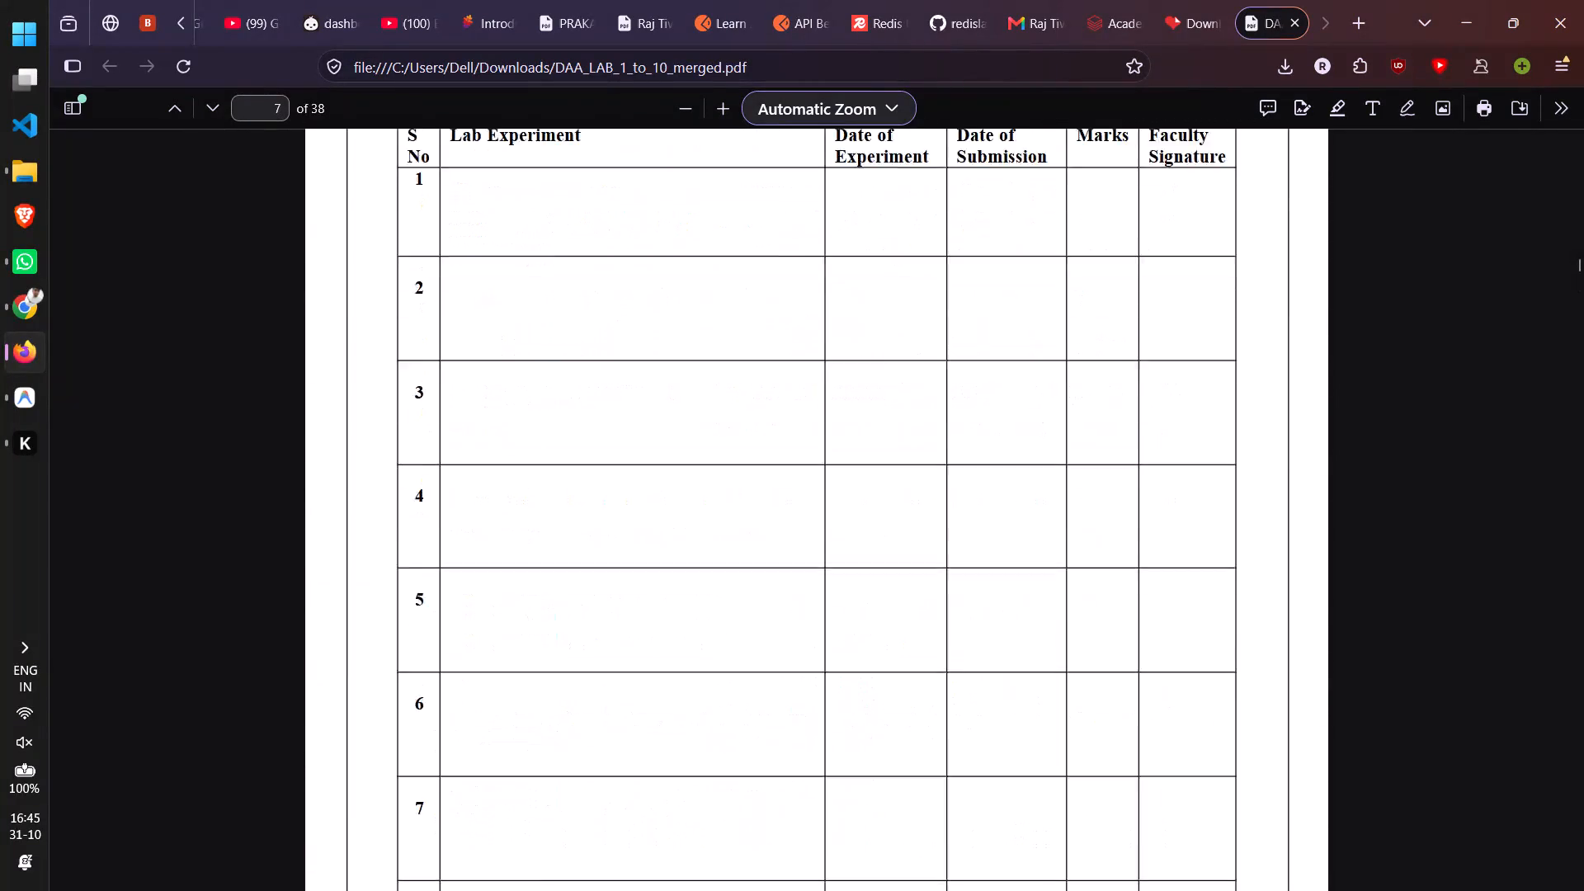
scroll(1196, 370, up, 13)
scroll(1196, 370, down, 11)
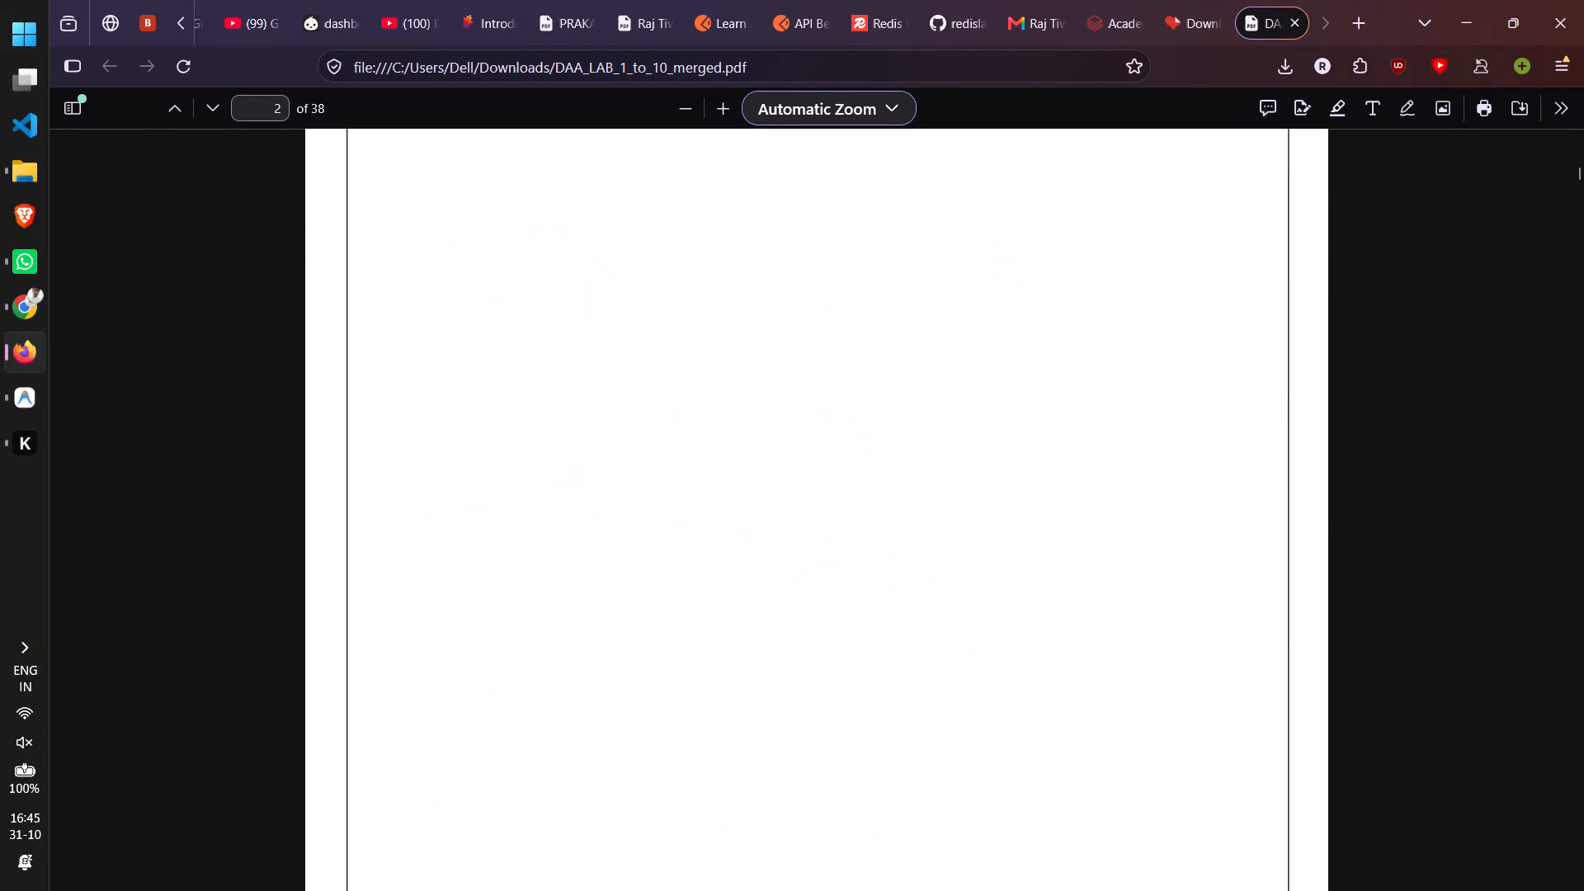
scroll(1196, 370, down, 17)
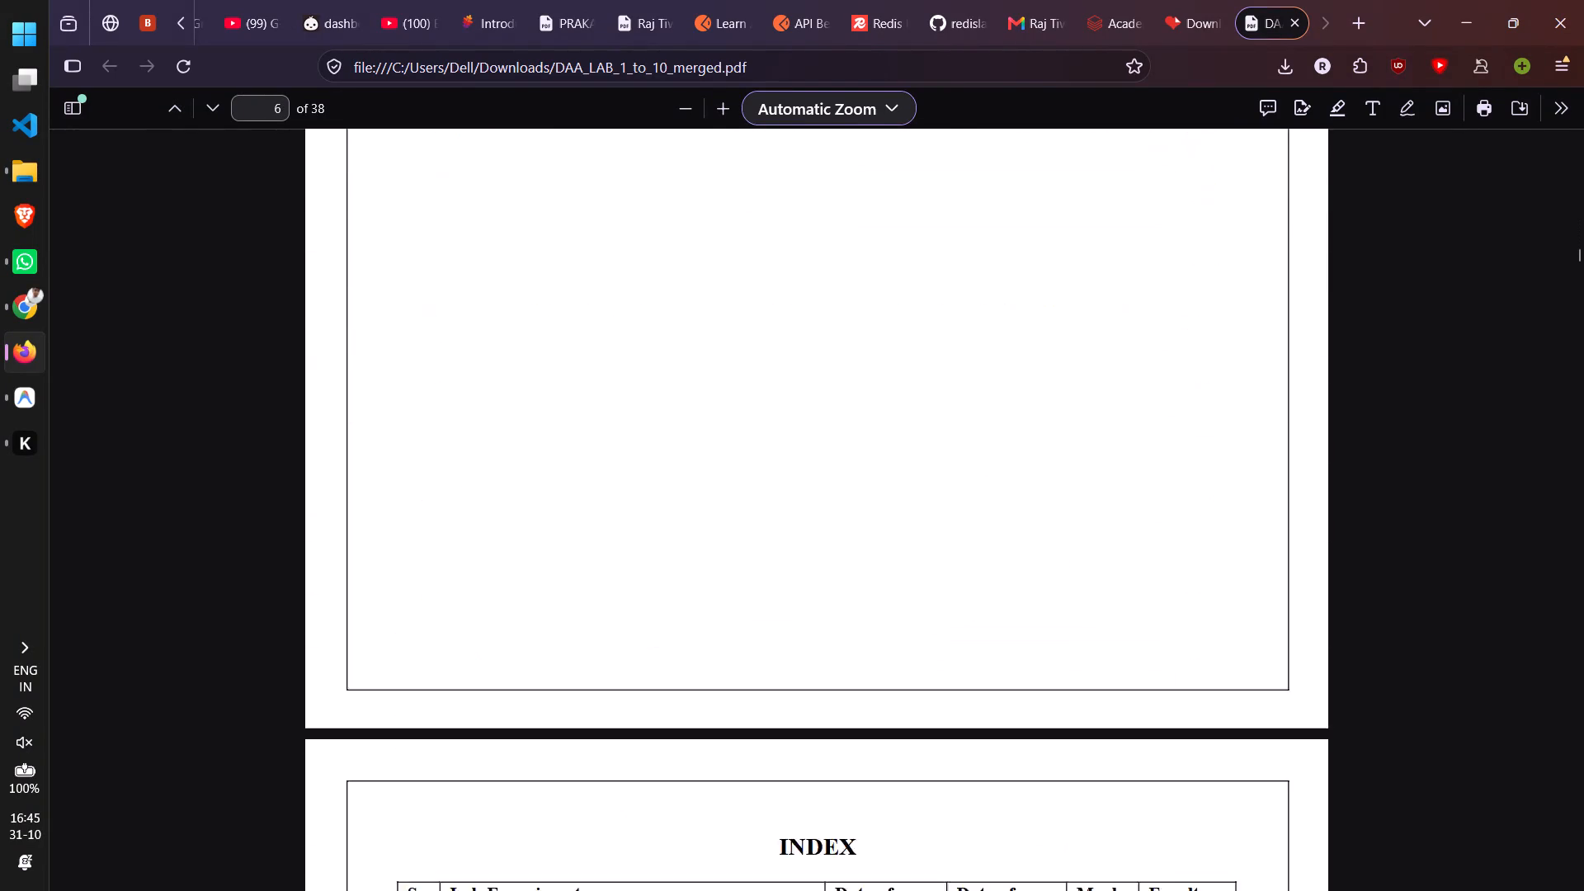
scroll(1196, 370, down, 15)
scroll(1196, 370, down, 6)
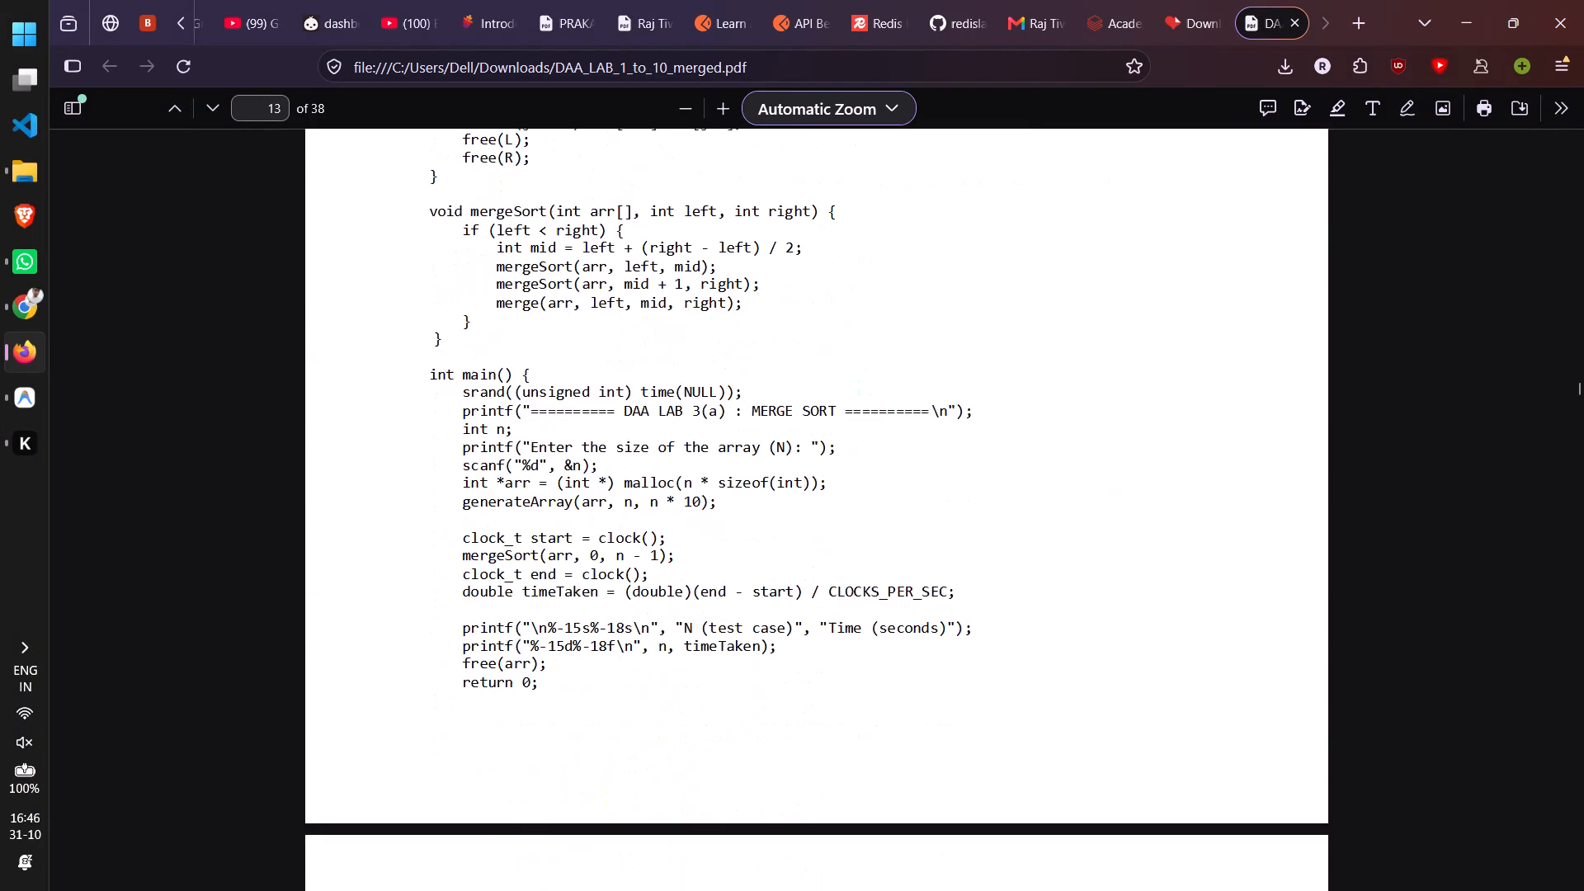
scroll(1196, 370, down, 7)
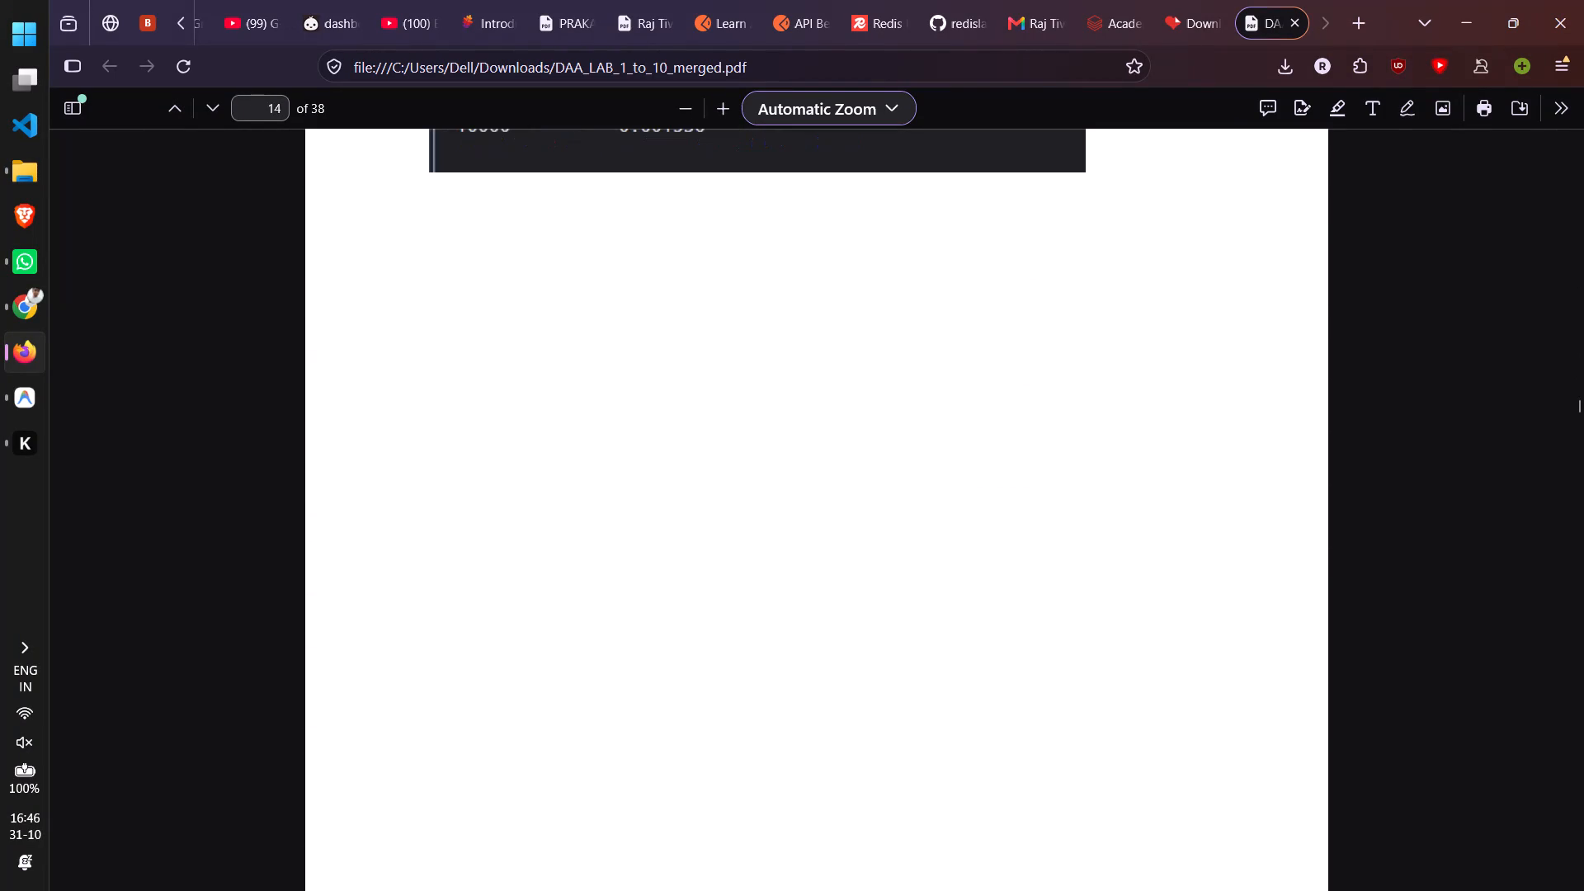
Return to the merged PDF's cover page, check the "Even Semester 2026-27" line, then close the PDF.
scroll(1196, 370, up, 20)
scroll(1196, 370, up, 19)
scroll(1196, 370, up, 5)
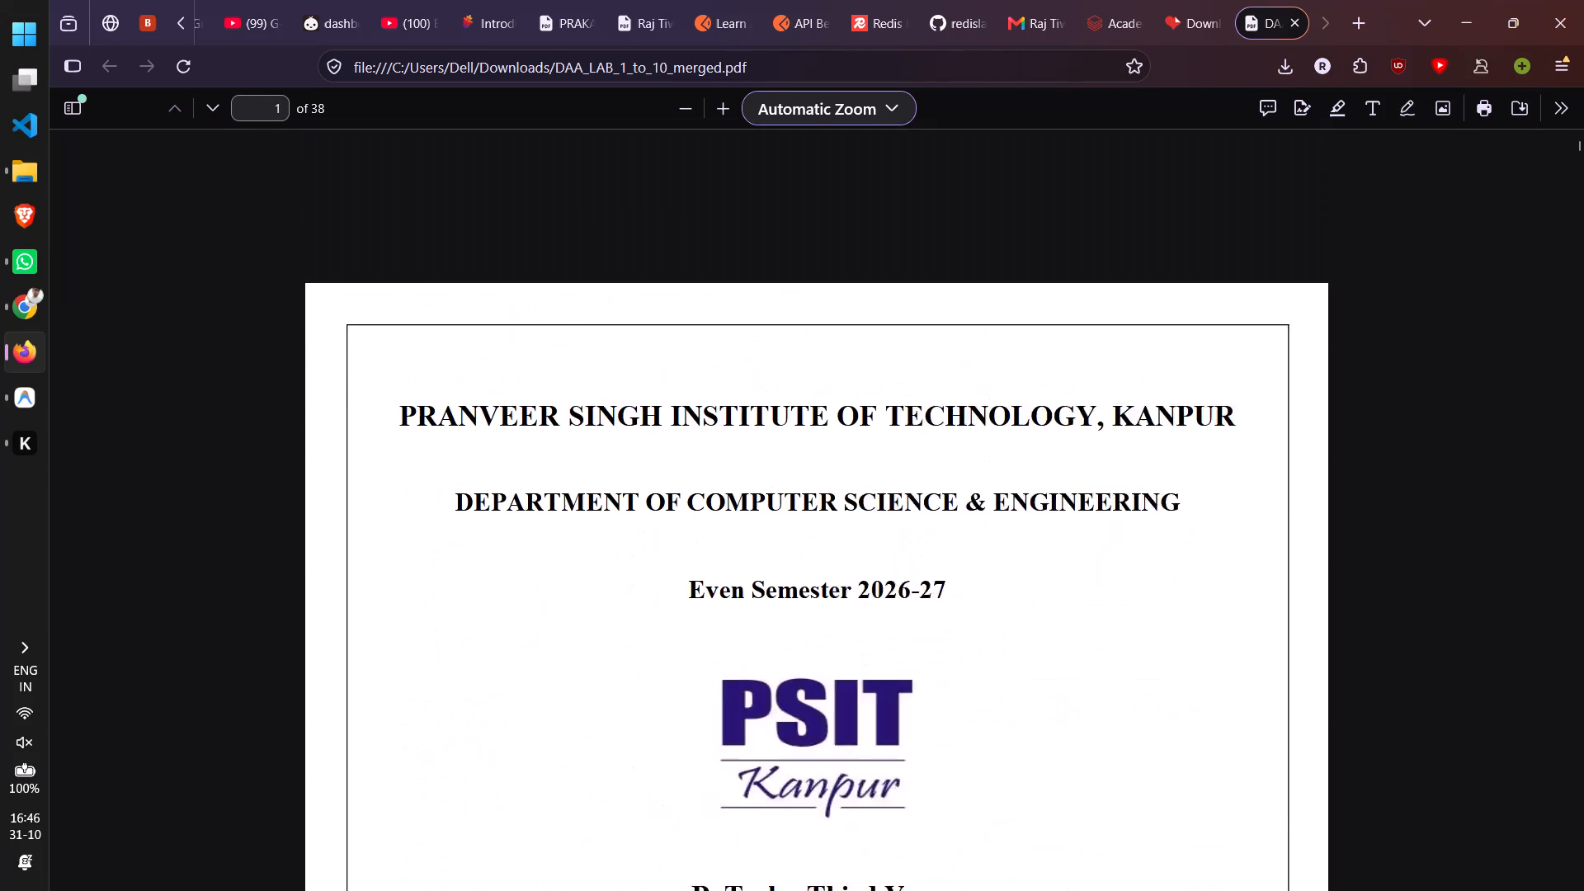
scroll(1196, 370, up, 4)
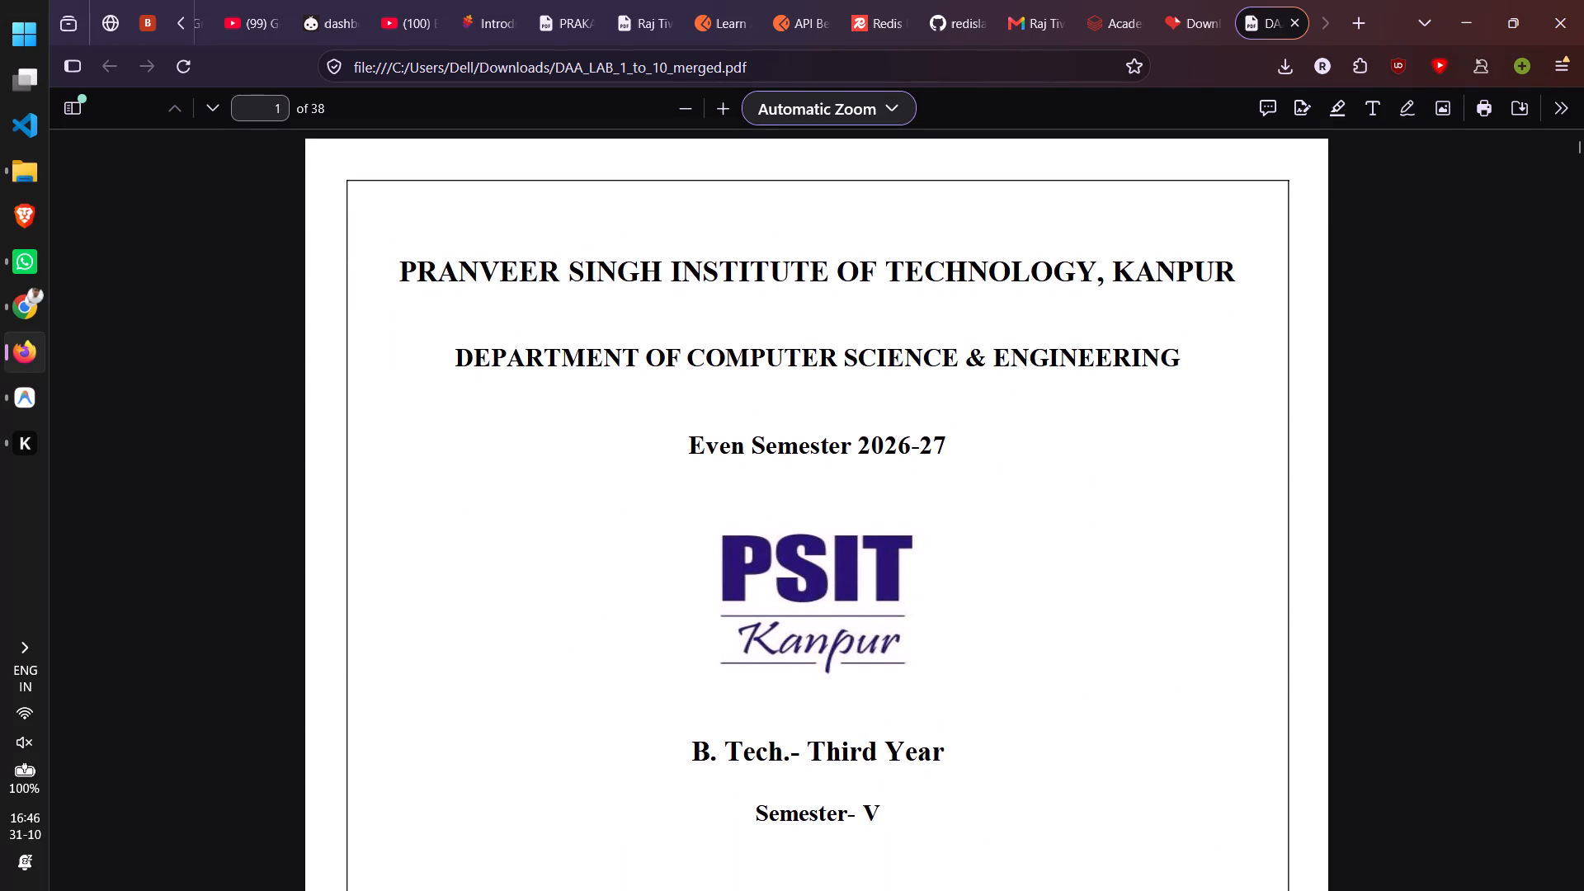
drag(747, 455, 673, 438)
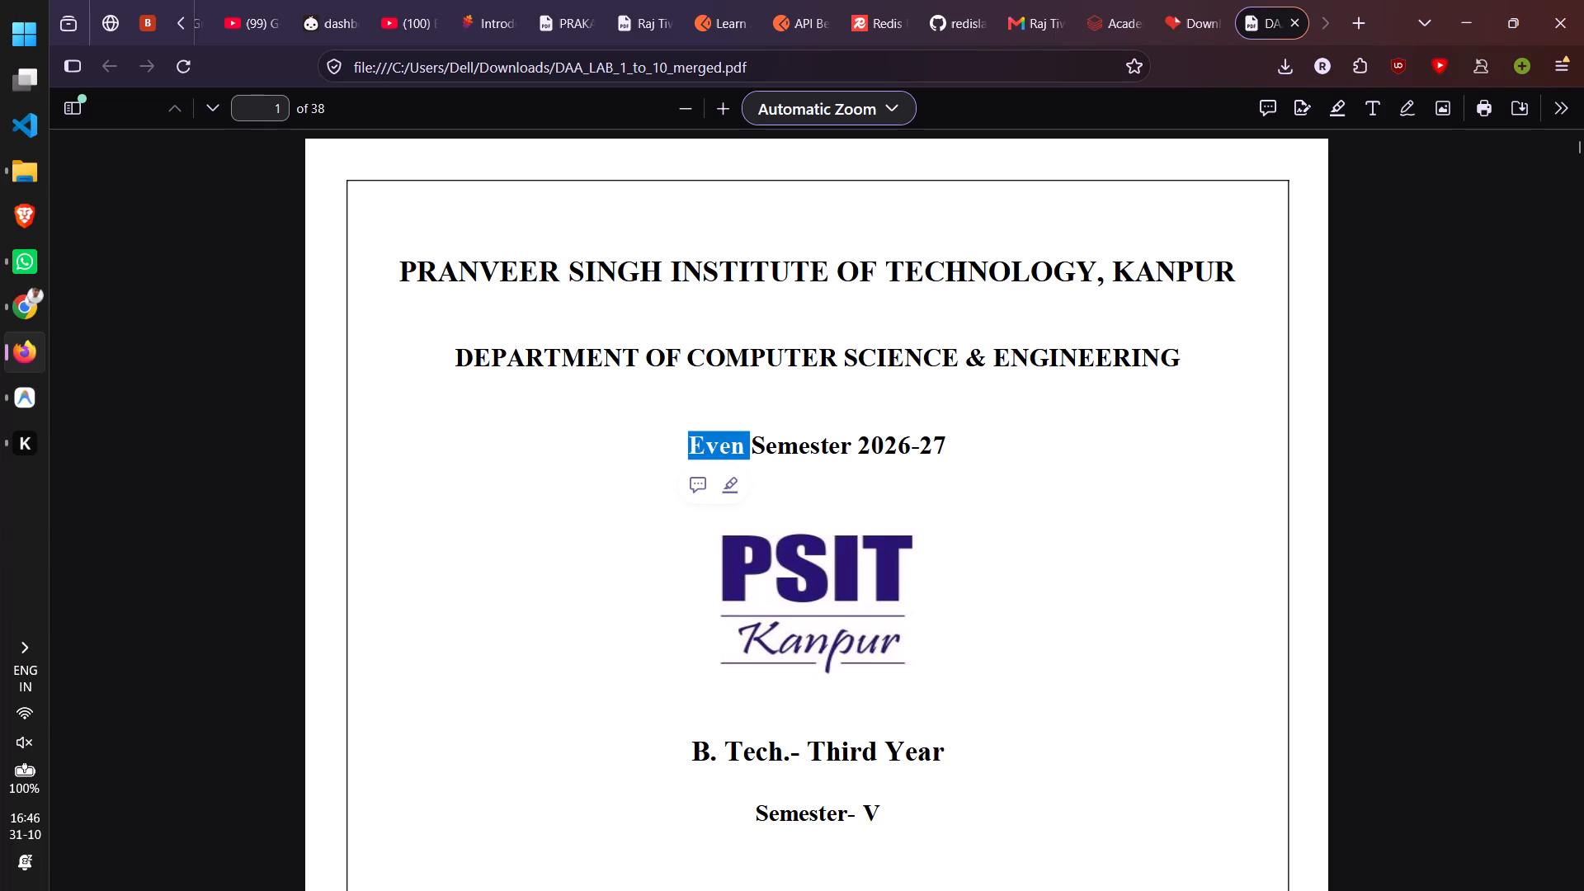
click(878, 431)
click(907, 436)
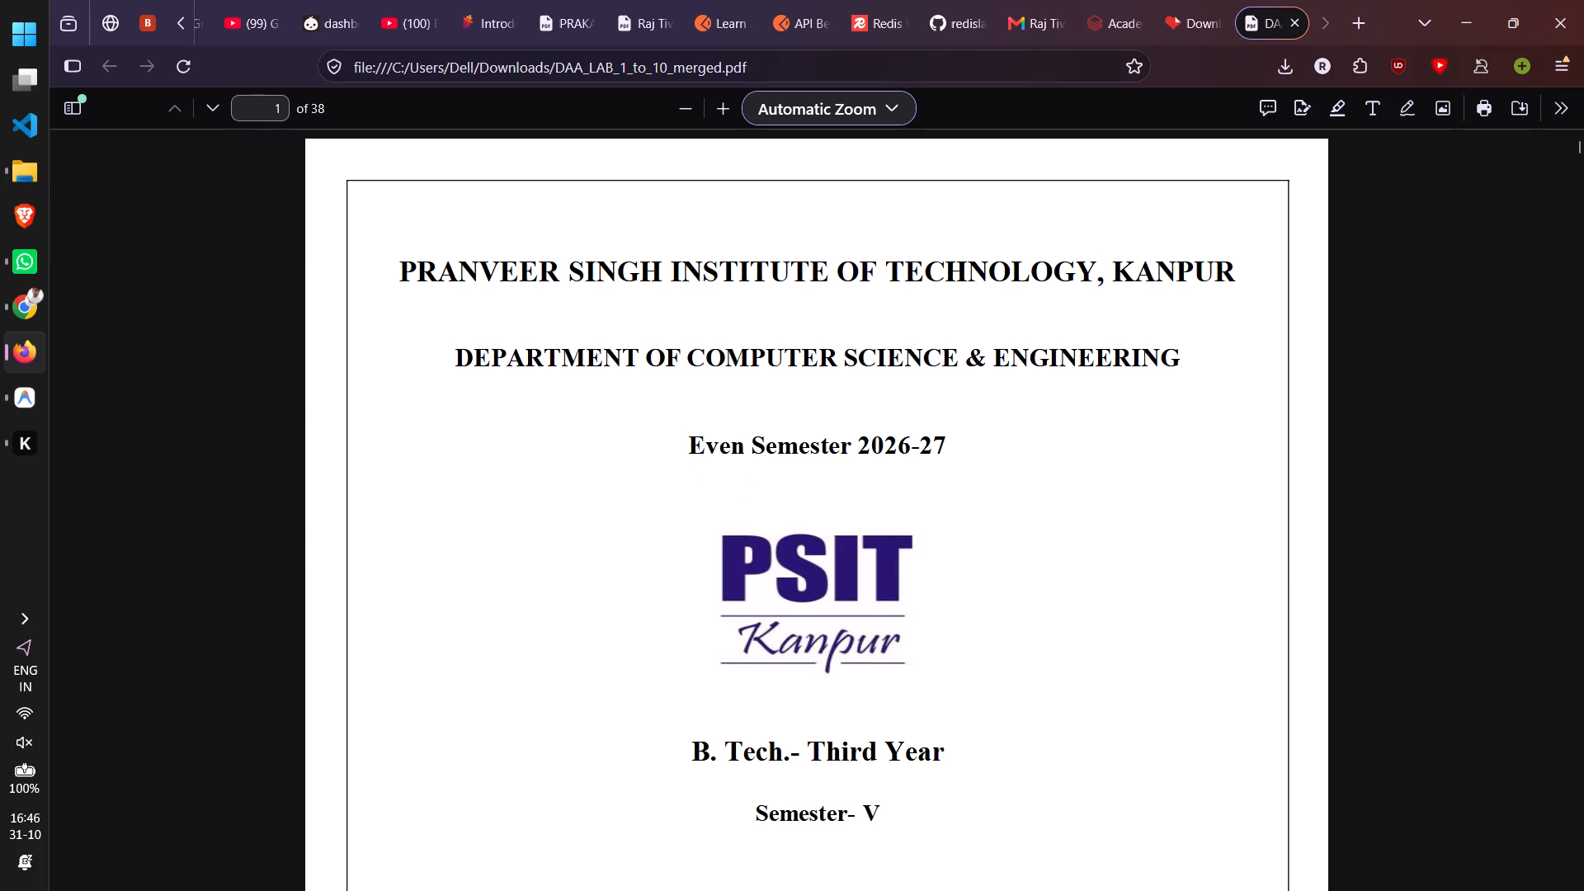
key(ctrl+w)
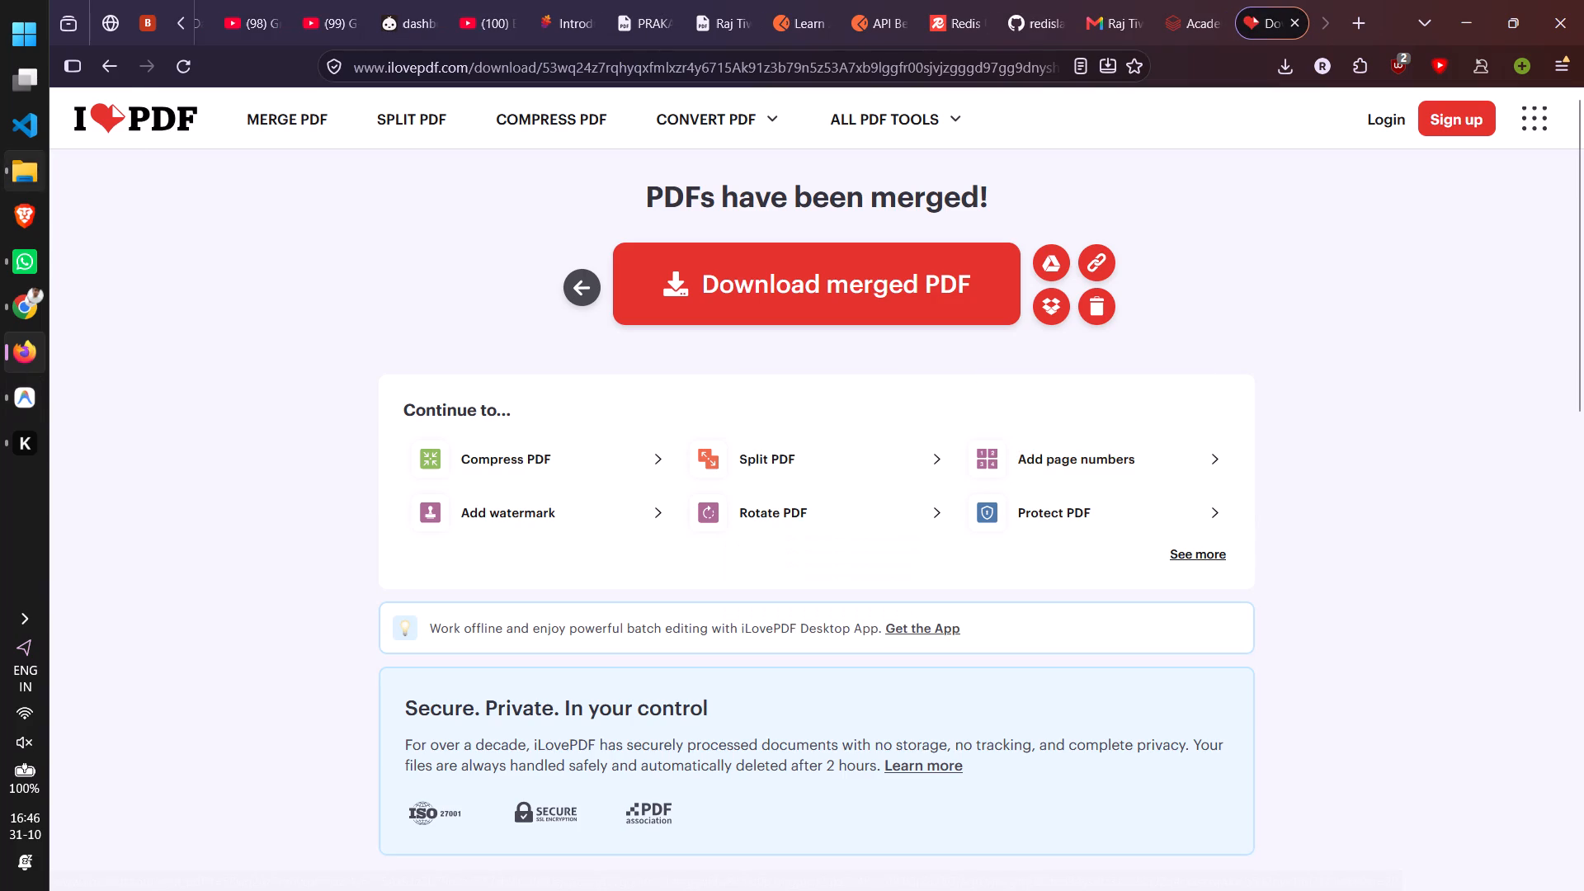
Delete the unmerged PDF and Word files of DAA_LAB_1_to_10 and DAA_Lab_file_template_2026-27 from the Downloads folder.
click(12, 165)
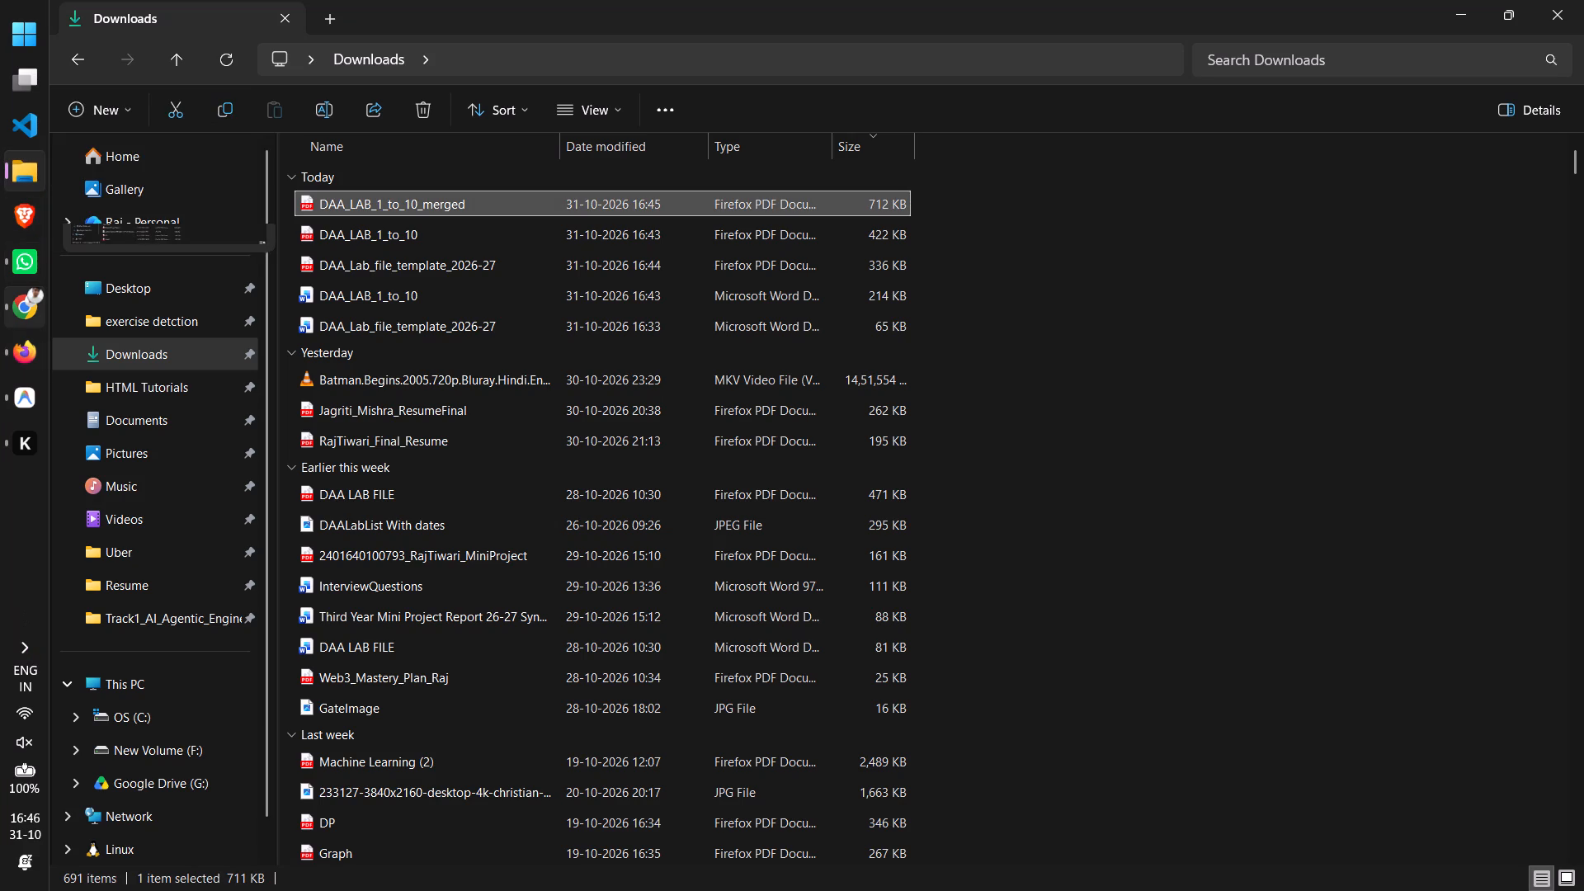
click(22, 317)
click(27, 177)
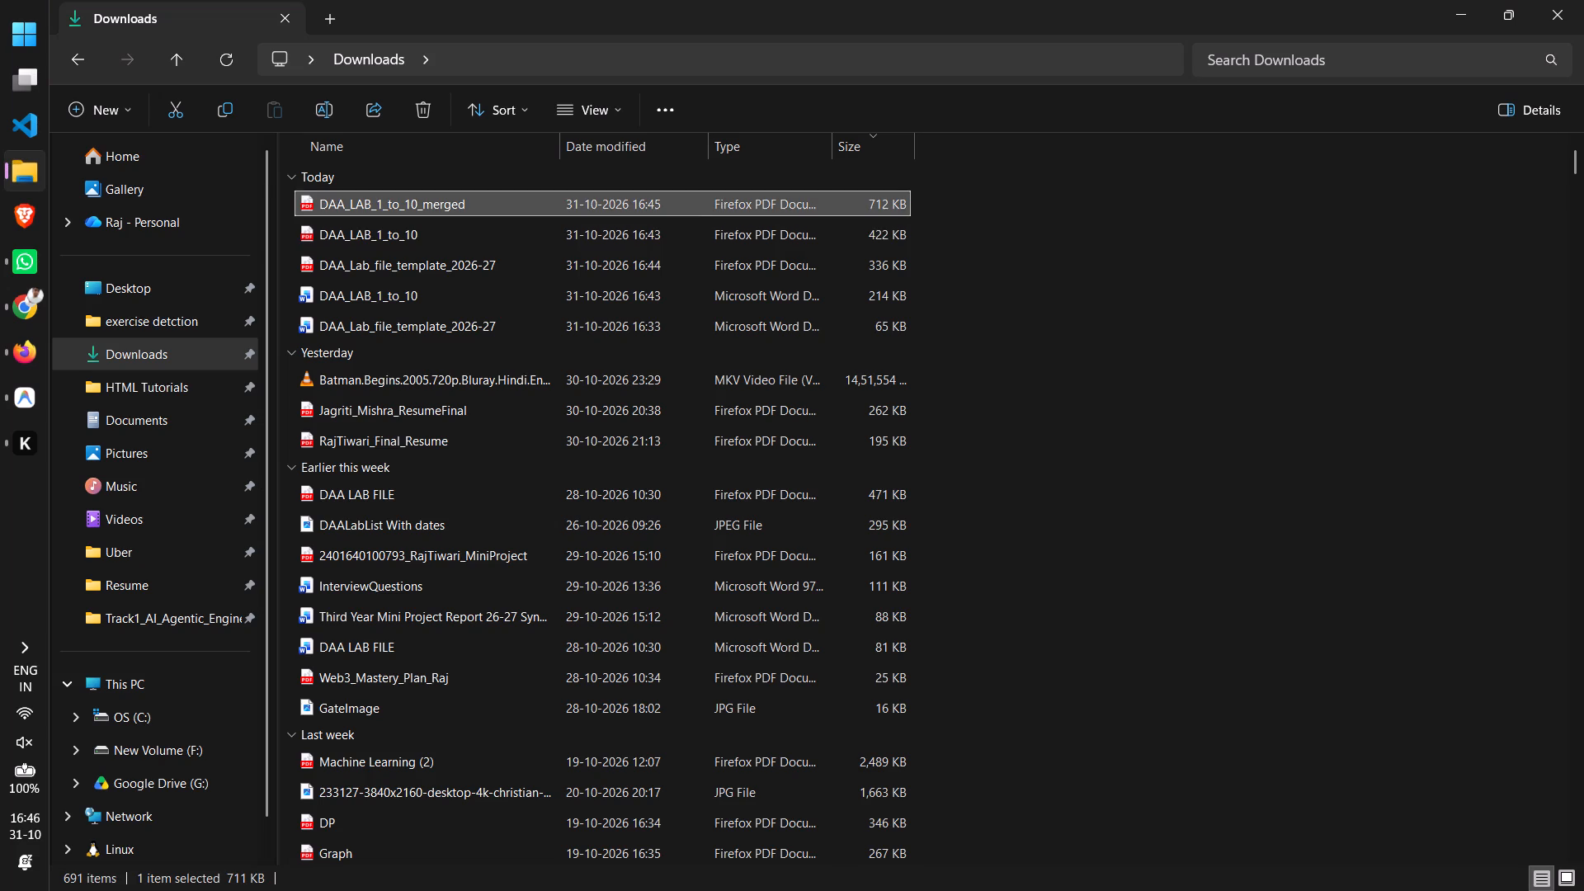
drag(927, 238, 785, 334)
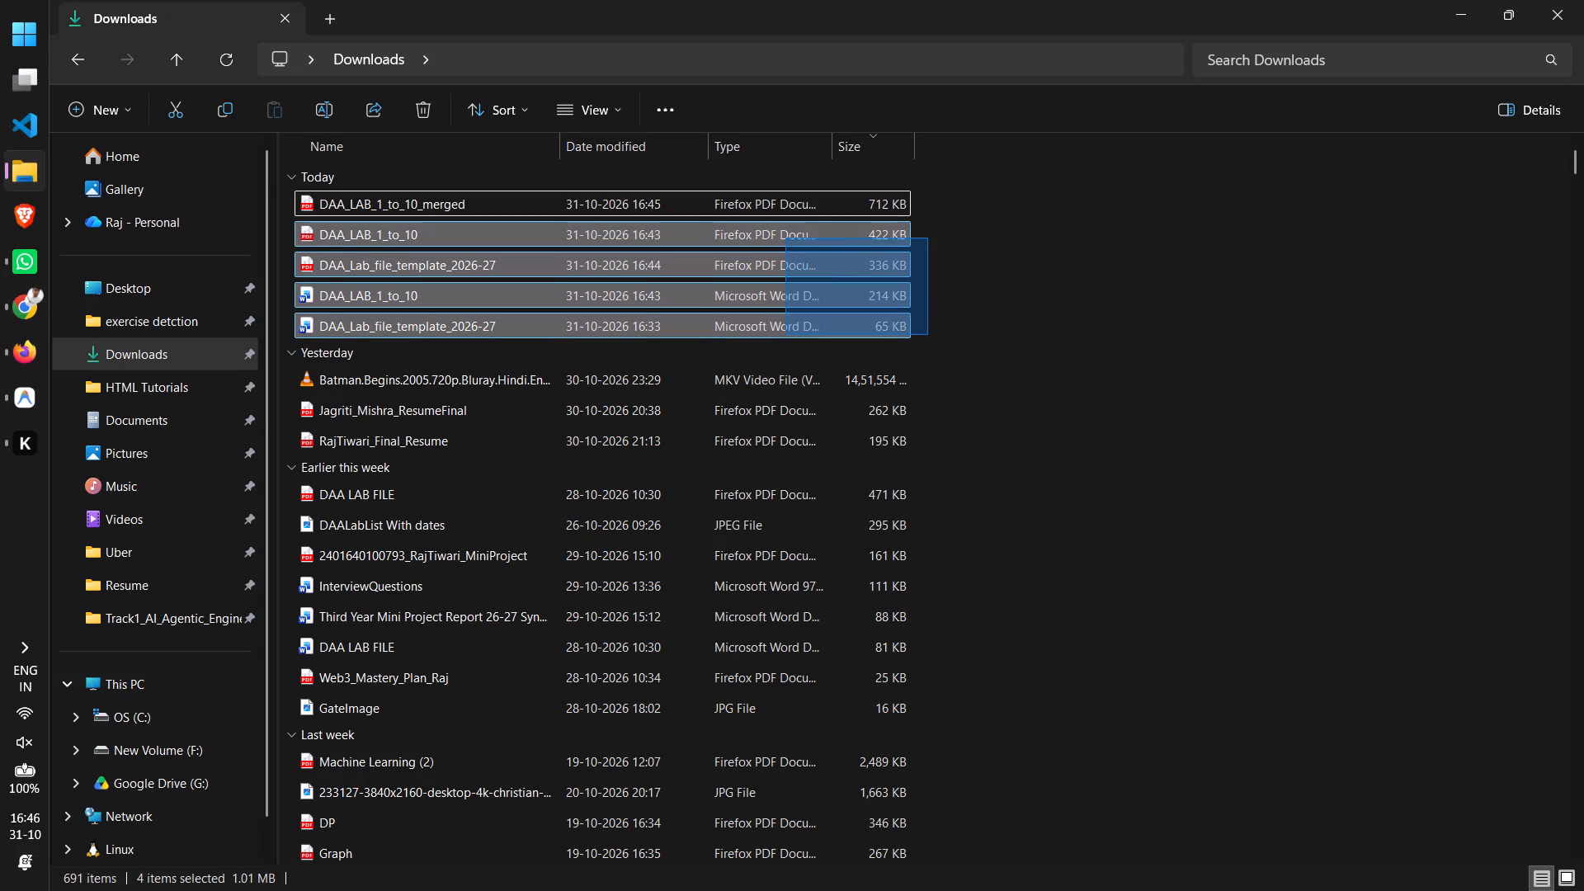
drag(785, 334, 783, 337)
key(Delete)
Switch to Chrome and close the LeetCode daily challenge submission page.
key(alt+Tab)
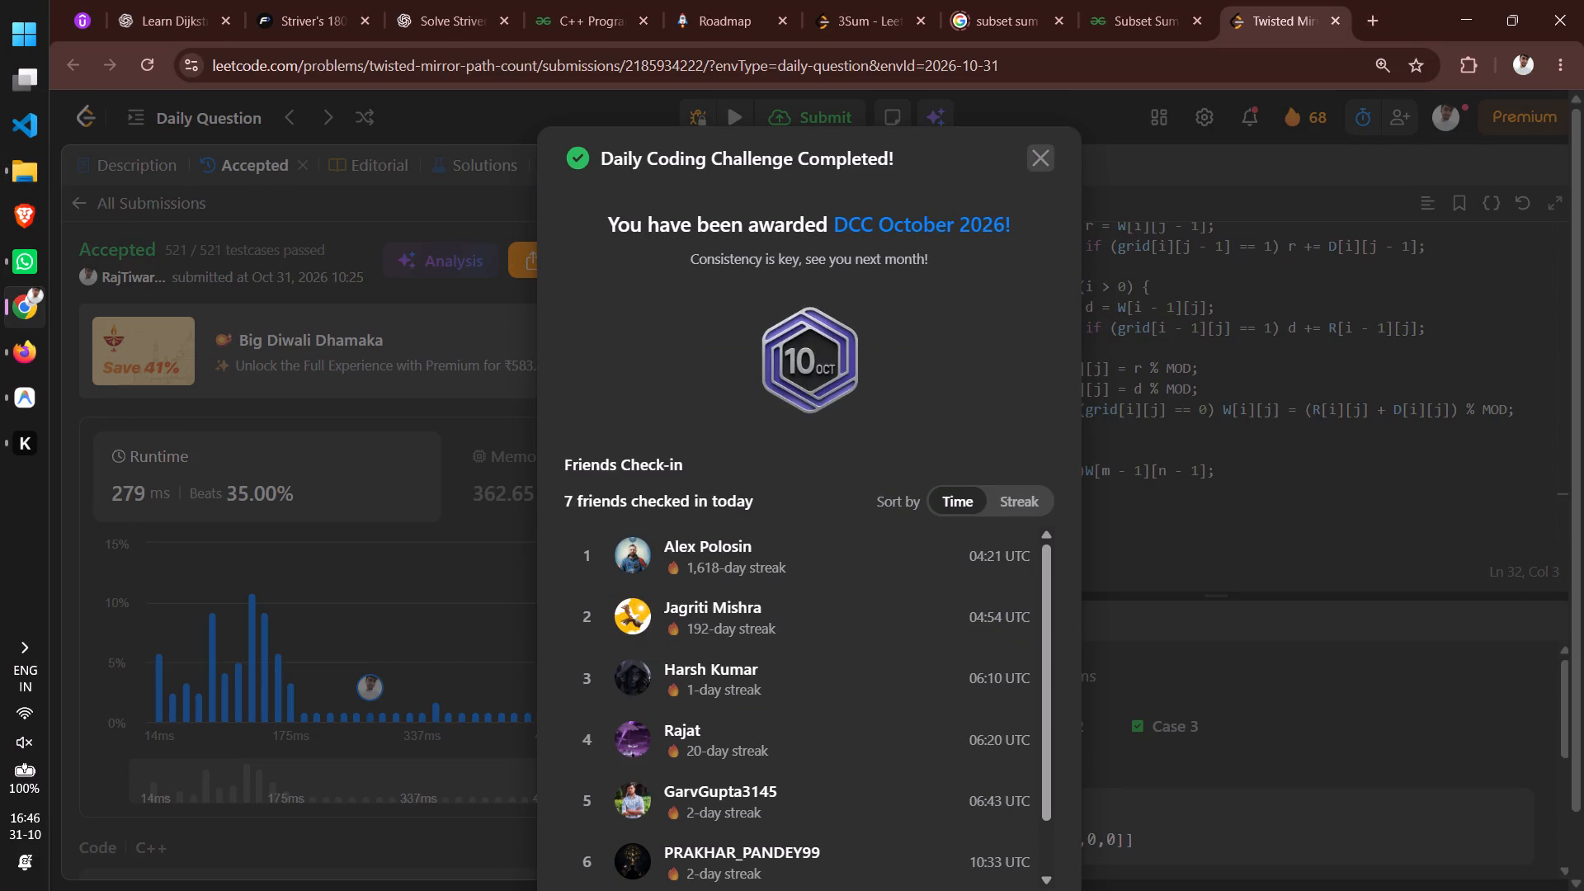
key(ctrl+w)
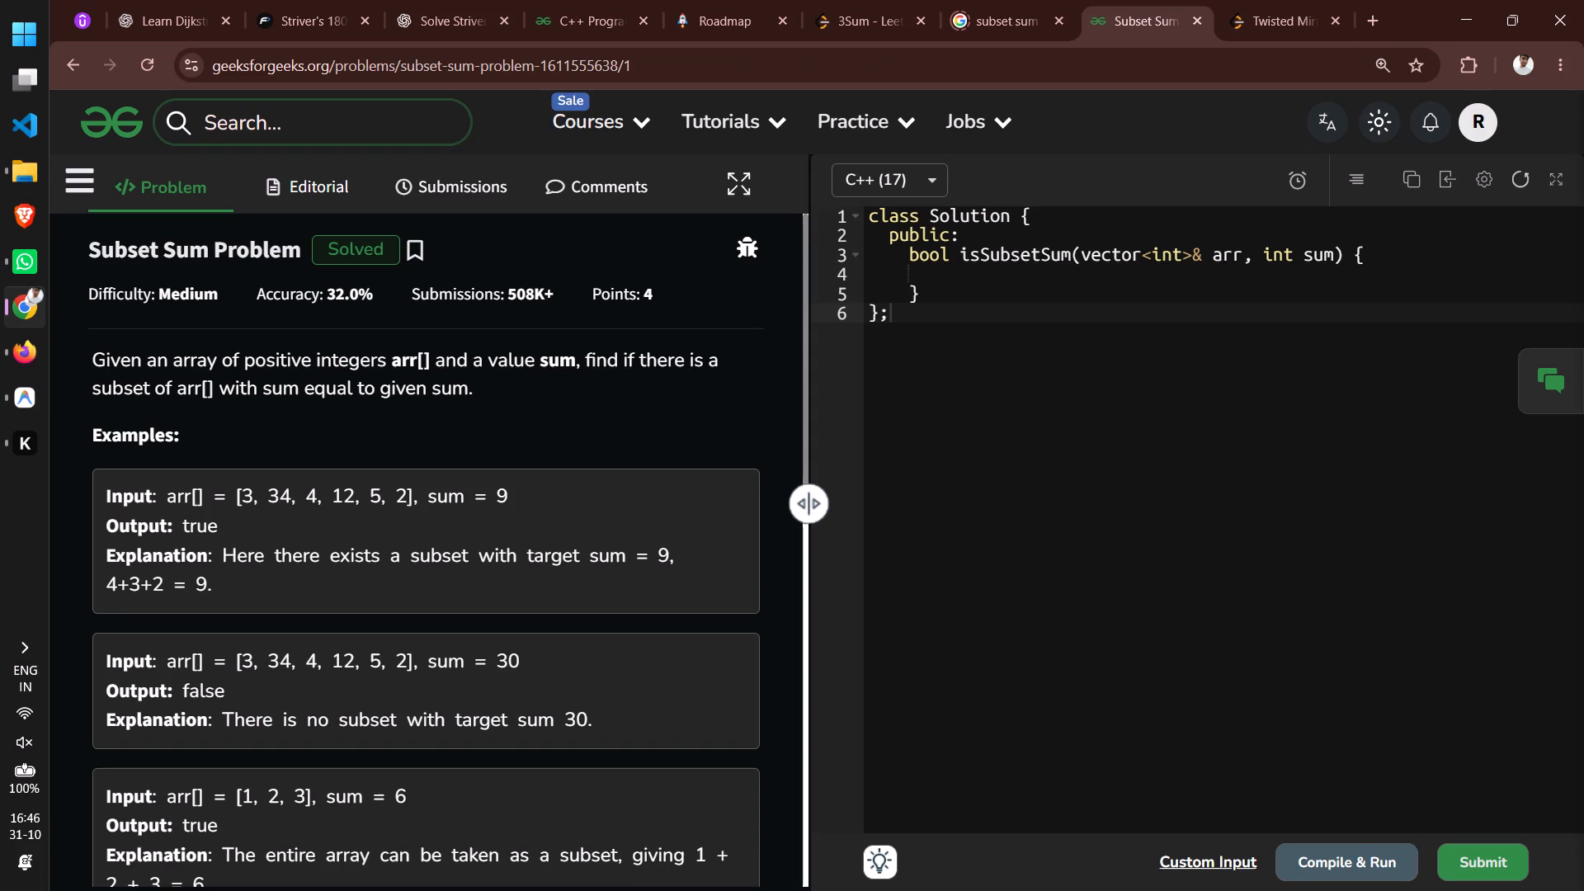
Switch to Firefox, go back from the merge result to iLovePDF's home page, and open the PDF to Word converter.
click(19, 354)
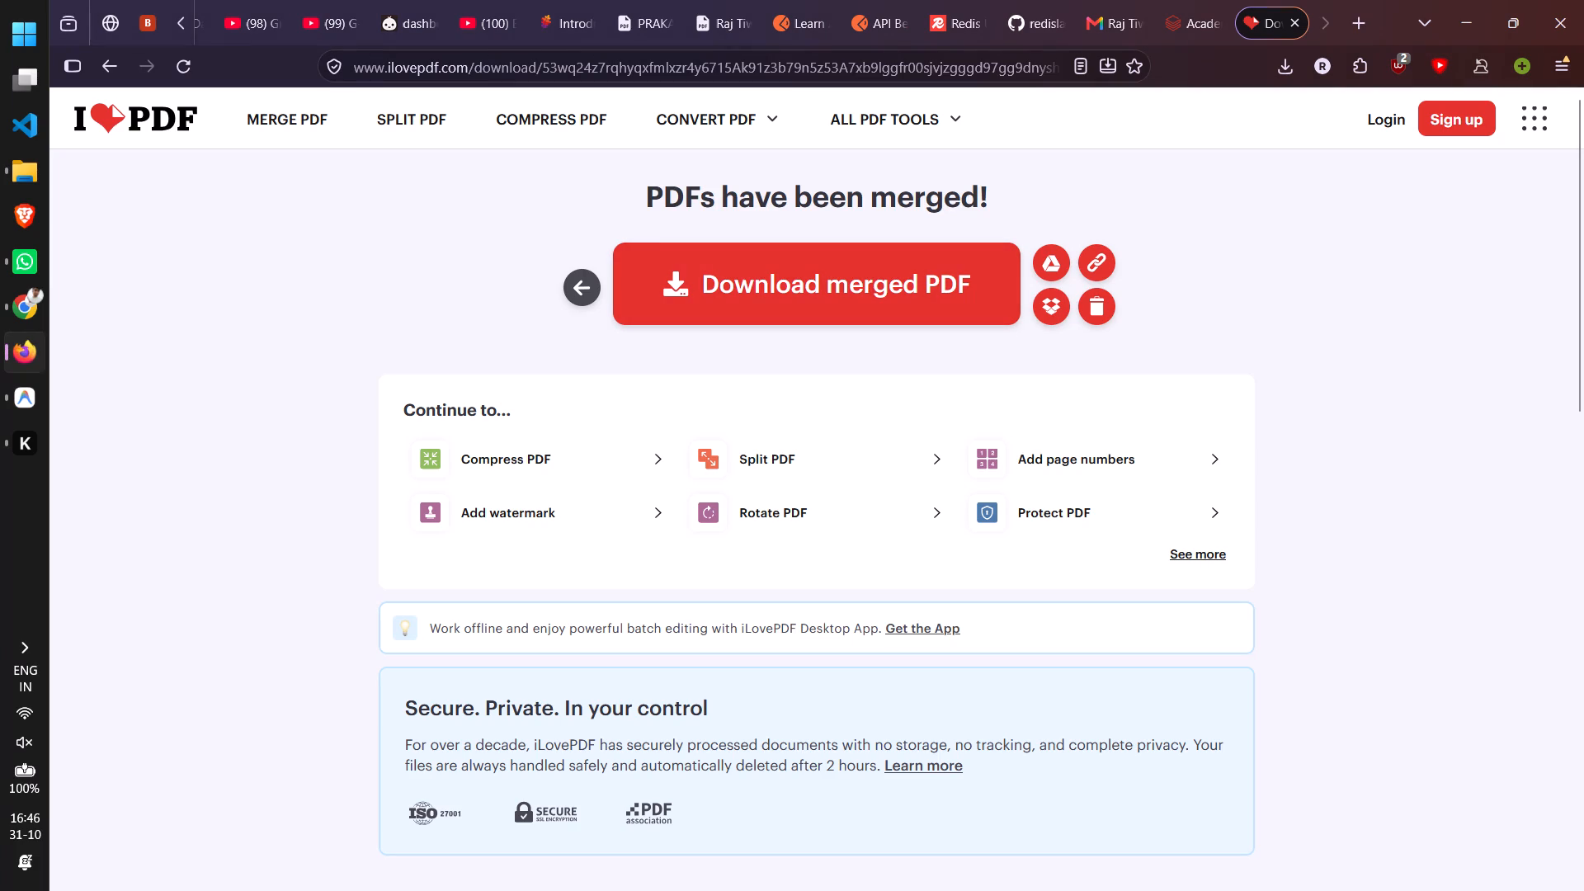
click(596, 289)
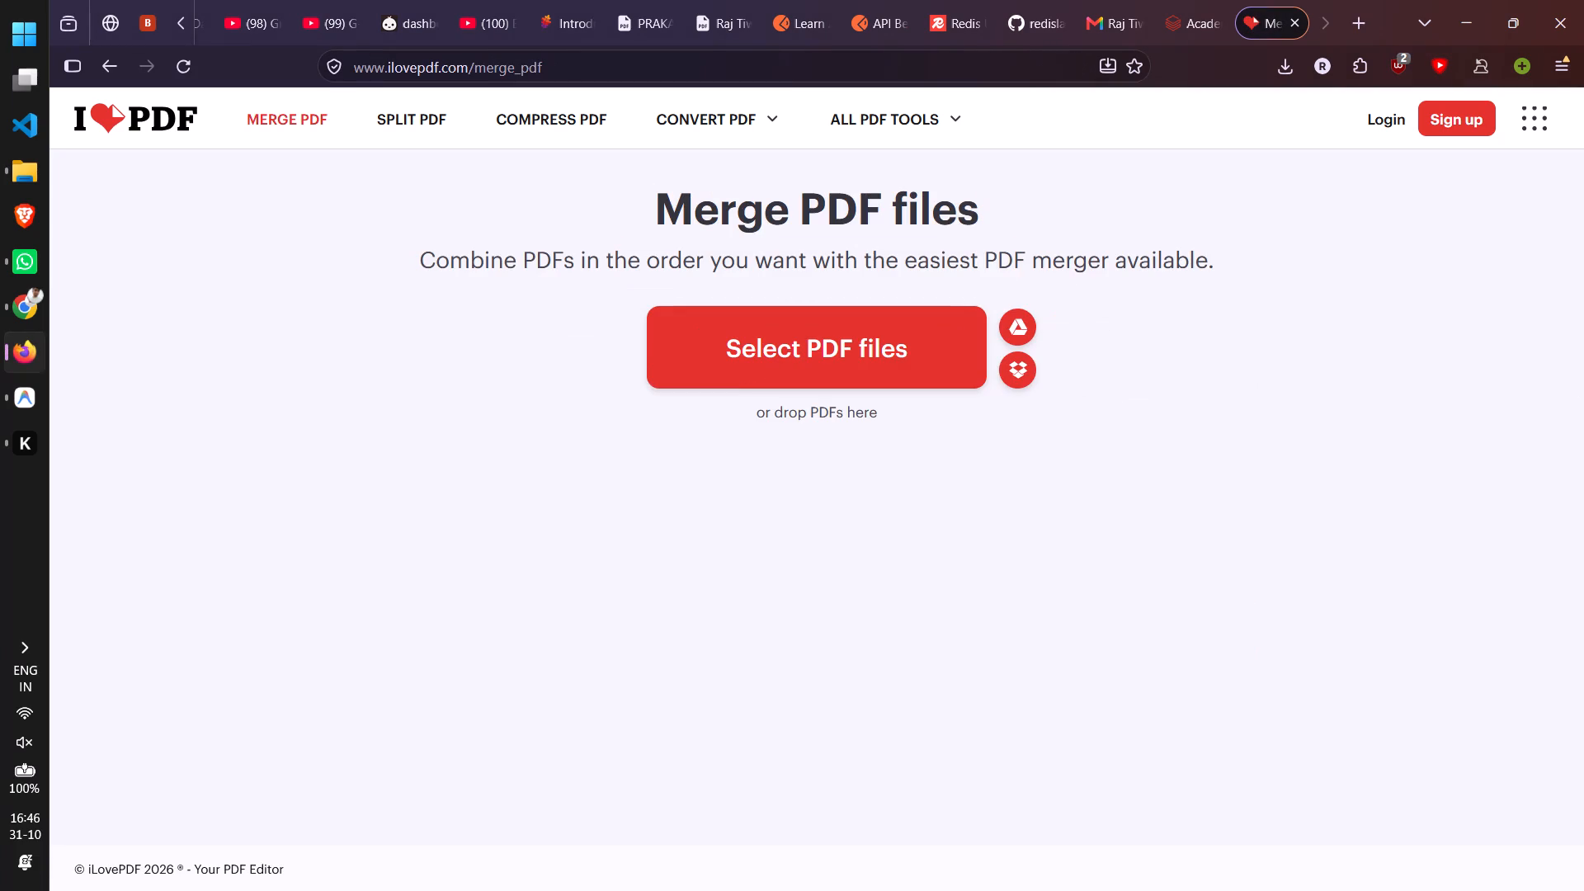
scroll(348, 400, right, 7)
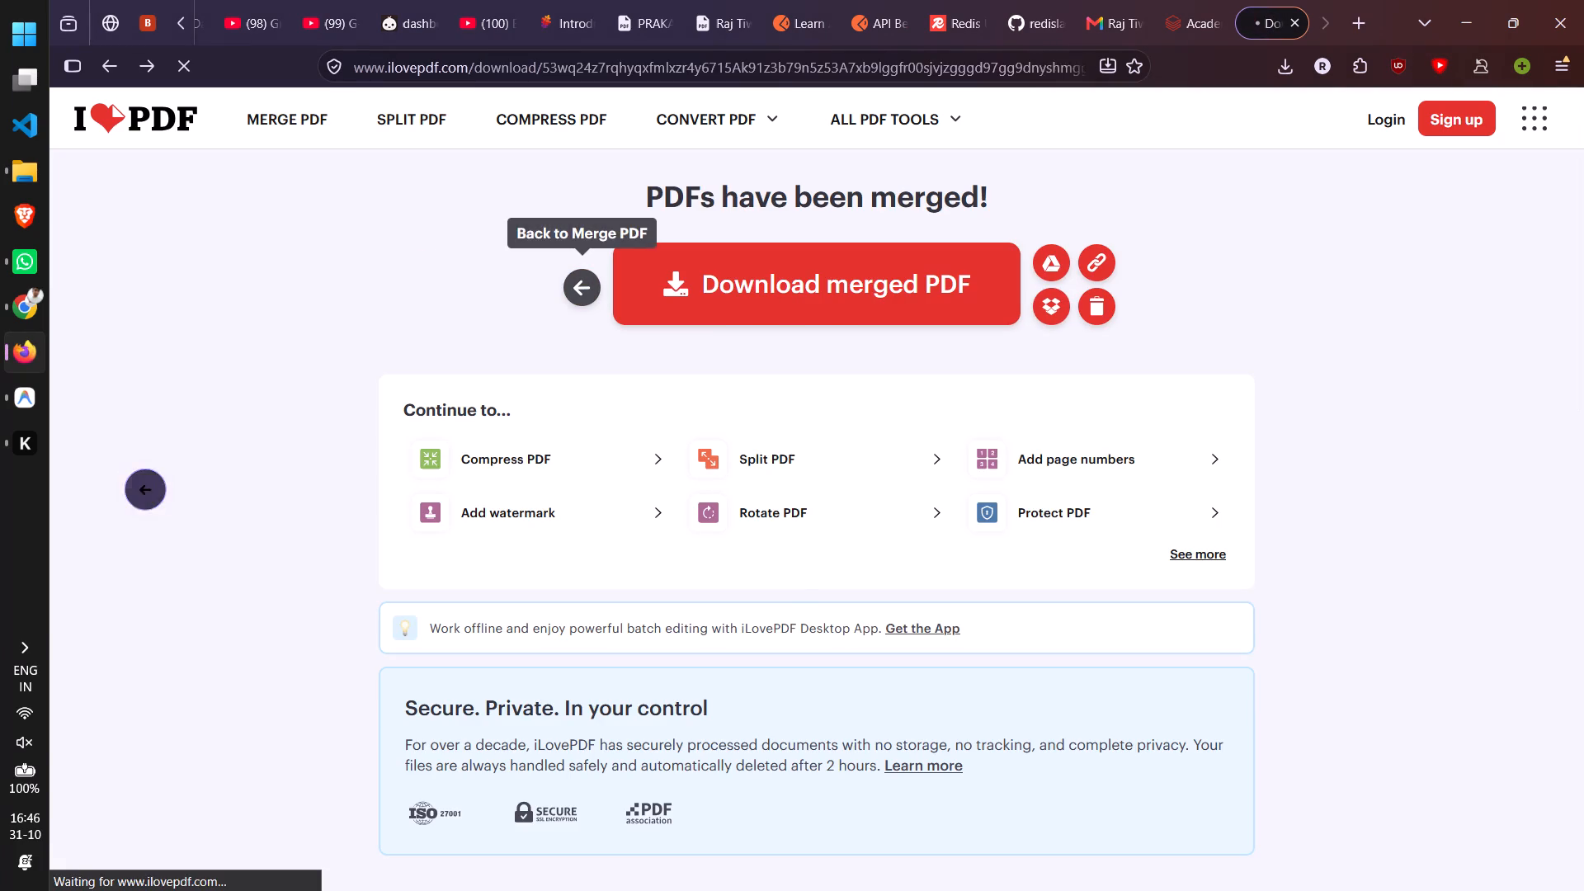
scroll(951, 361, right, 7)
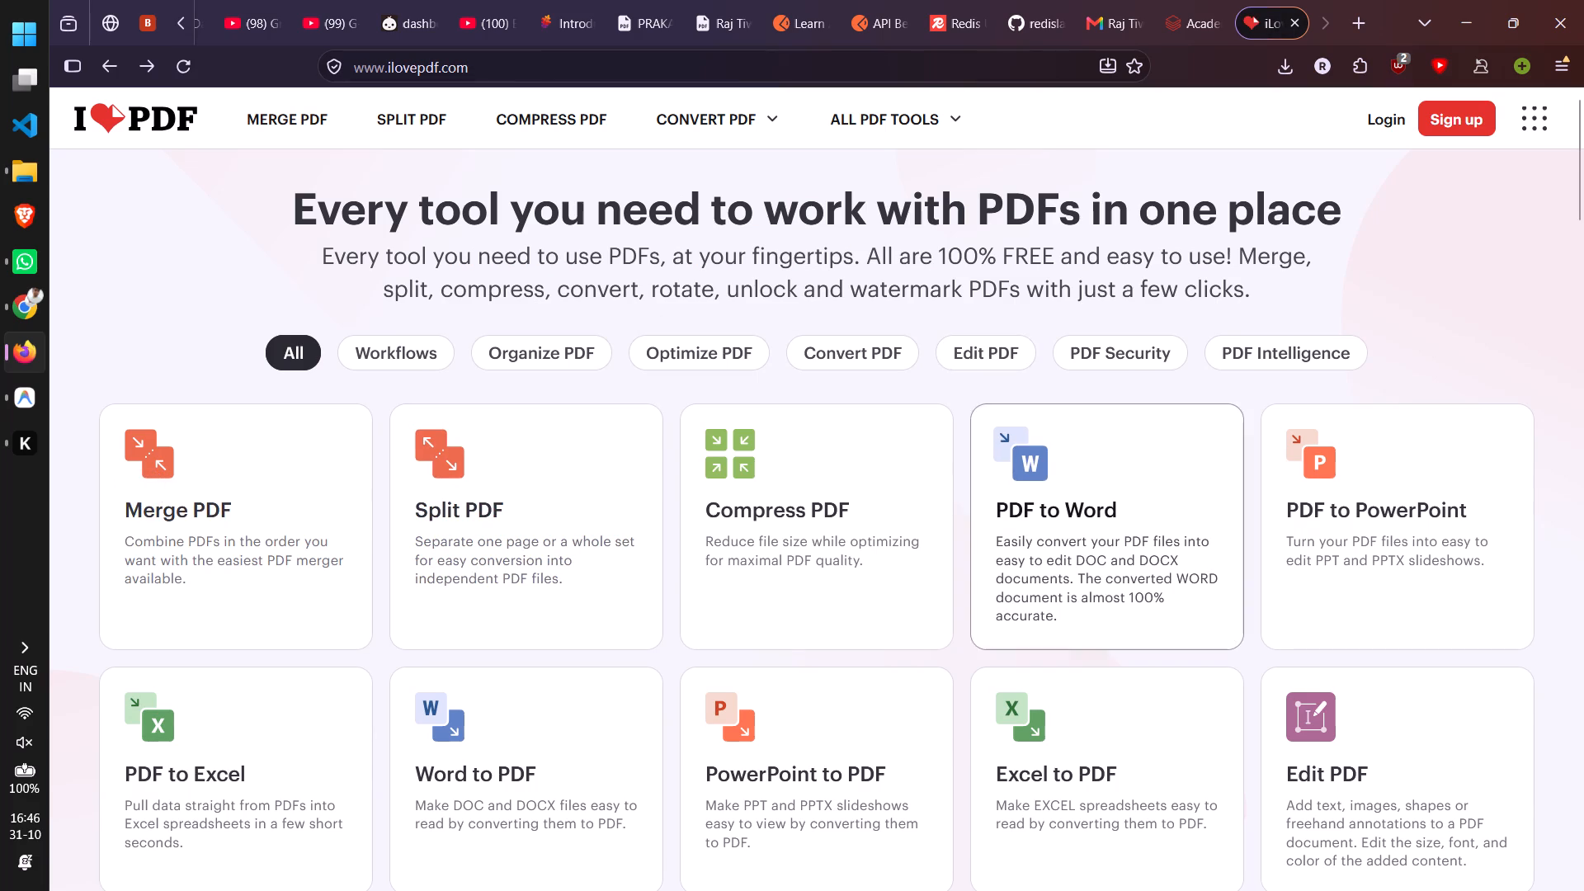
click(1138, 521)
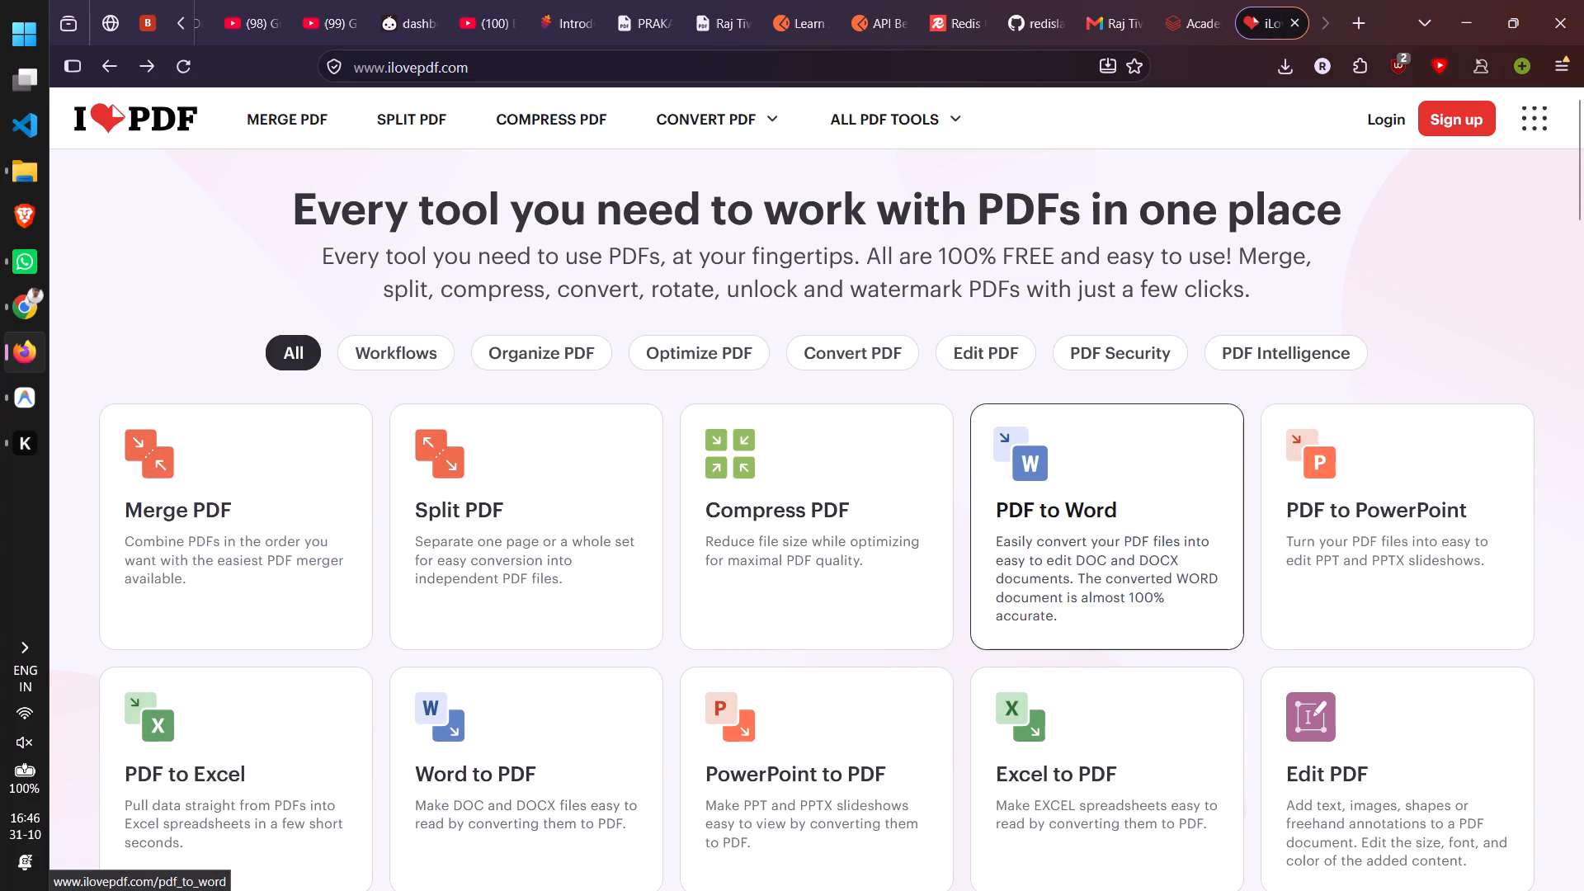